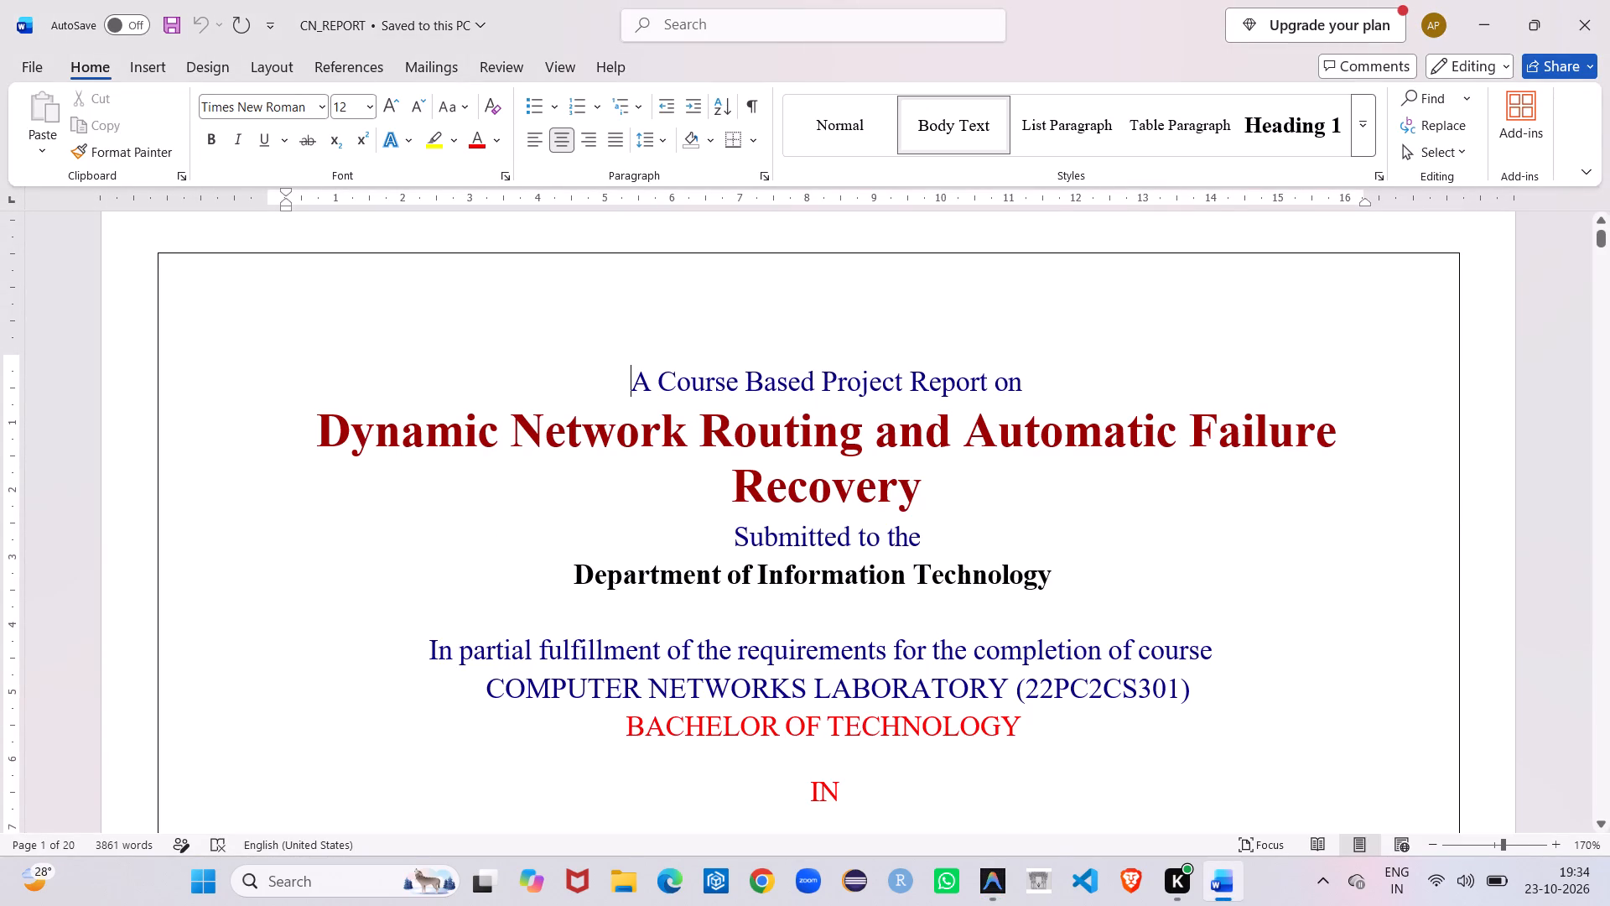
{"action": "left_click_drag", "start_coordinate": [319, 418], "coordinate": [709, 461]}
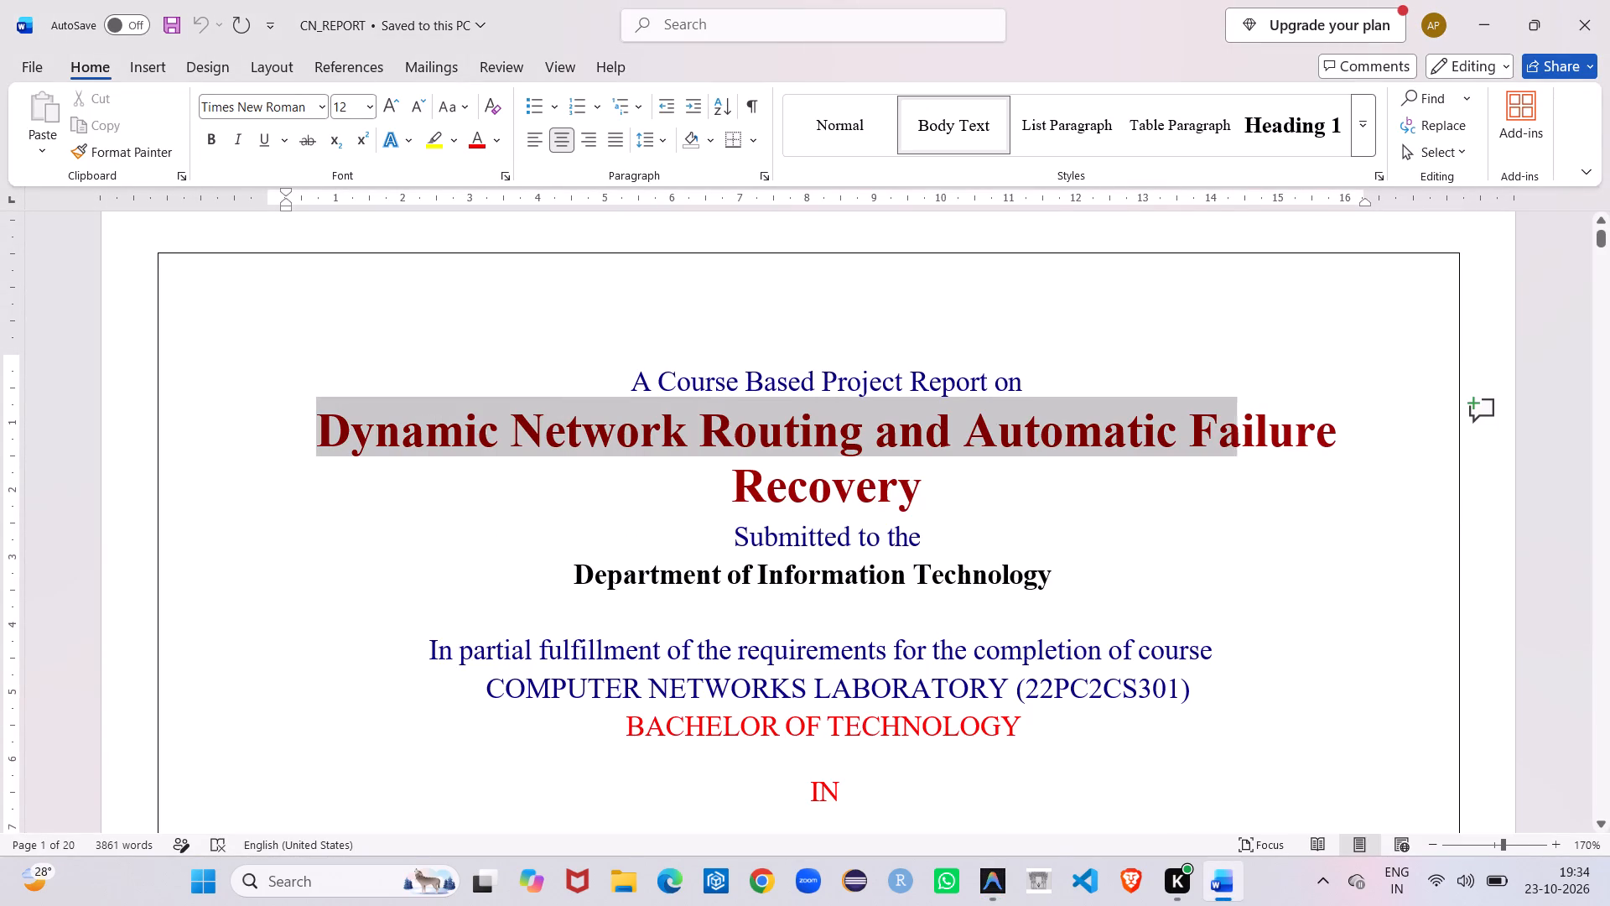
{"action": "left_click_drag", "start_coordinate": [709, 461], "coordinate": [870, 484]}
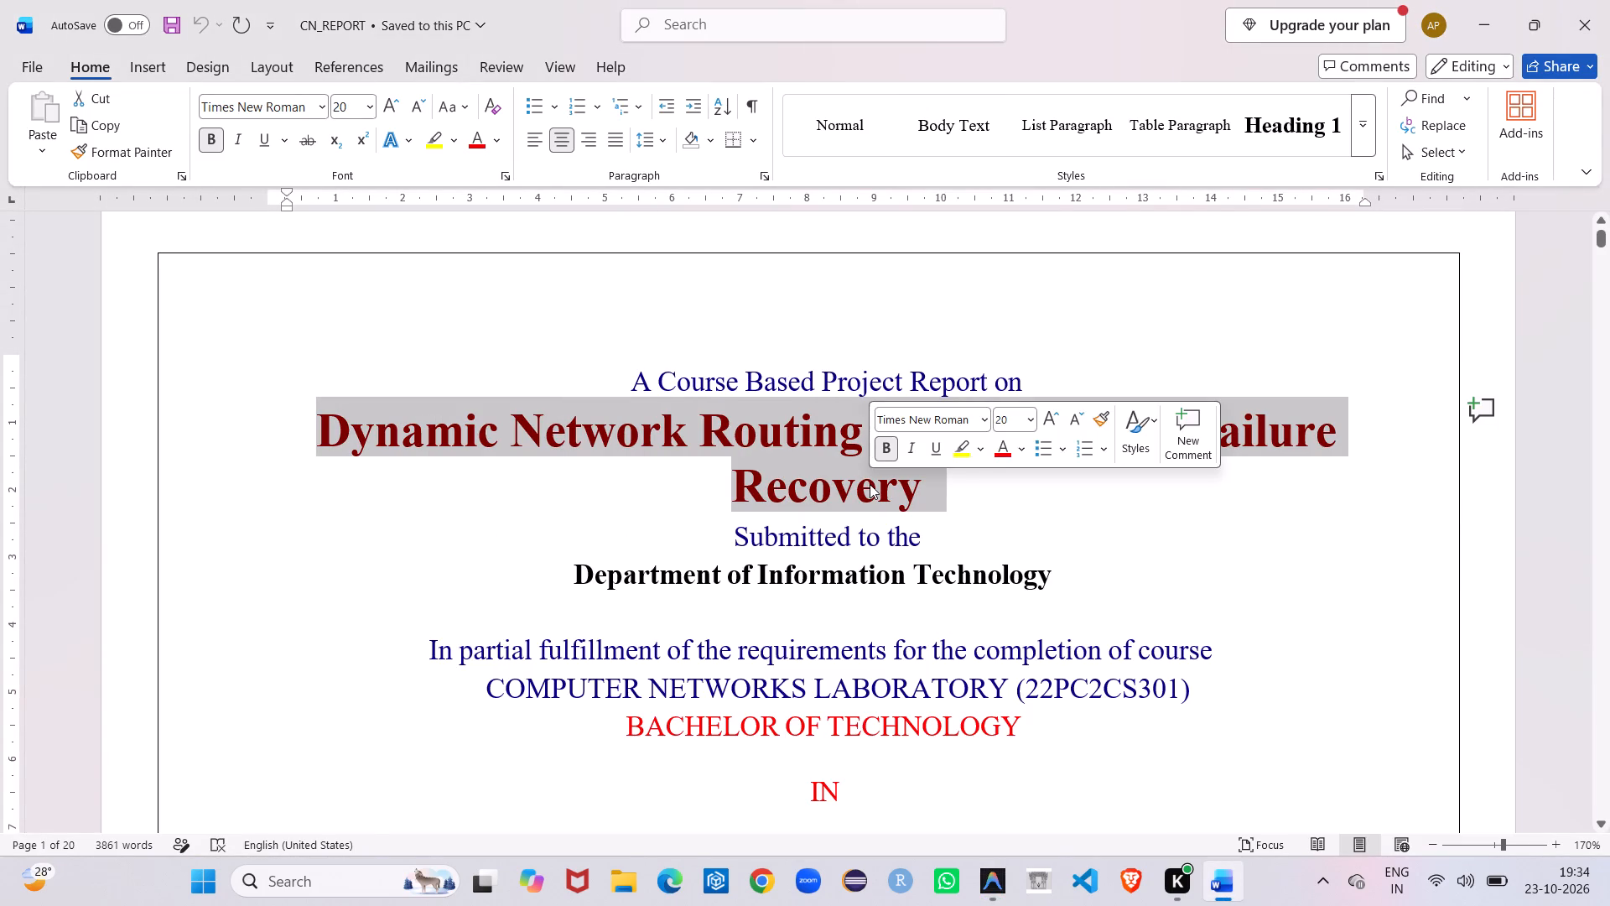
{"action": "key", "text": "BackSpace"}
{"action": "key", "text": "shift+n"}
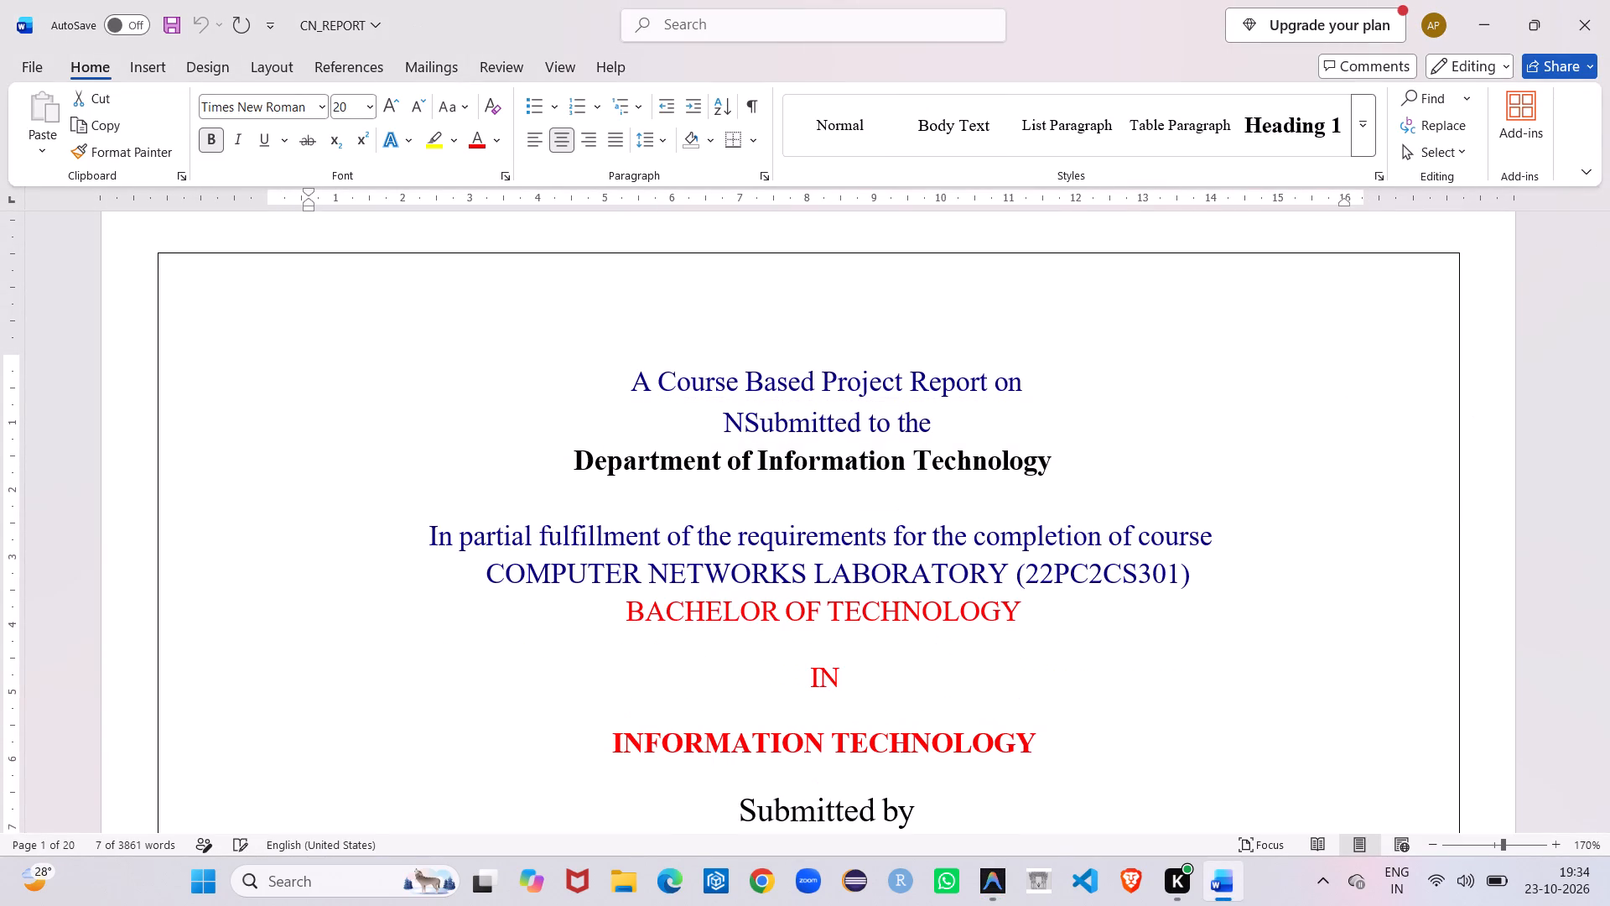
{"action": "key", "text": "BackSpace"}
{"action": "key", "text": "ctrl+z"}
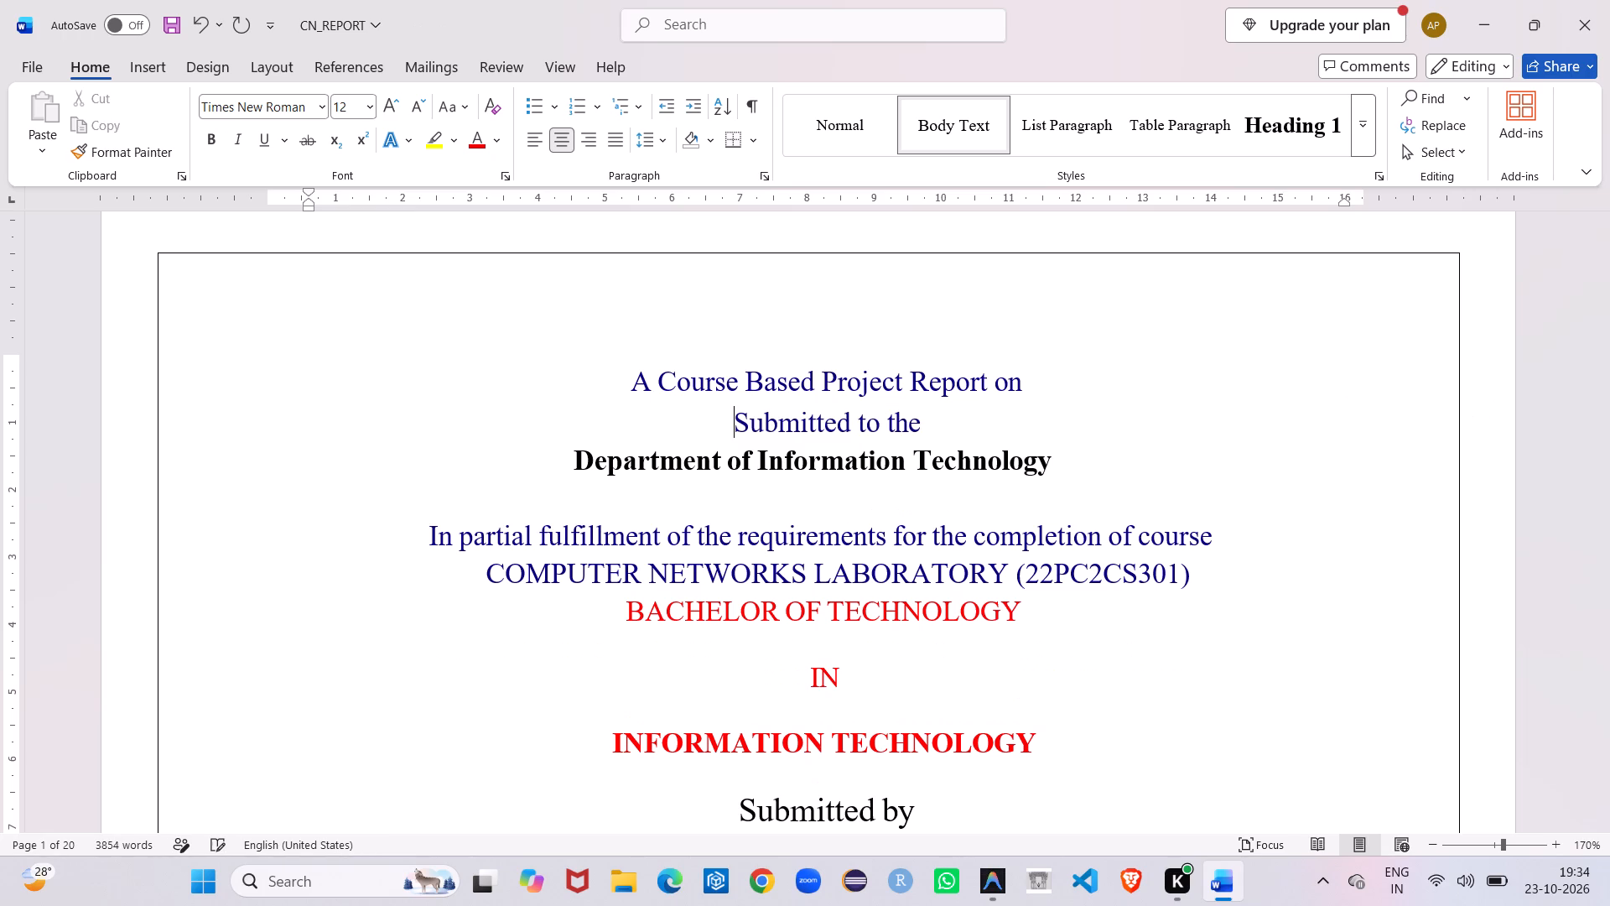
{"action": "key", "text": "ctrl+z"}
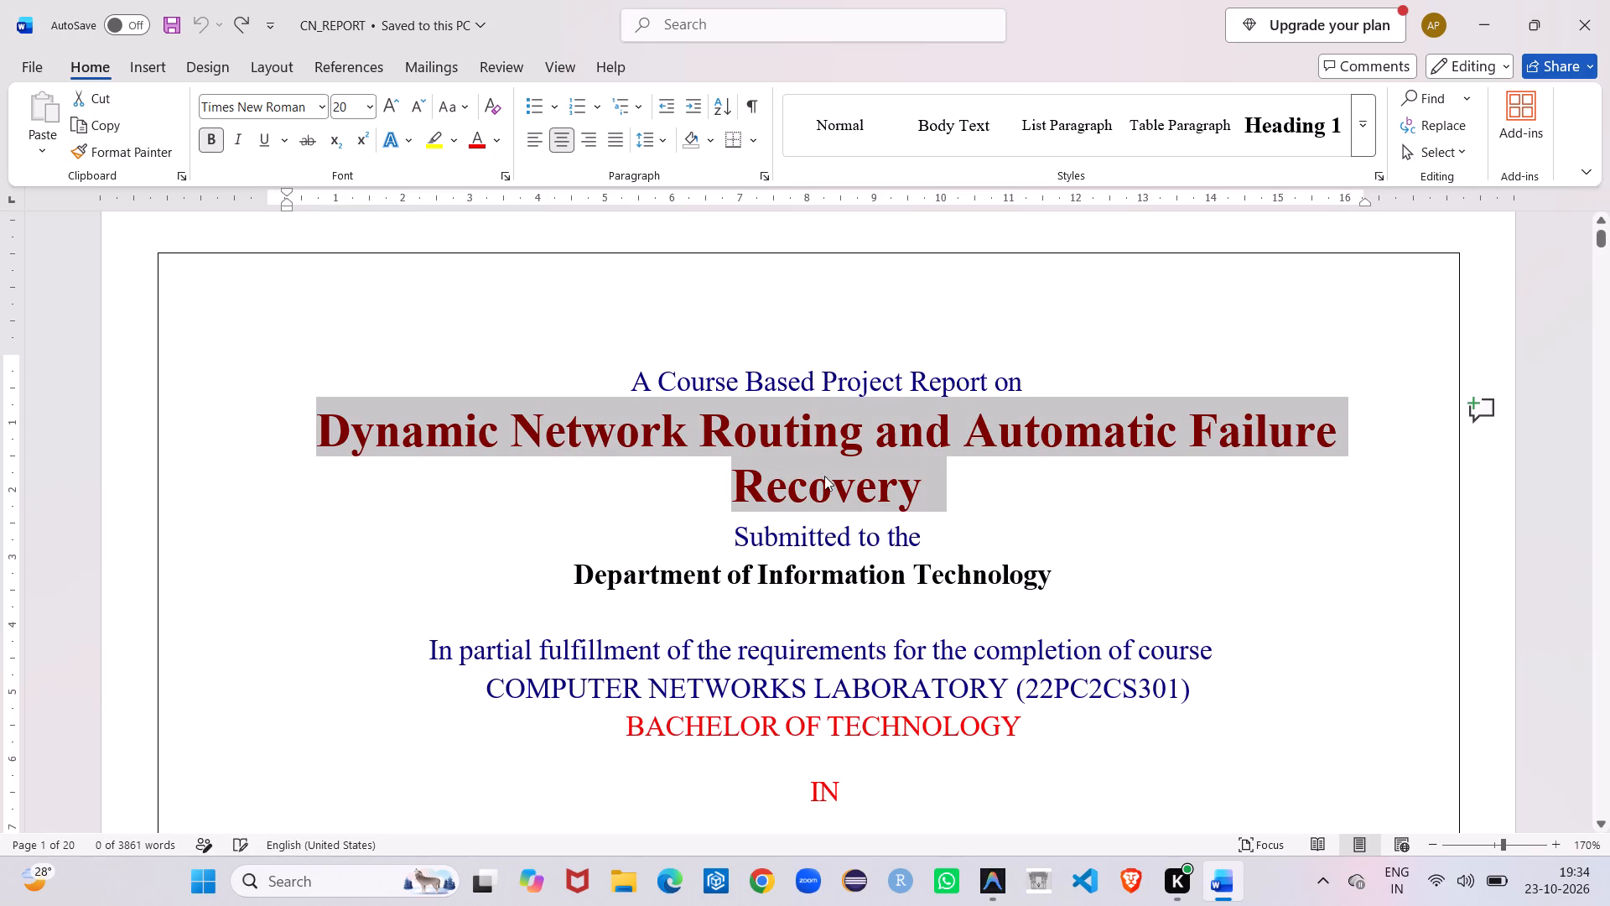
Delete the text of the dark red project title on the CN_REPORT cover page, keeping its formatted line.
{"action": "left_click", "coordinate": [927, 482]}
{"action": "left_click_drag", "start_coordinate": [927, 482], "coordinate": [501, 408]}
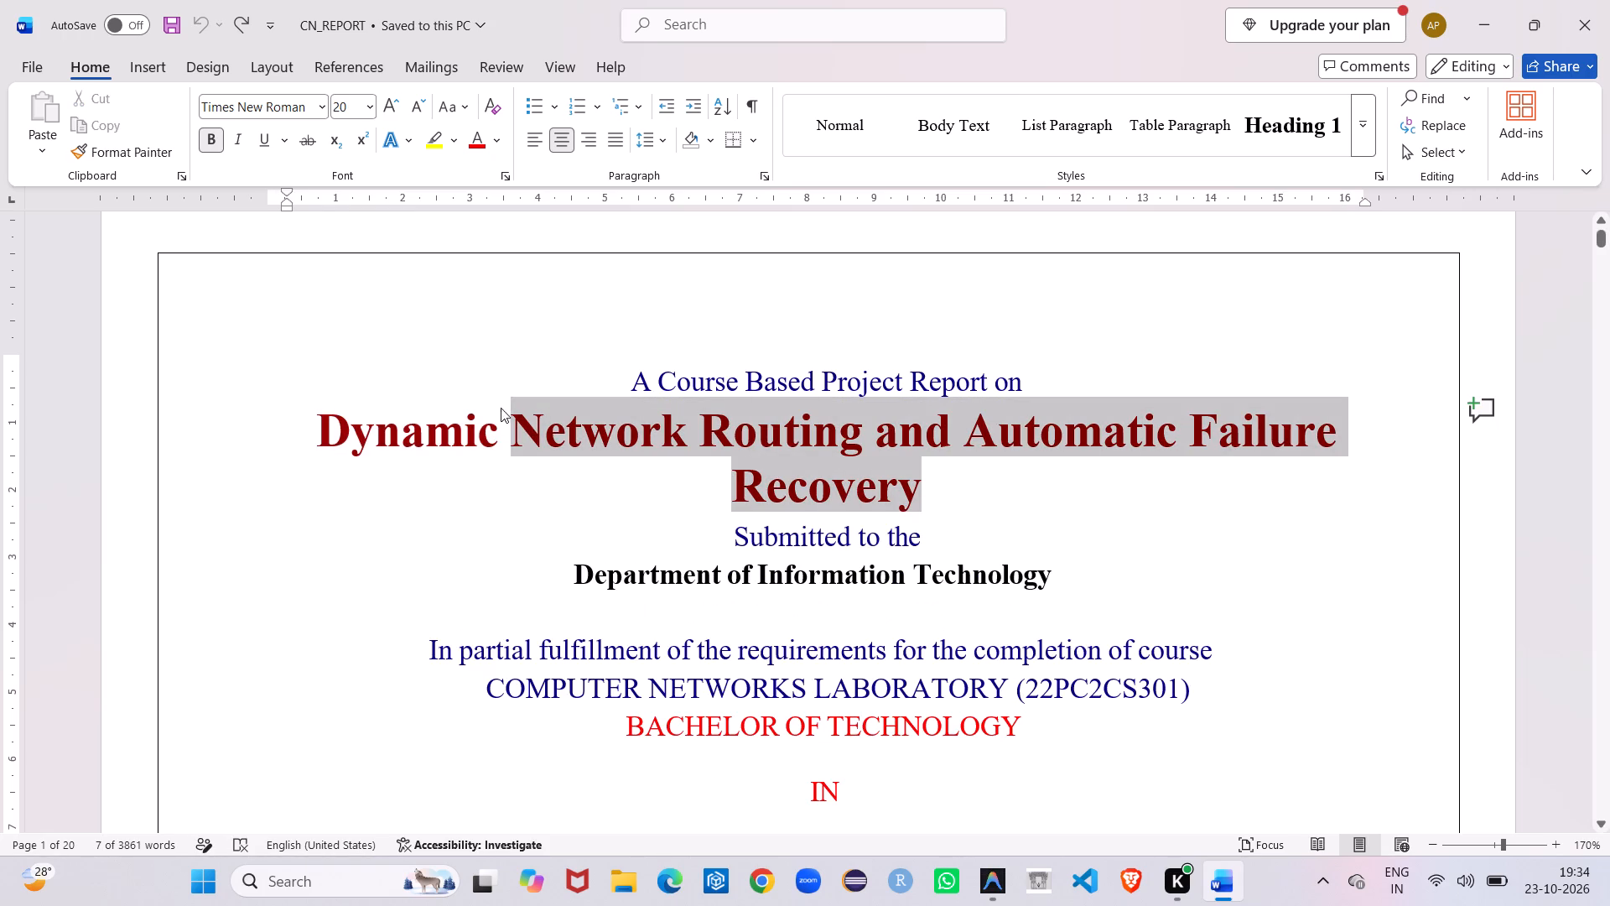
{"action": "left_click_drag", "start_coordinate": [501, 408], "coordinate": [380, 430]}
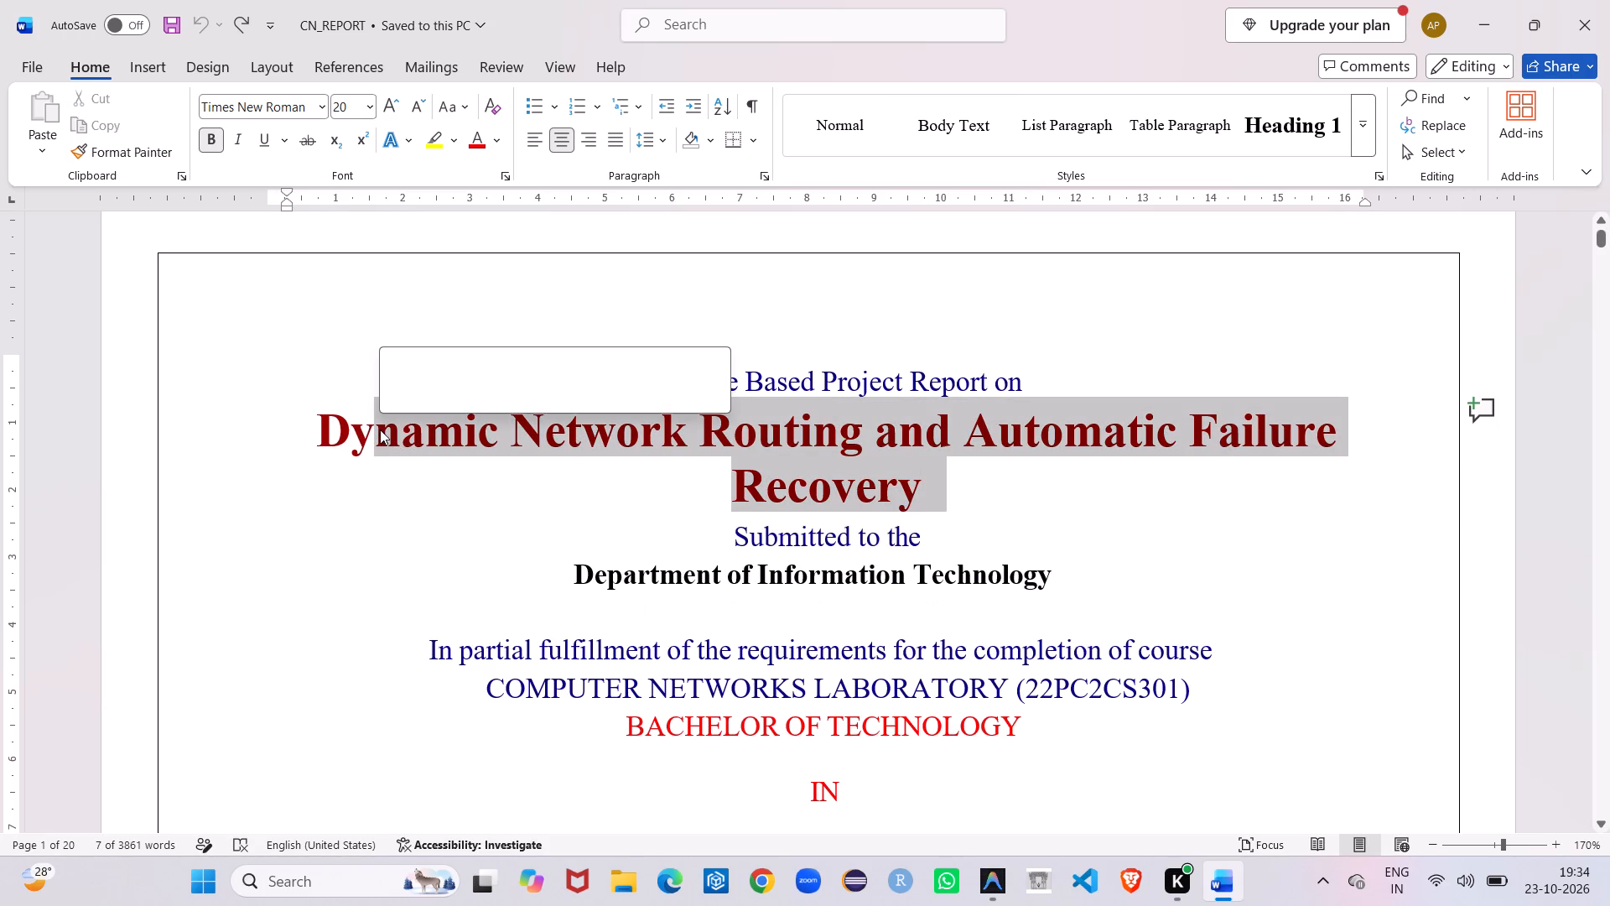
{"action": "key", "text": "BackSpace"}
{"action": "key", "text": "BackSpace"}
{"action": "key", "text": "BackSpace"}
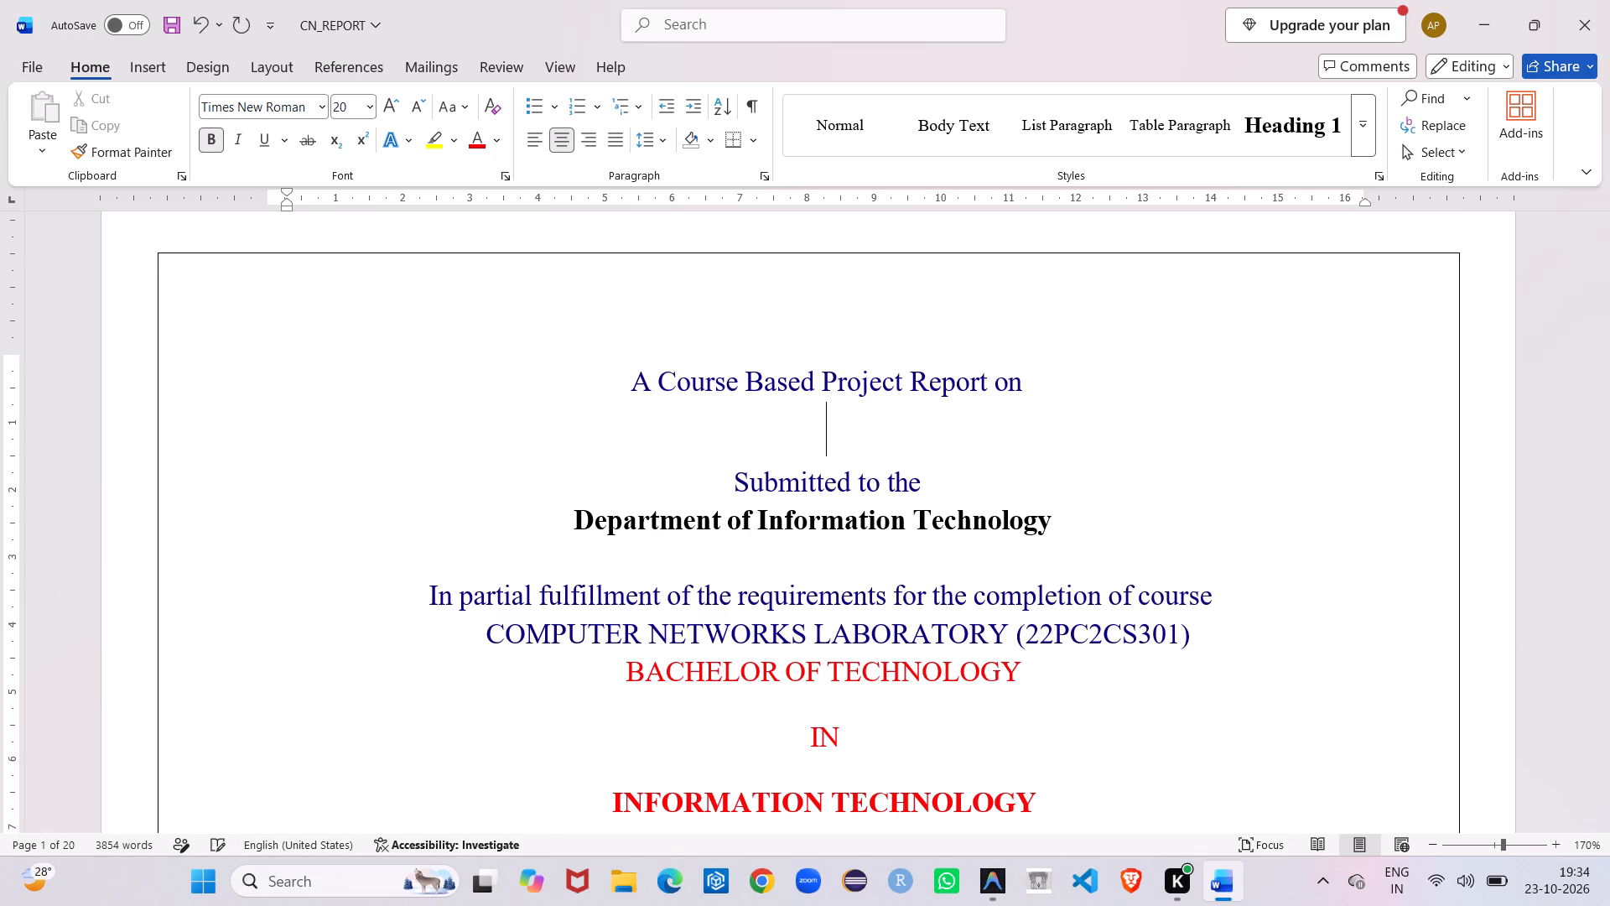
Enter "Network Simulator for" on the emptied title line below "A Course Based Project Report on".
{"action": "key", "text": "shift+n"}
{"action": "key", "text": "e"}
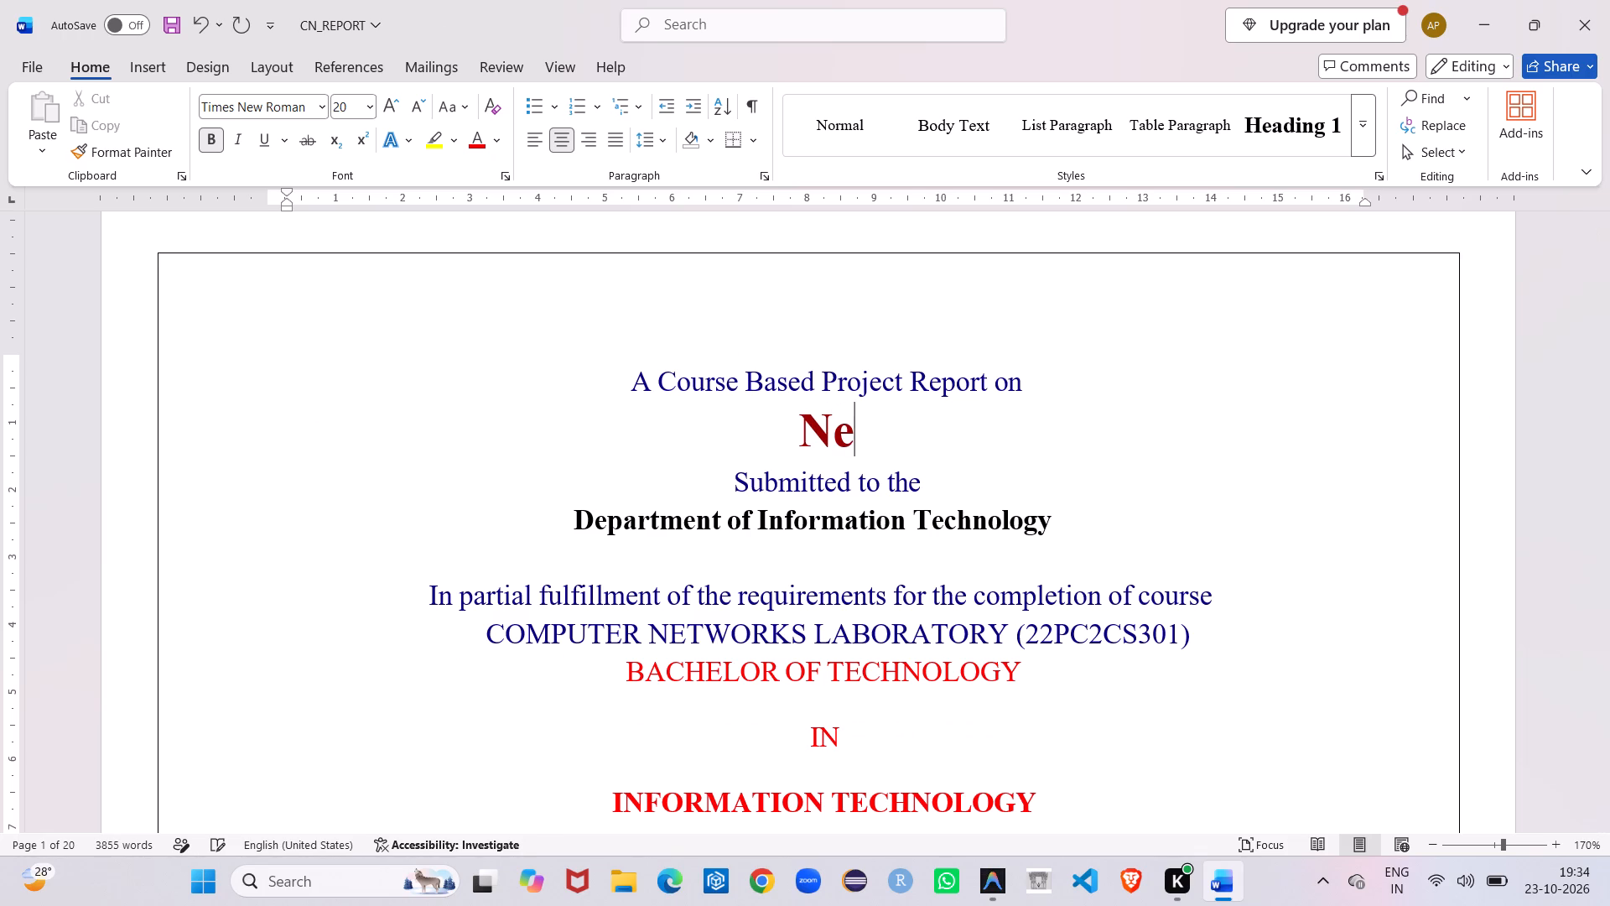
{"action": "key", "text": "t"}
{"action": "type", "text": "work"}
{"action": "key", "text": "space"}
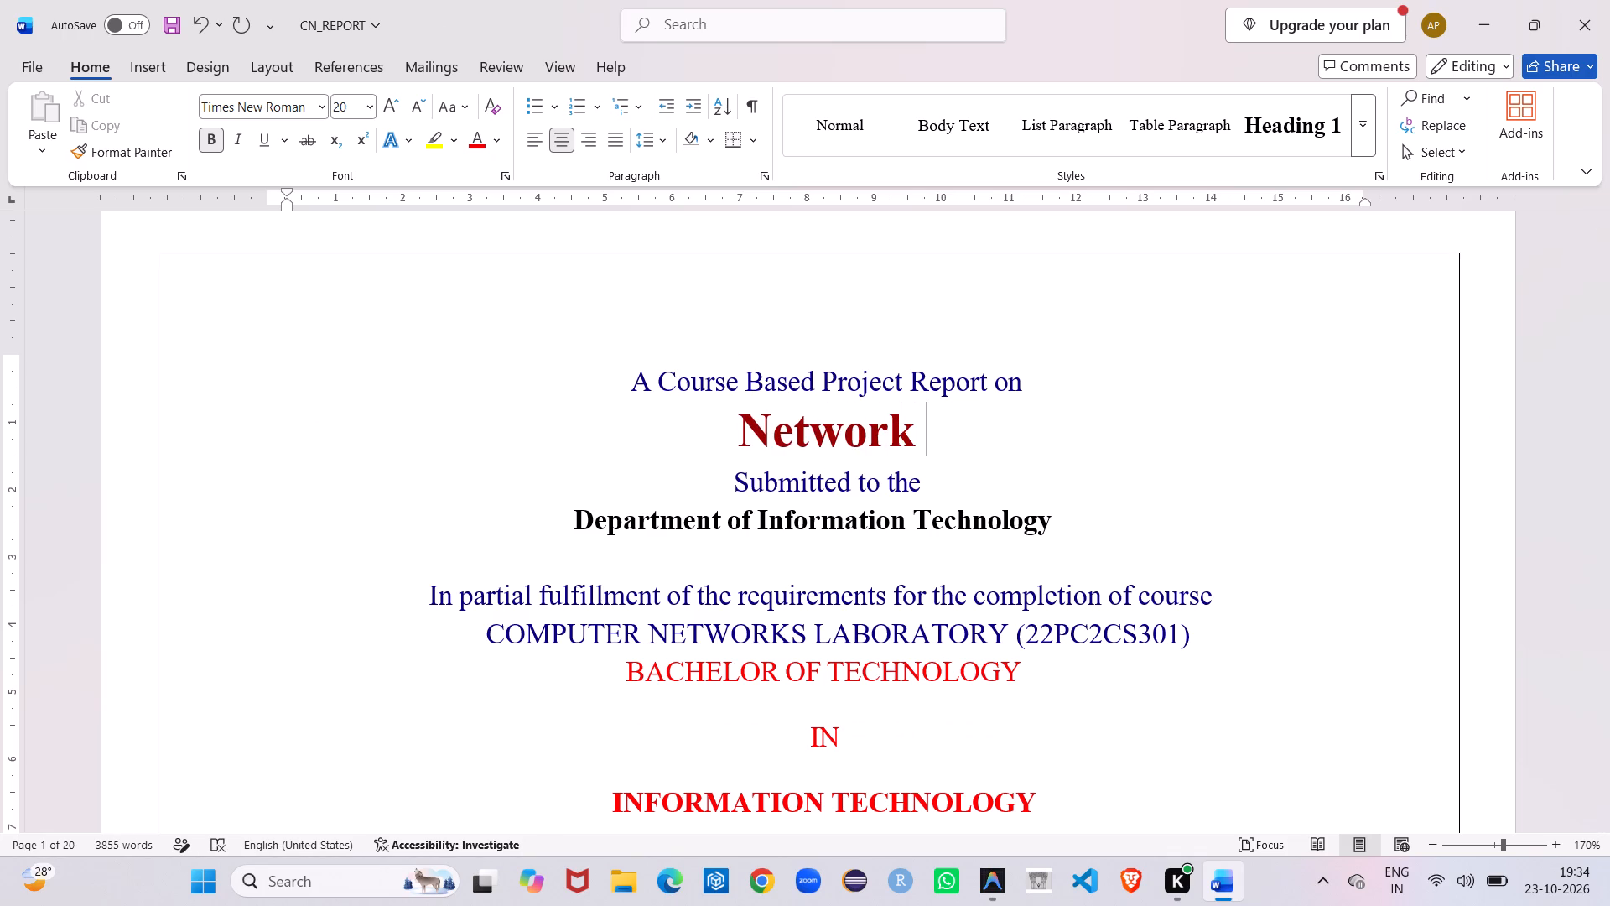
{"action": "type", "text": "Sim"}
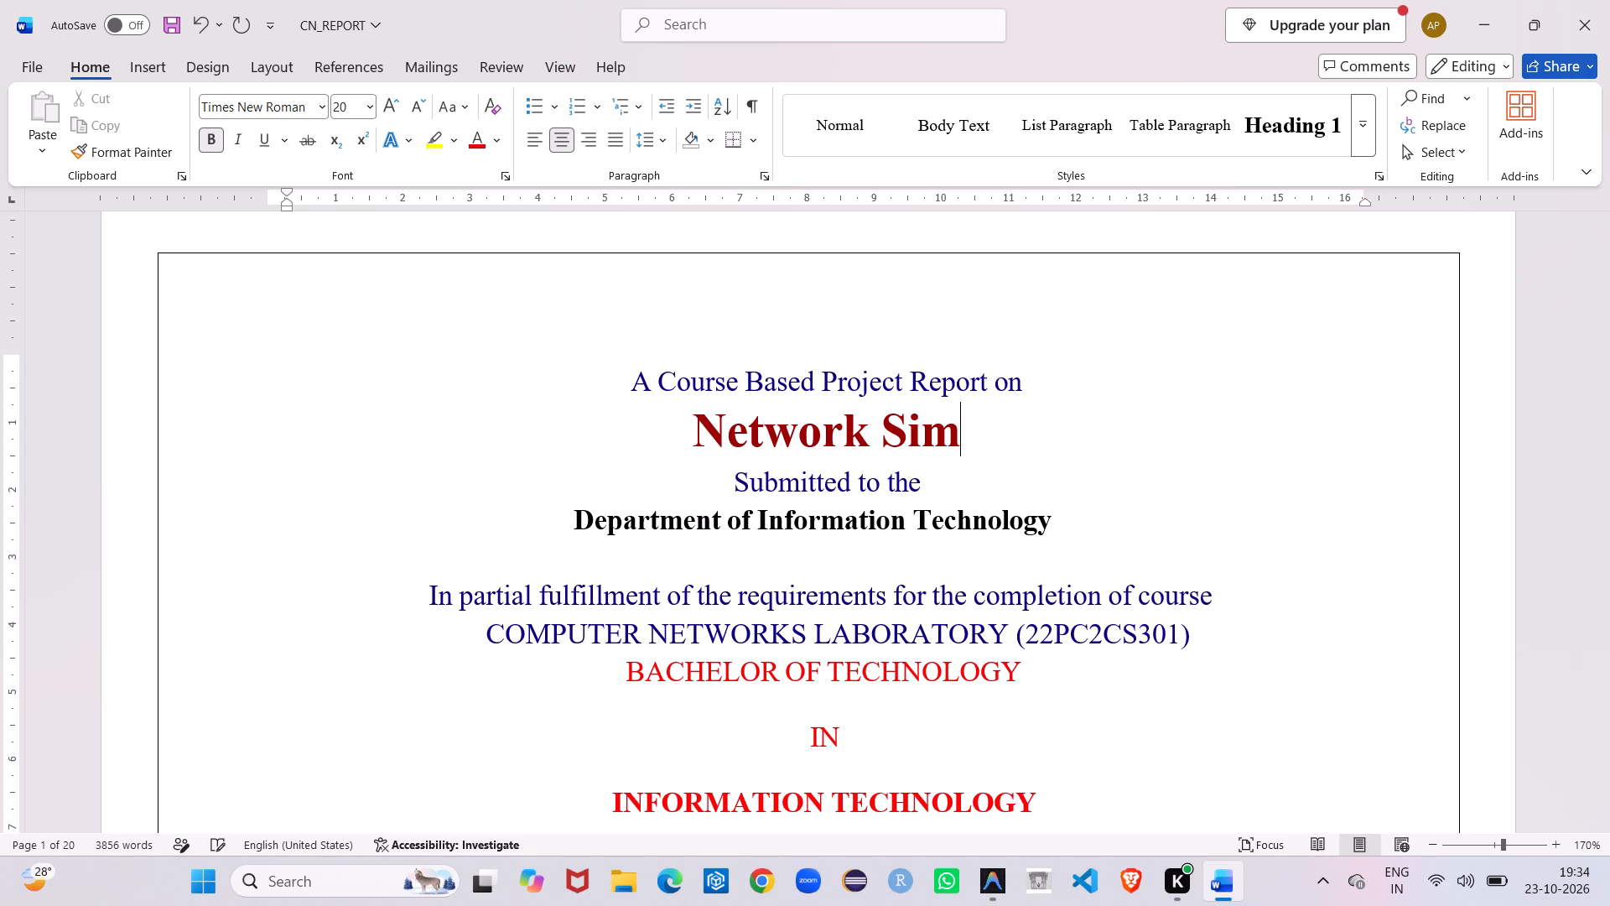
{"action": "type", "text": "ul"}
{"action": "key", "text": "a"}
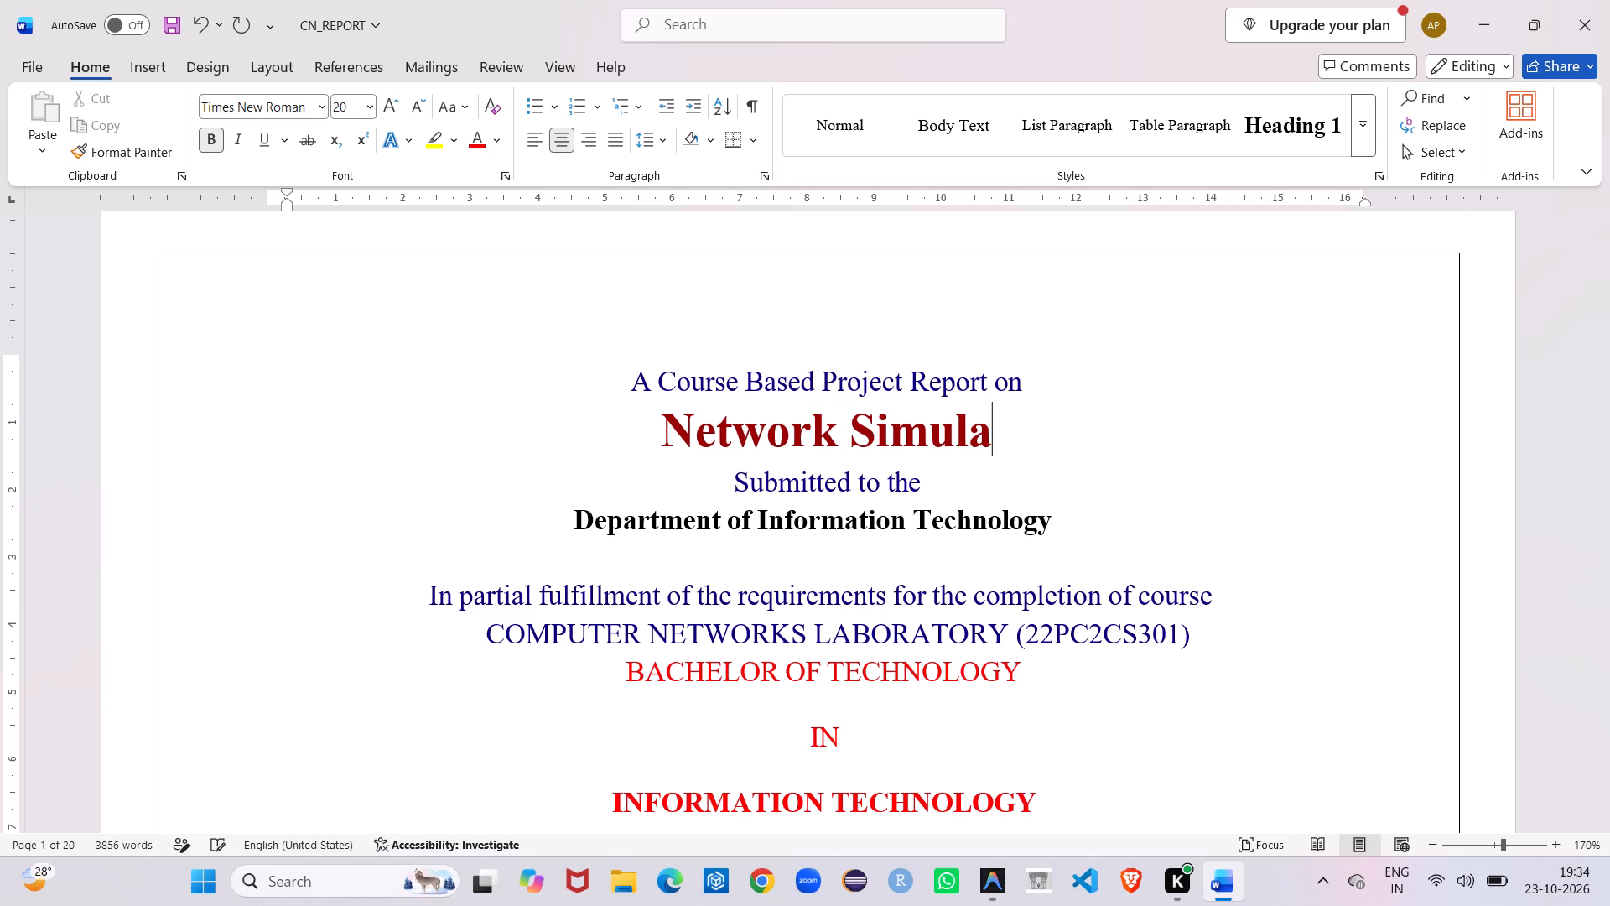
{"action": "type", "text": "tor"}
{"action": "key", "text": "space"}
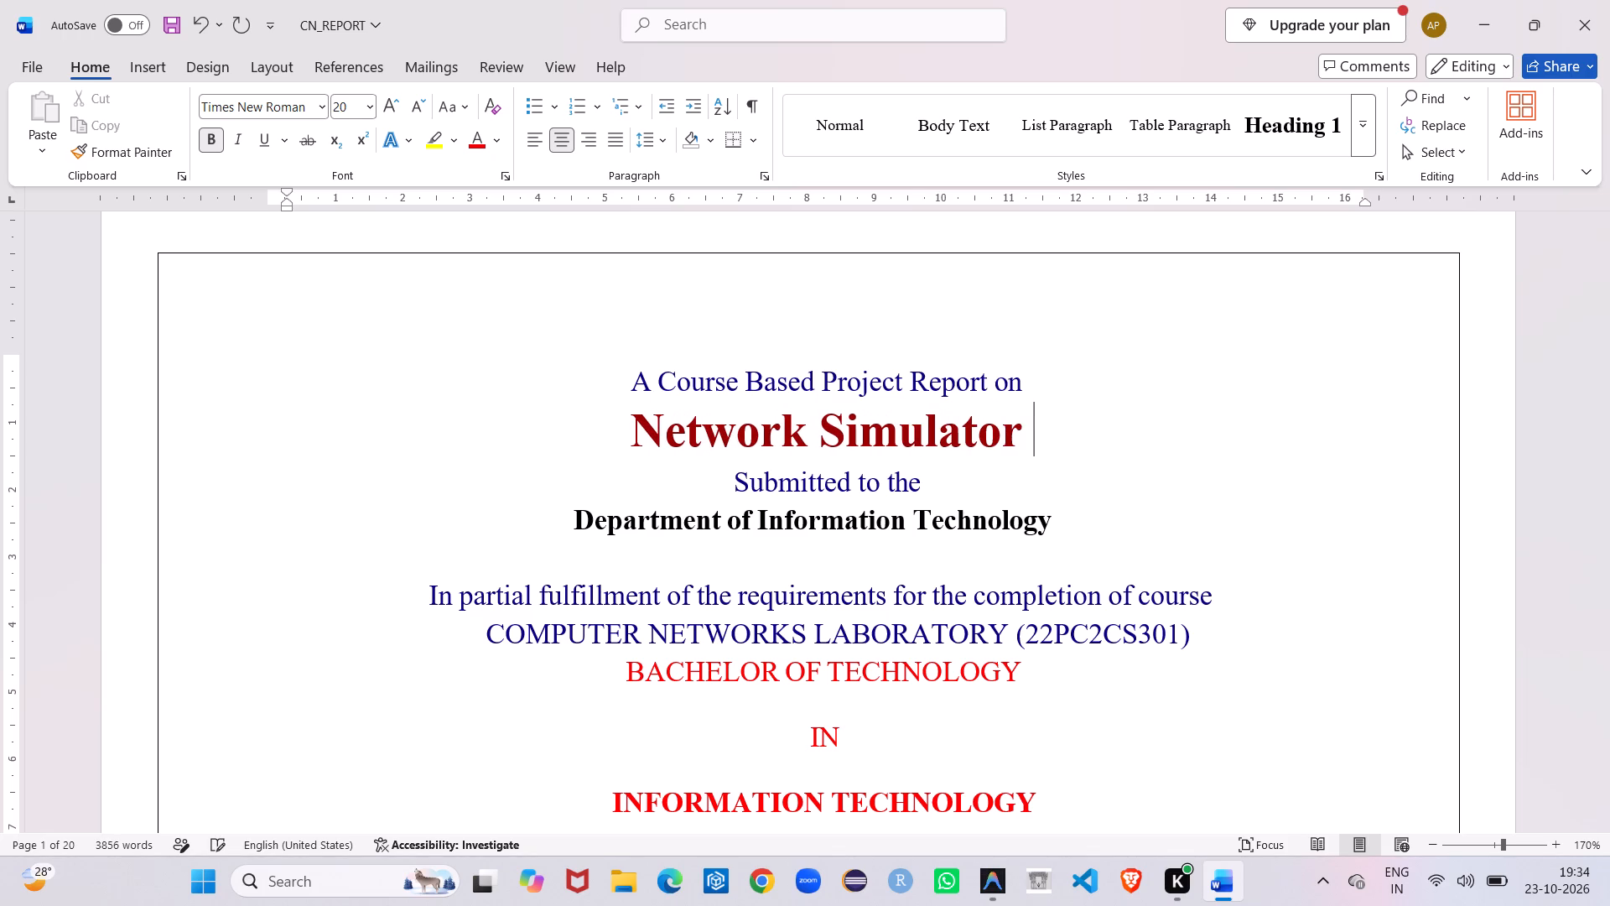
{"action": "type", "text": "fp"}
{"action": "key", "text": "BackSpace"}
{"action": "key", "text": "BackSpace"}
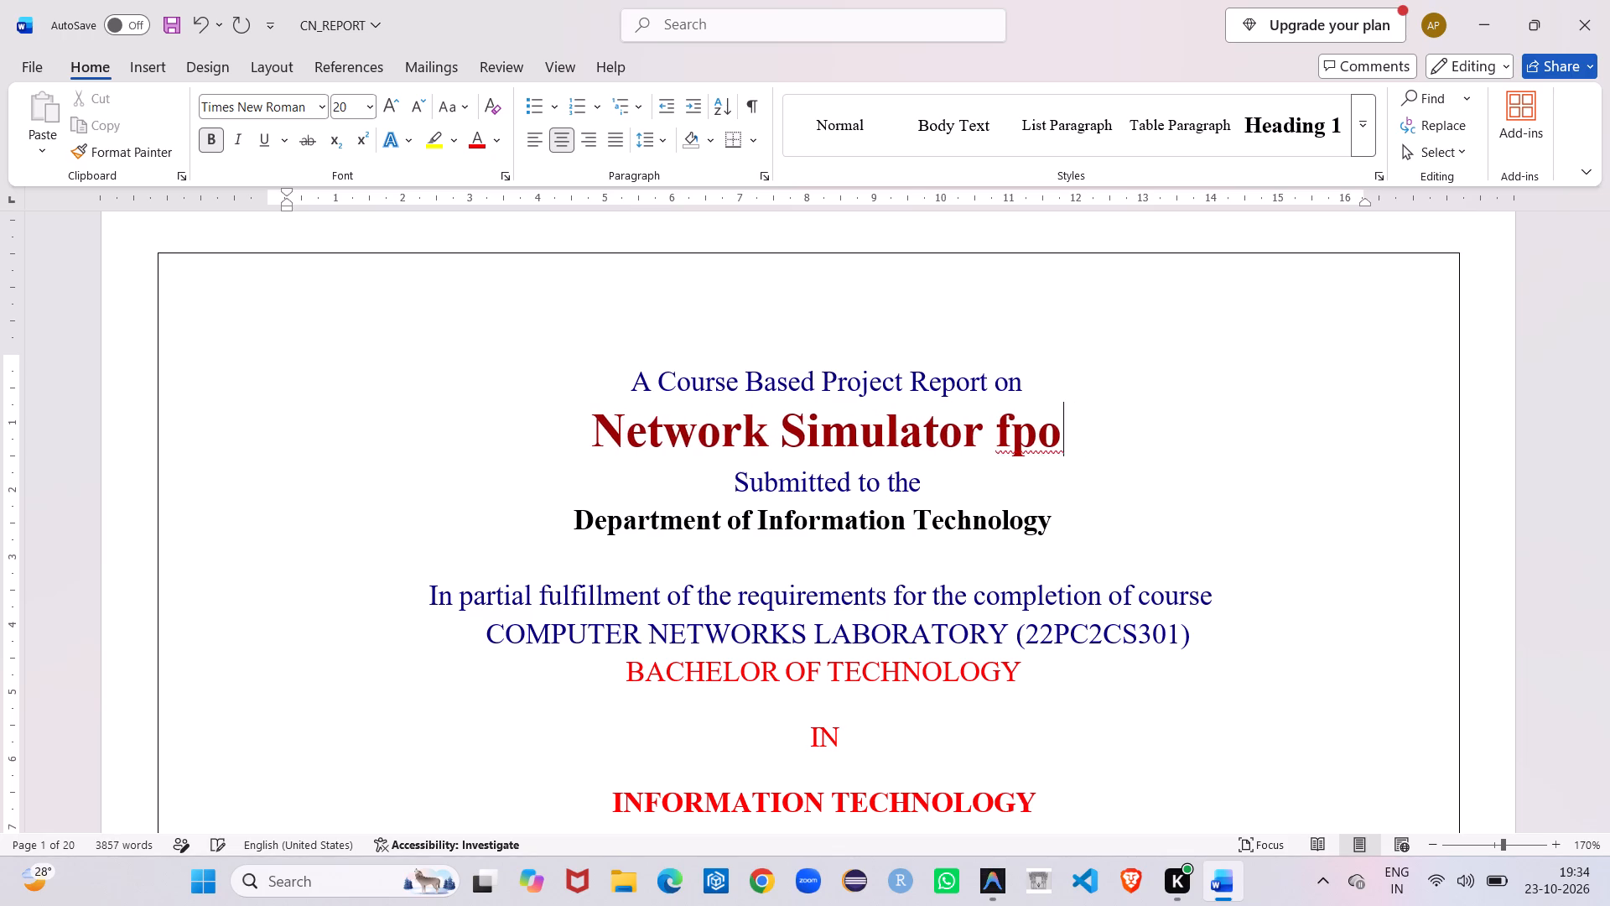
{"action": "key", "text": "BackSpace"}
{"action": "key", "text": "BackSpace"}
{"action": "key", "text": "BackSpace"}
{"action": "type", "text": "foe"}
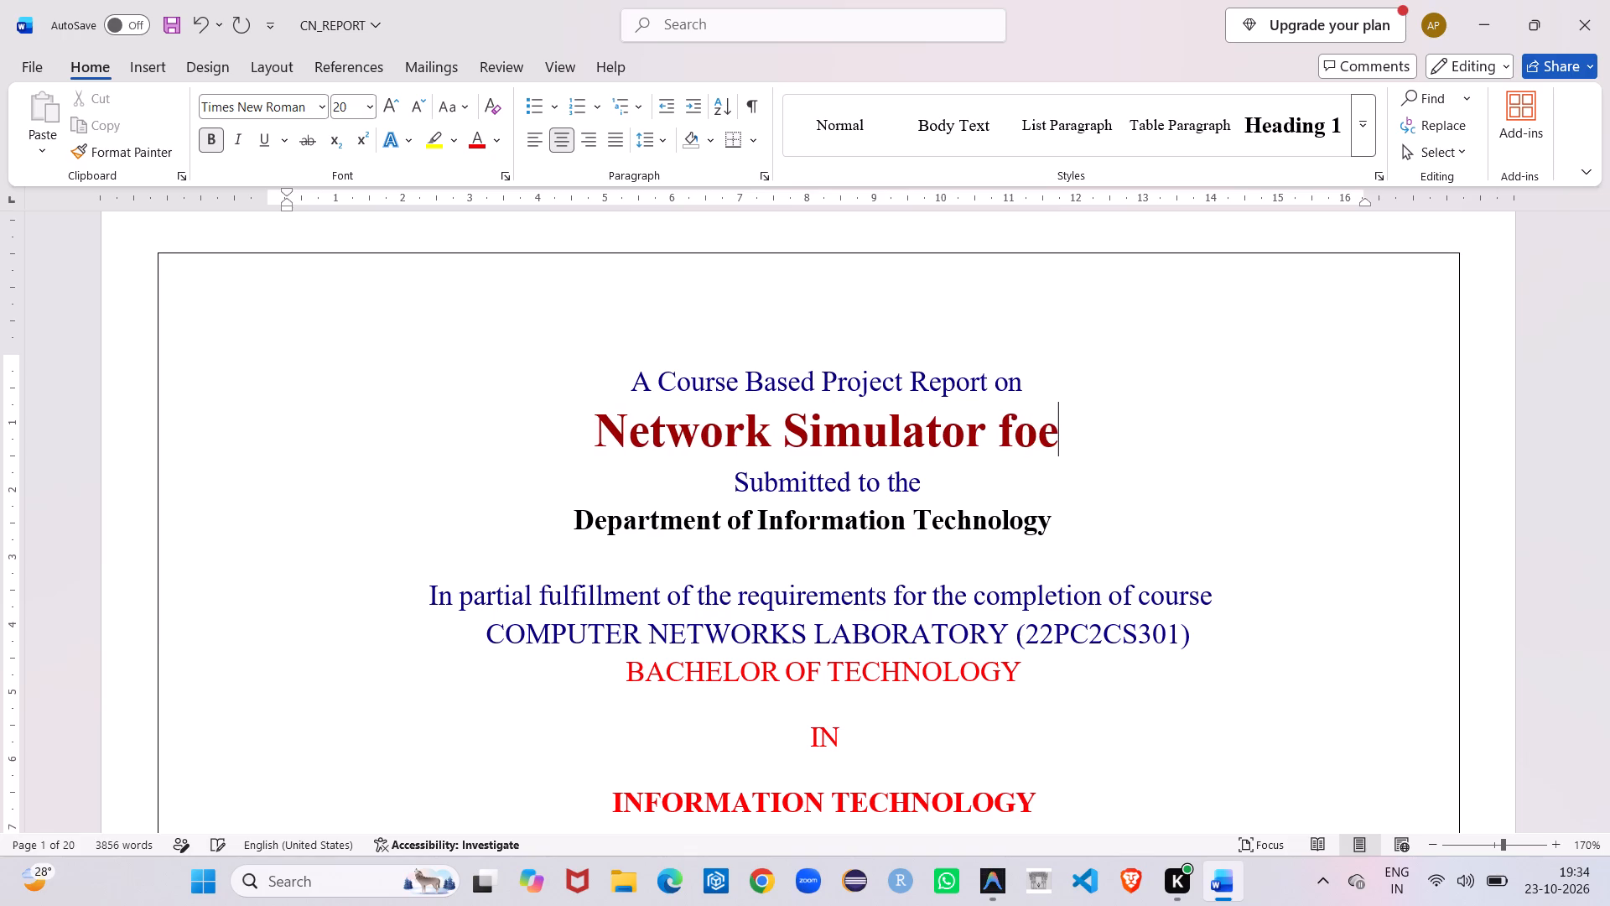
{"action": "key", "text": "BackSpace"}
{"action": "key", "text": "r"}
Continue the dark red project title on the cover page with "Data Link Layer" after "Network Simulator for".
{"action": "key", "text": "space"}
{"action": "type", "text": "Data"}
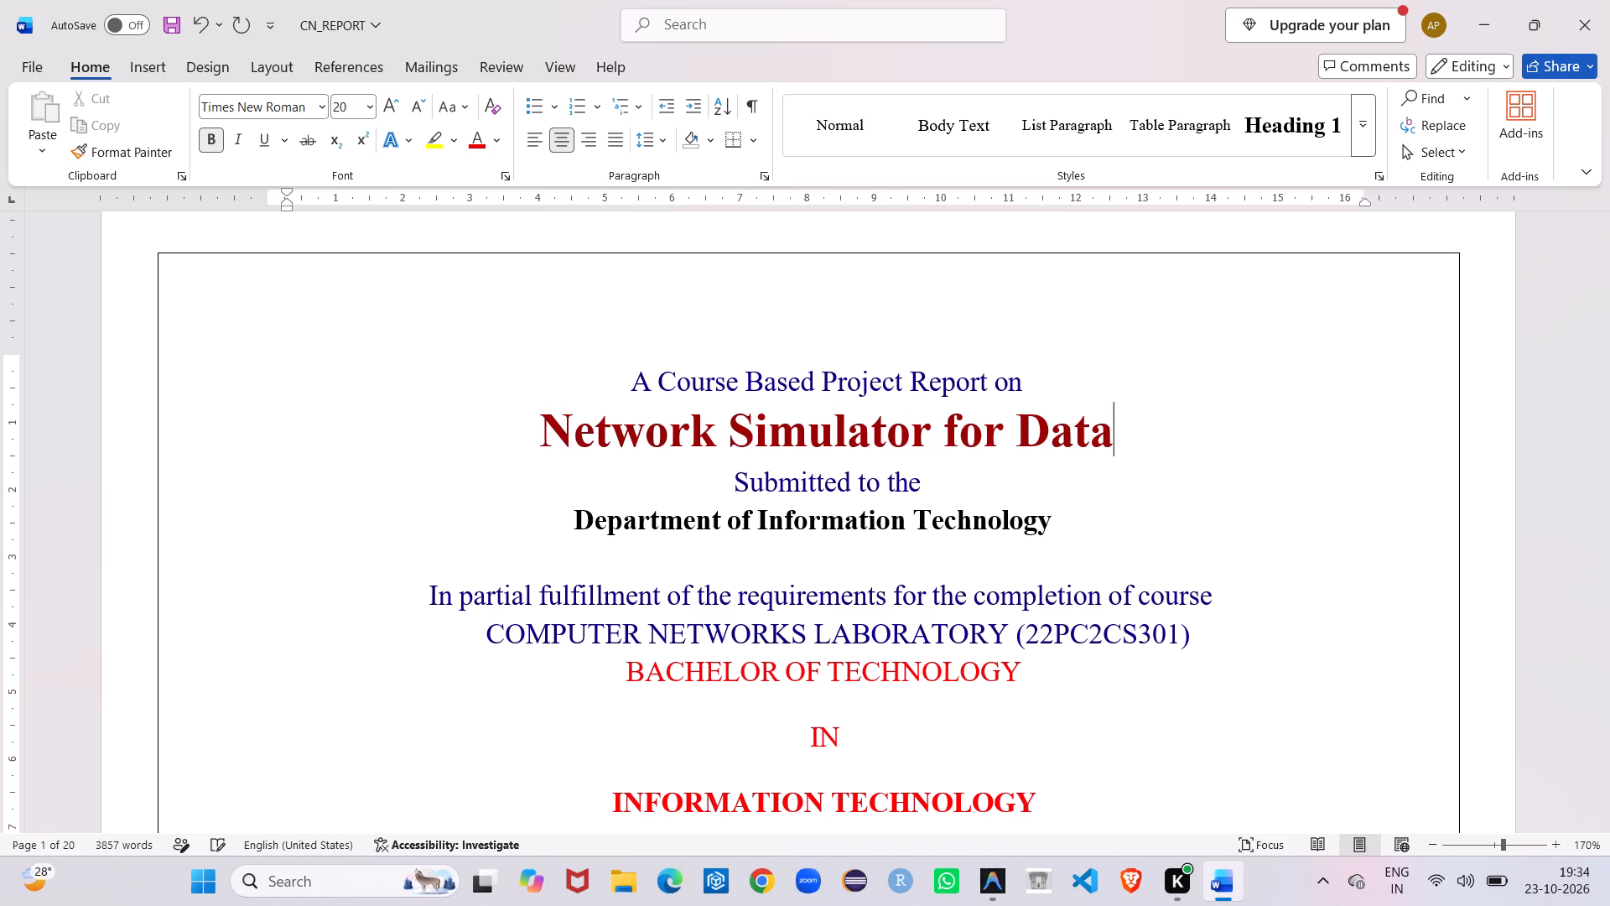
{"action": "type", "text": "Lin"}
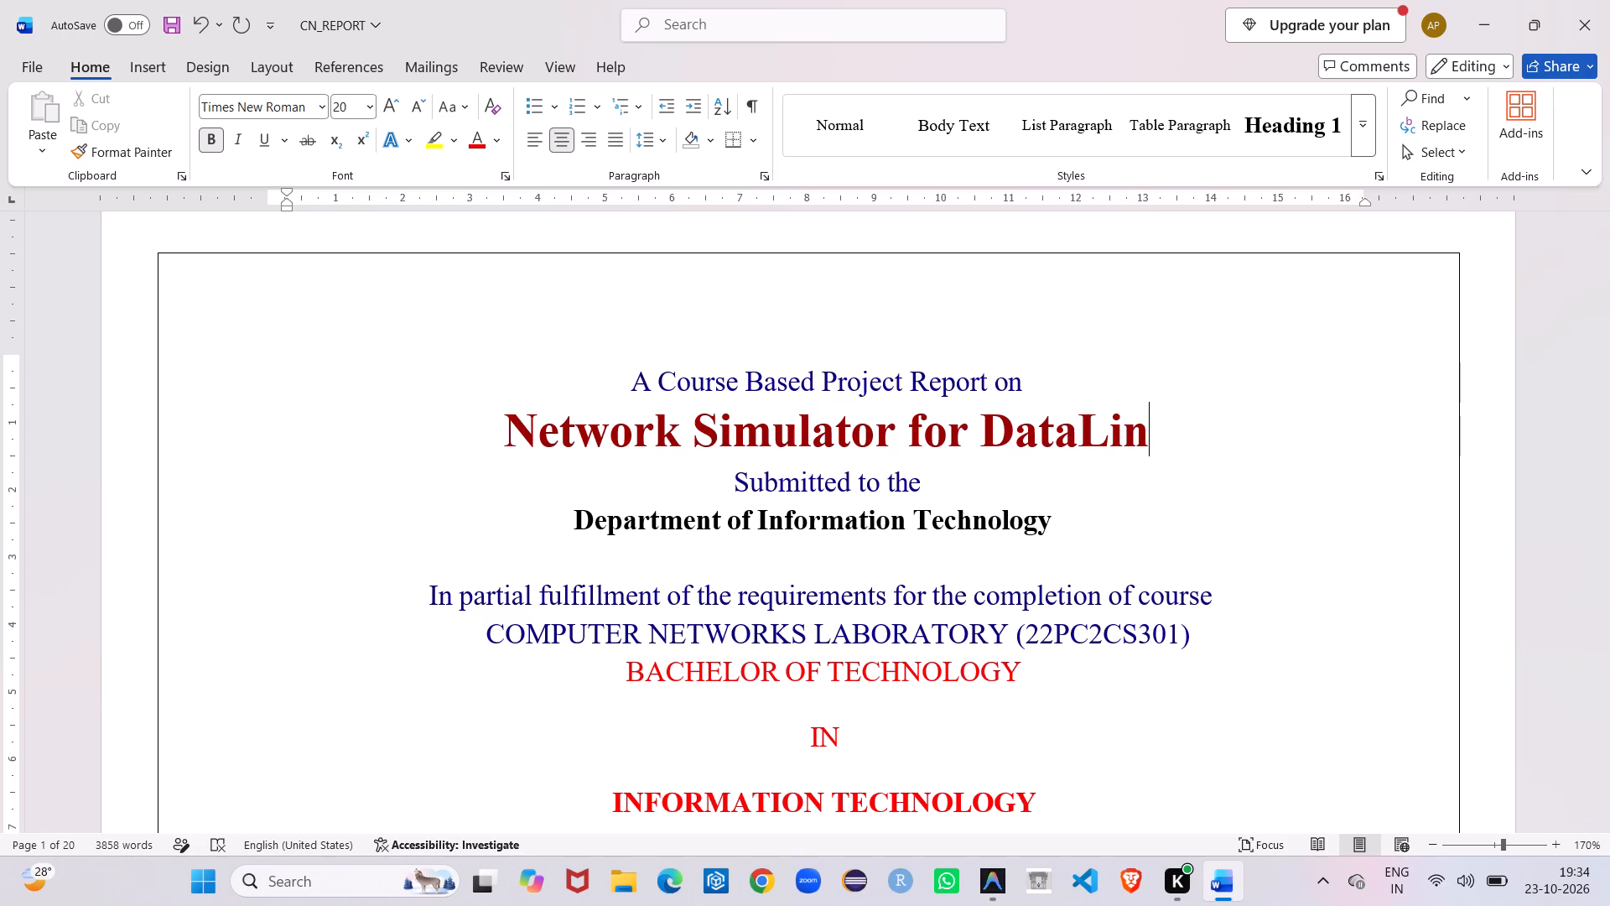
{"action": "key", "text": "BackSpace"}
{"action": "key", "text": "BackSpace"}
{"action": "key", "text": "BackSpace"}
{"action": "key", "text": "space"}
{"action": "type", "text": "Lon"}
{"action": "key", "text": "BackSpace"}
{"action": "key", "text": "BackSpace"}
{"action": "type", "text": "ink La"}
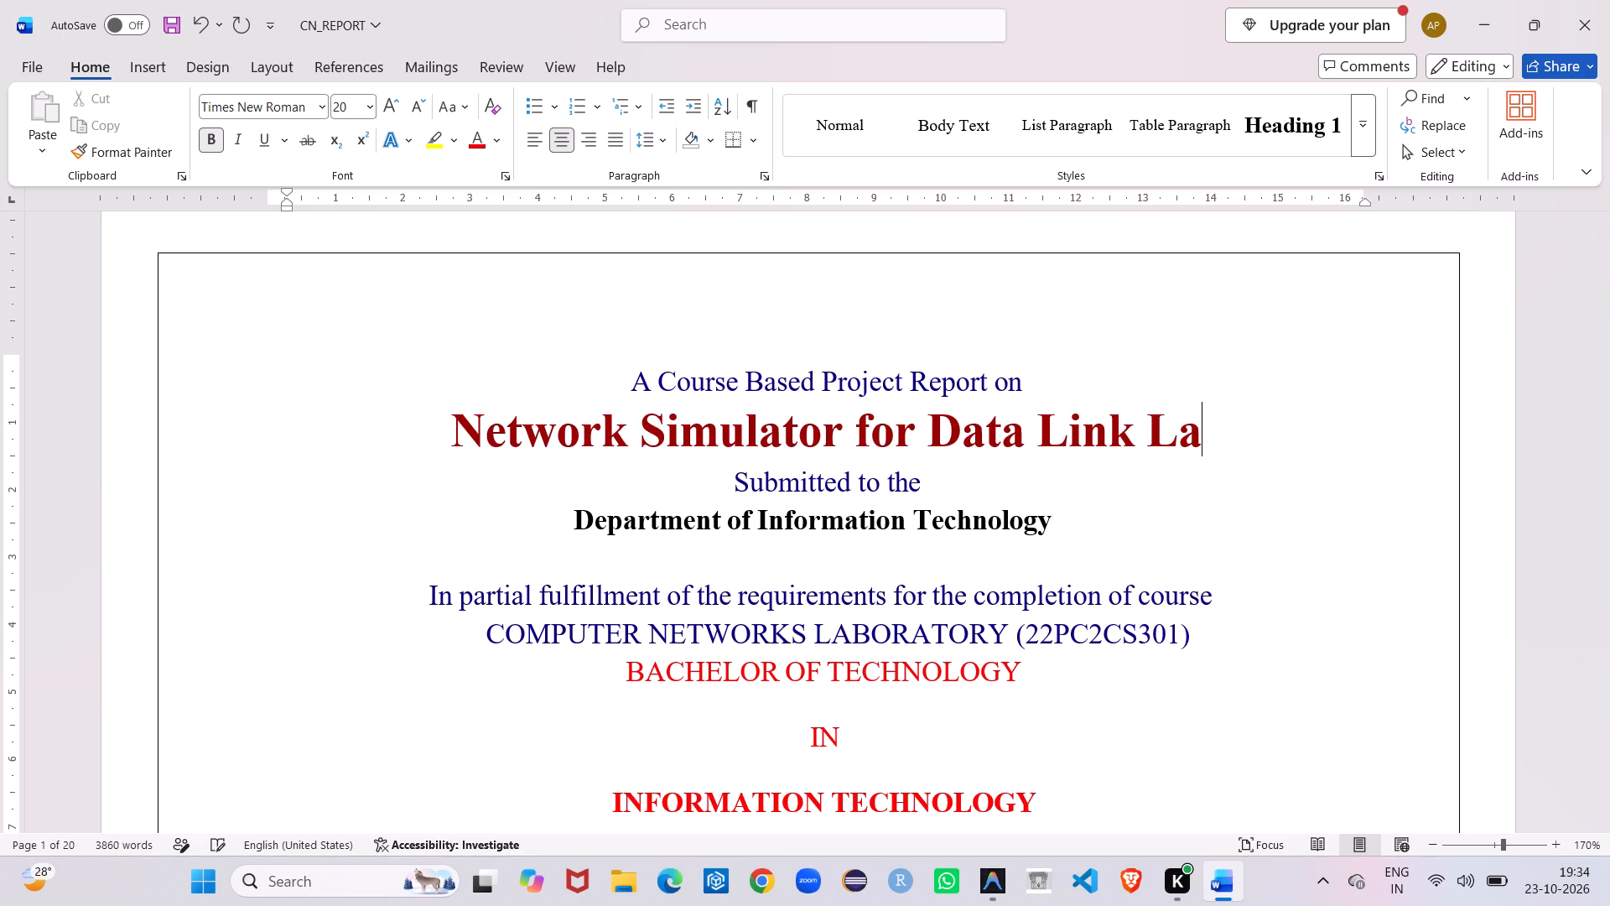
{"action": "type", "text": "yer"}
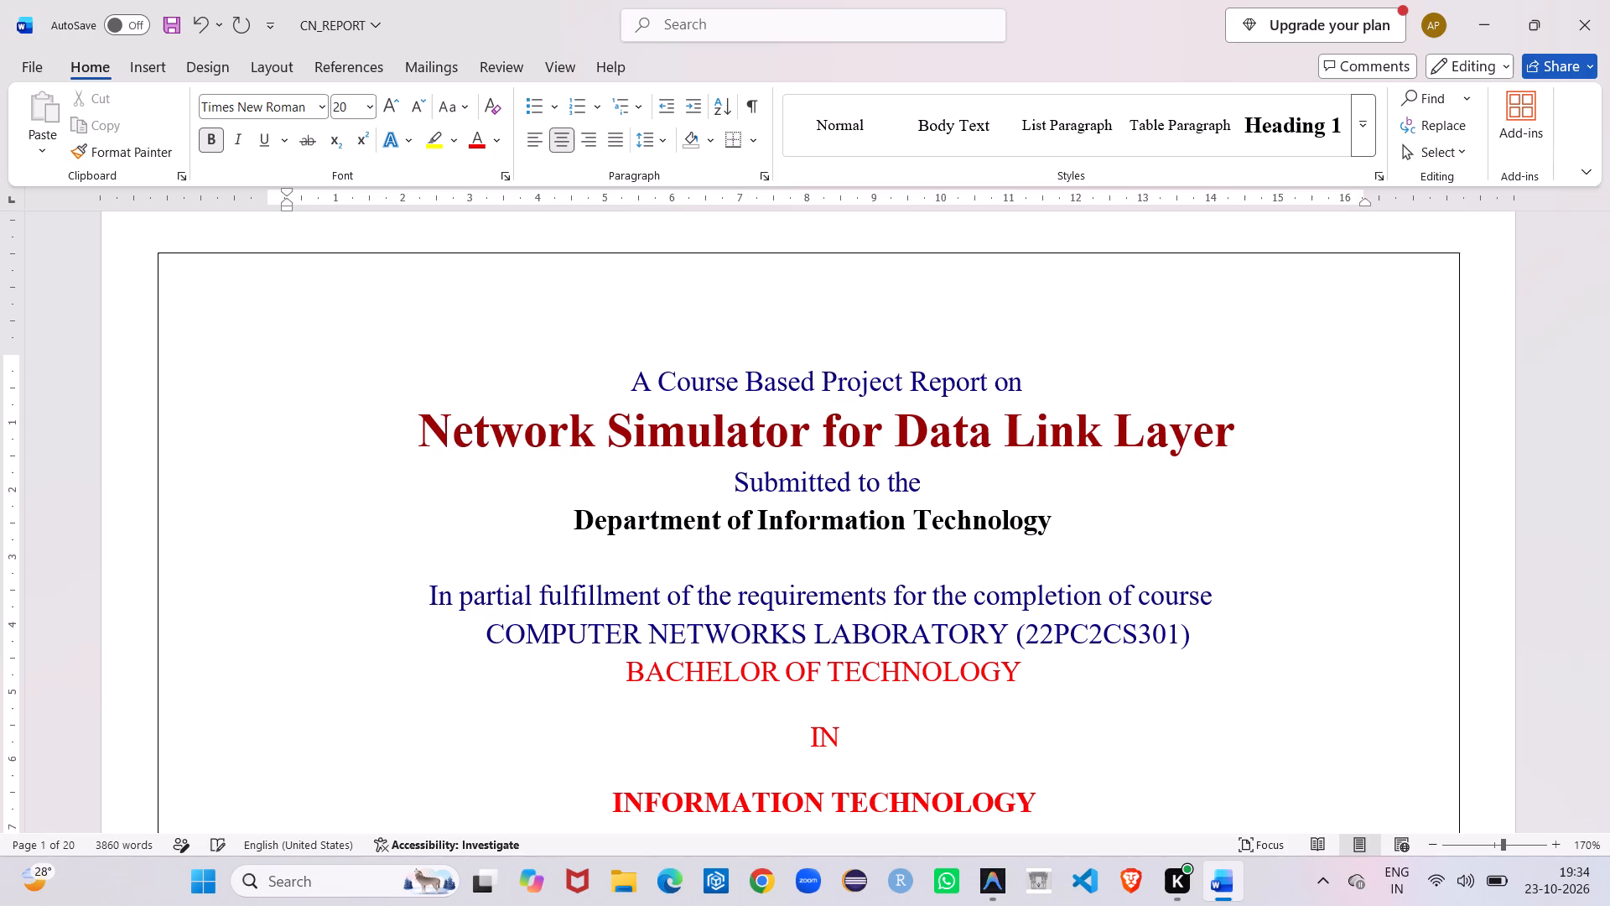
Add "Framing," to the project title after "Data Link Layer".
{"action": "key", "text": "space"}
{"action": "type", "text": "Frs"}
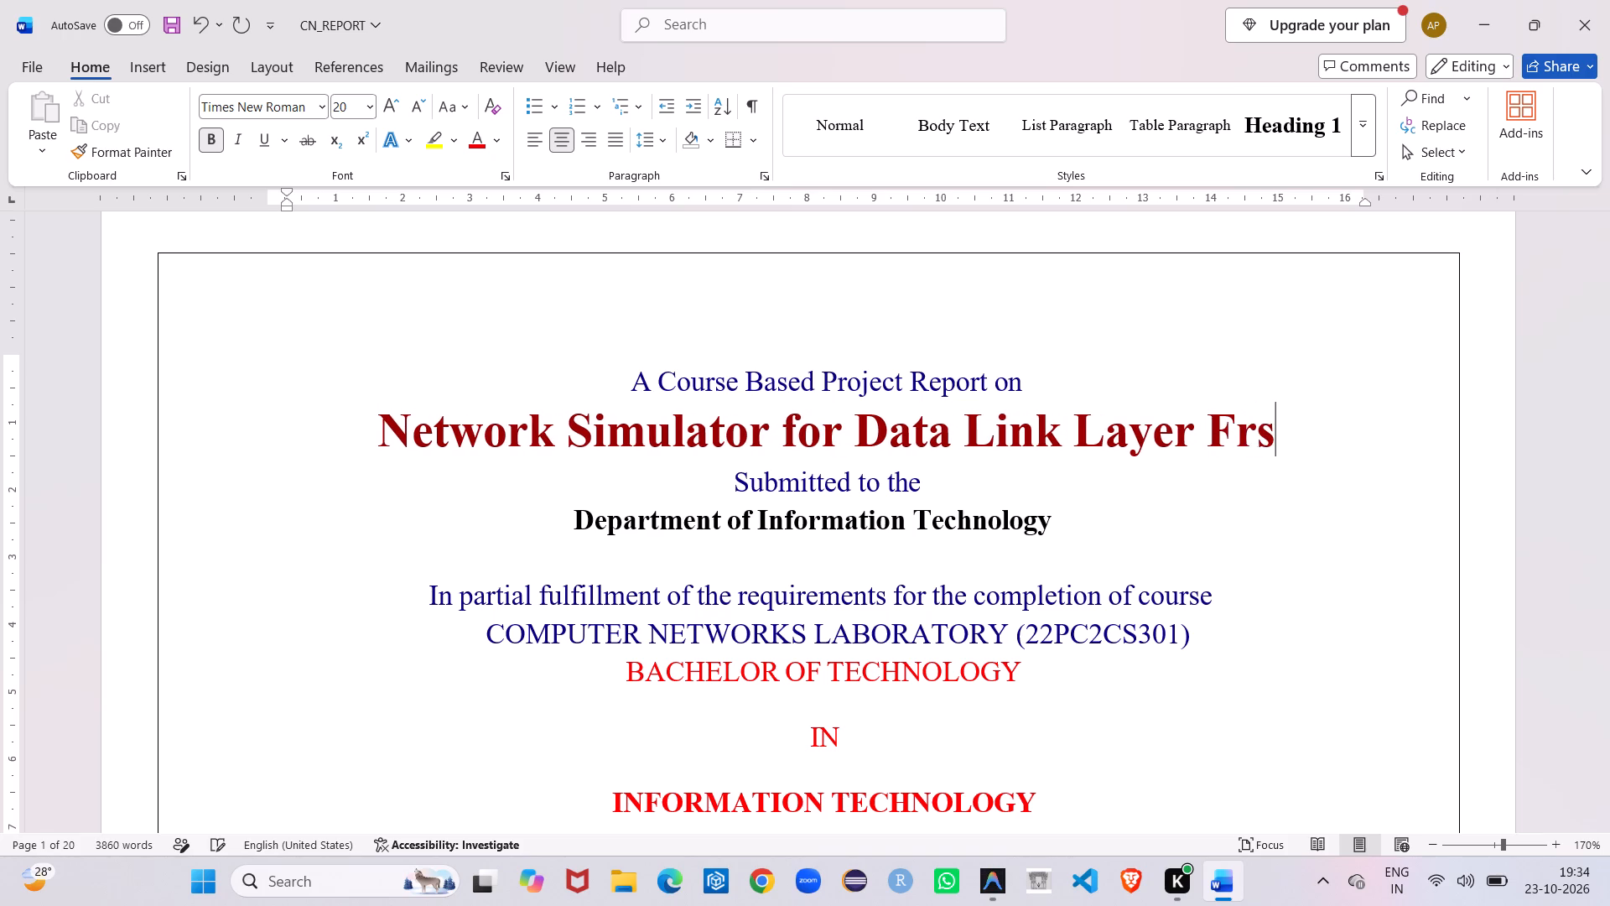
{"action": "key", "text": "BackSpace"}
{"action": "type", "text": "aming"}
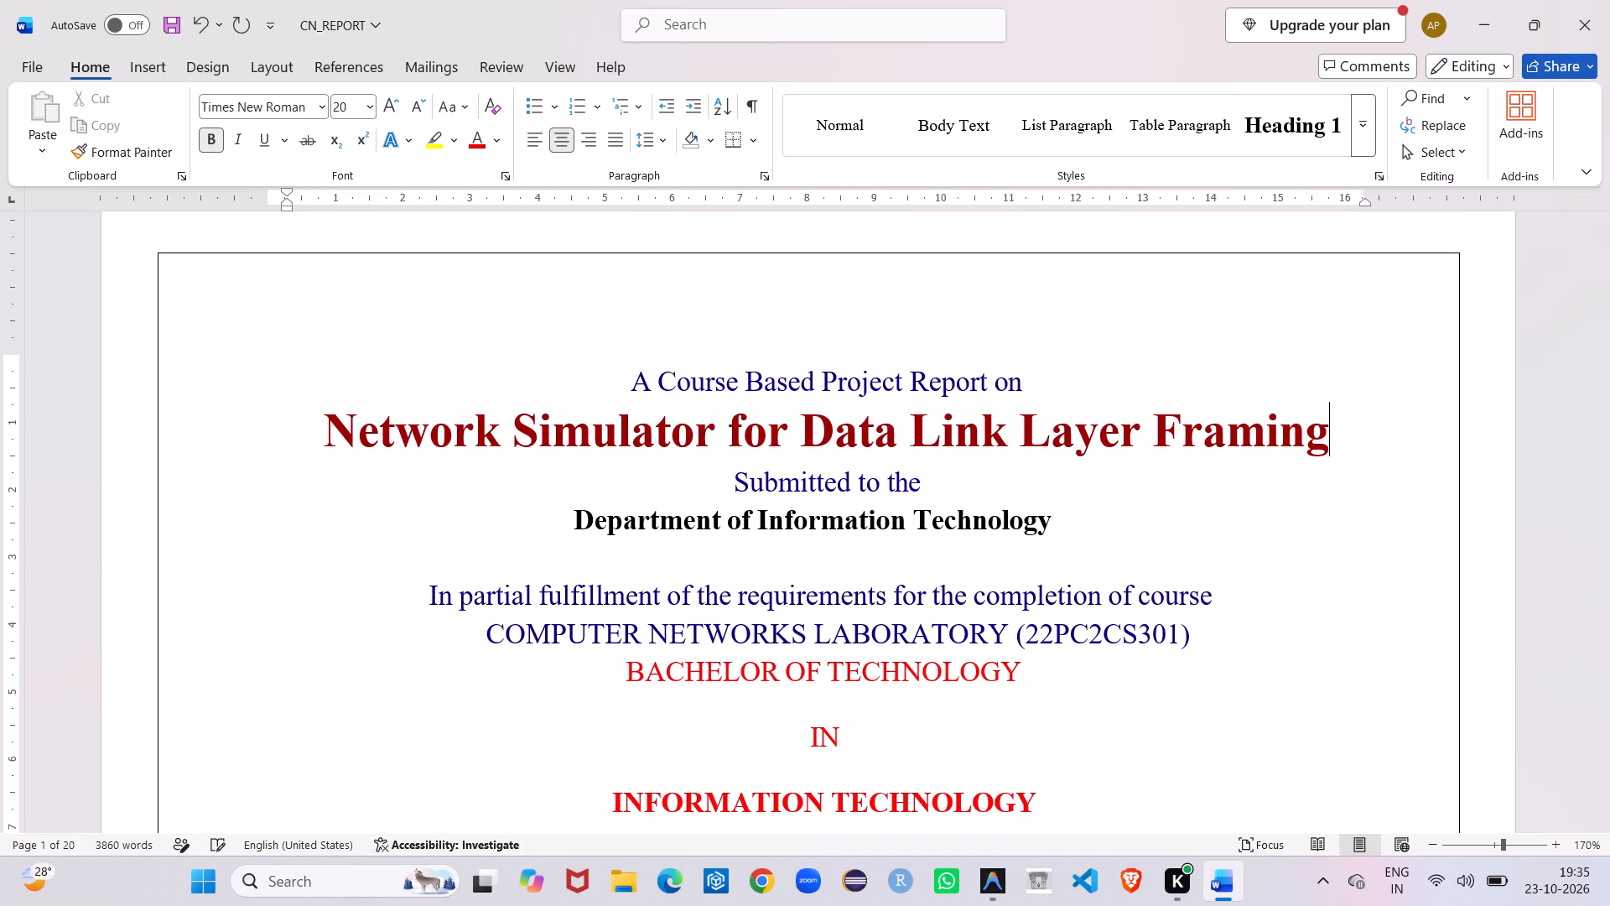
{"action": "key", "text": "comma"}
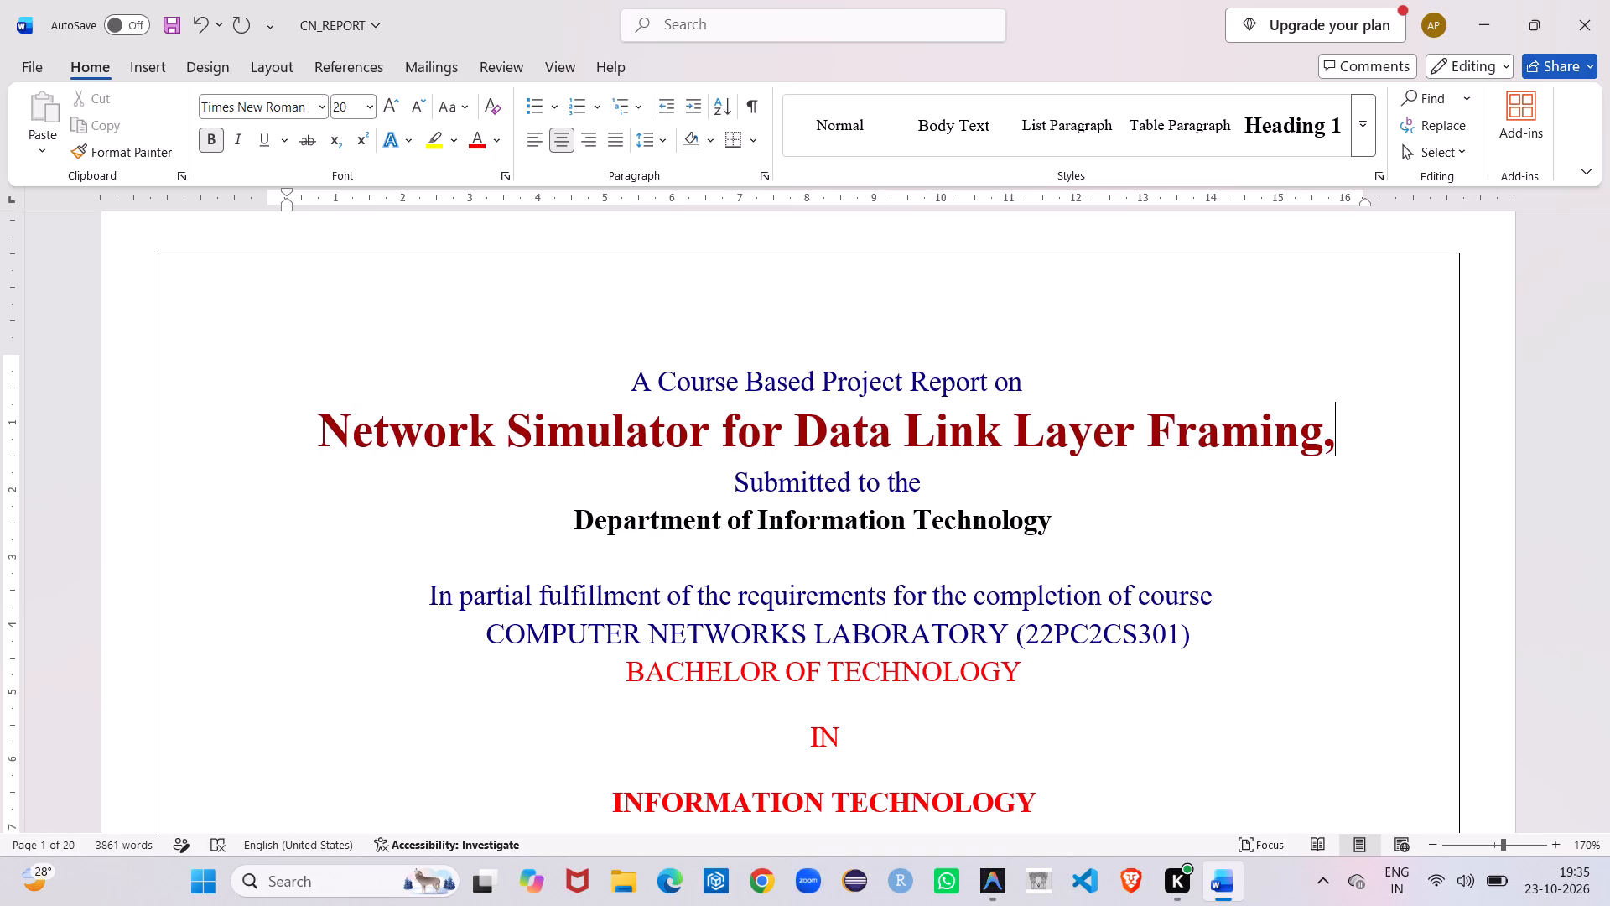
{"action": "key", "text": "space"}
Continue the project title with "CRC-Based Error Detection" after "Framing,".
{"action": "type", "text": "CRC_"}
{"action": "key", "text": "BackSpace"}
{"action": "type", "text": "-Based"}
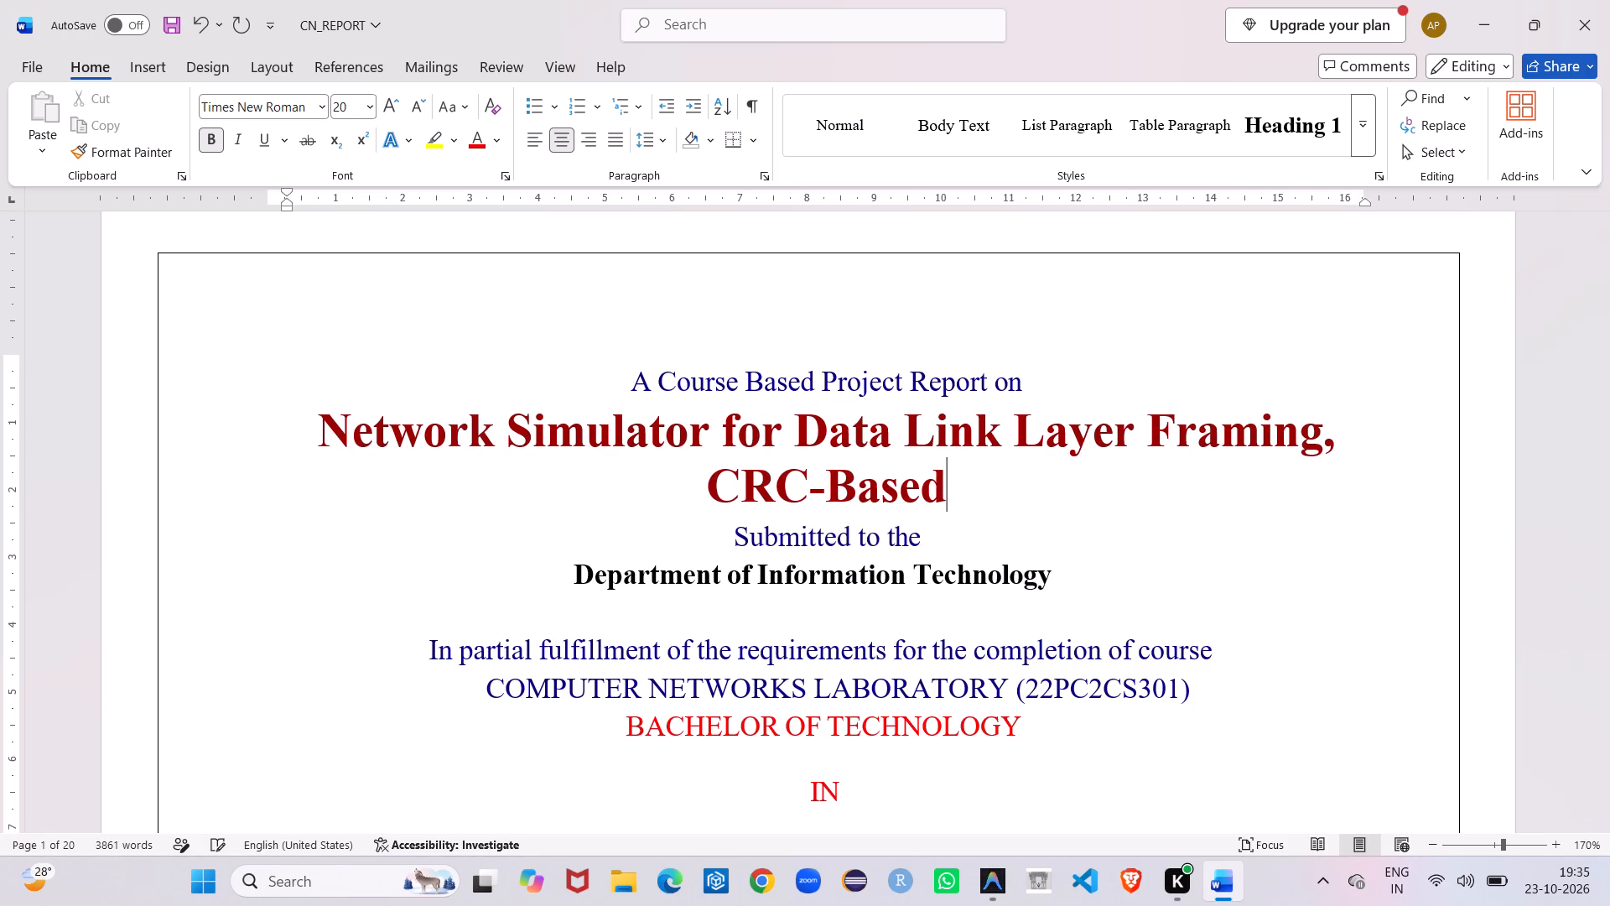
{"action": "key", "text": "space"}
{"action": "type", "text": "Errot"}
{"action": "key", "text": "BackSpace"}
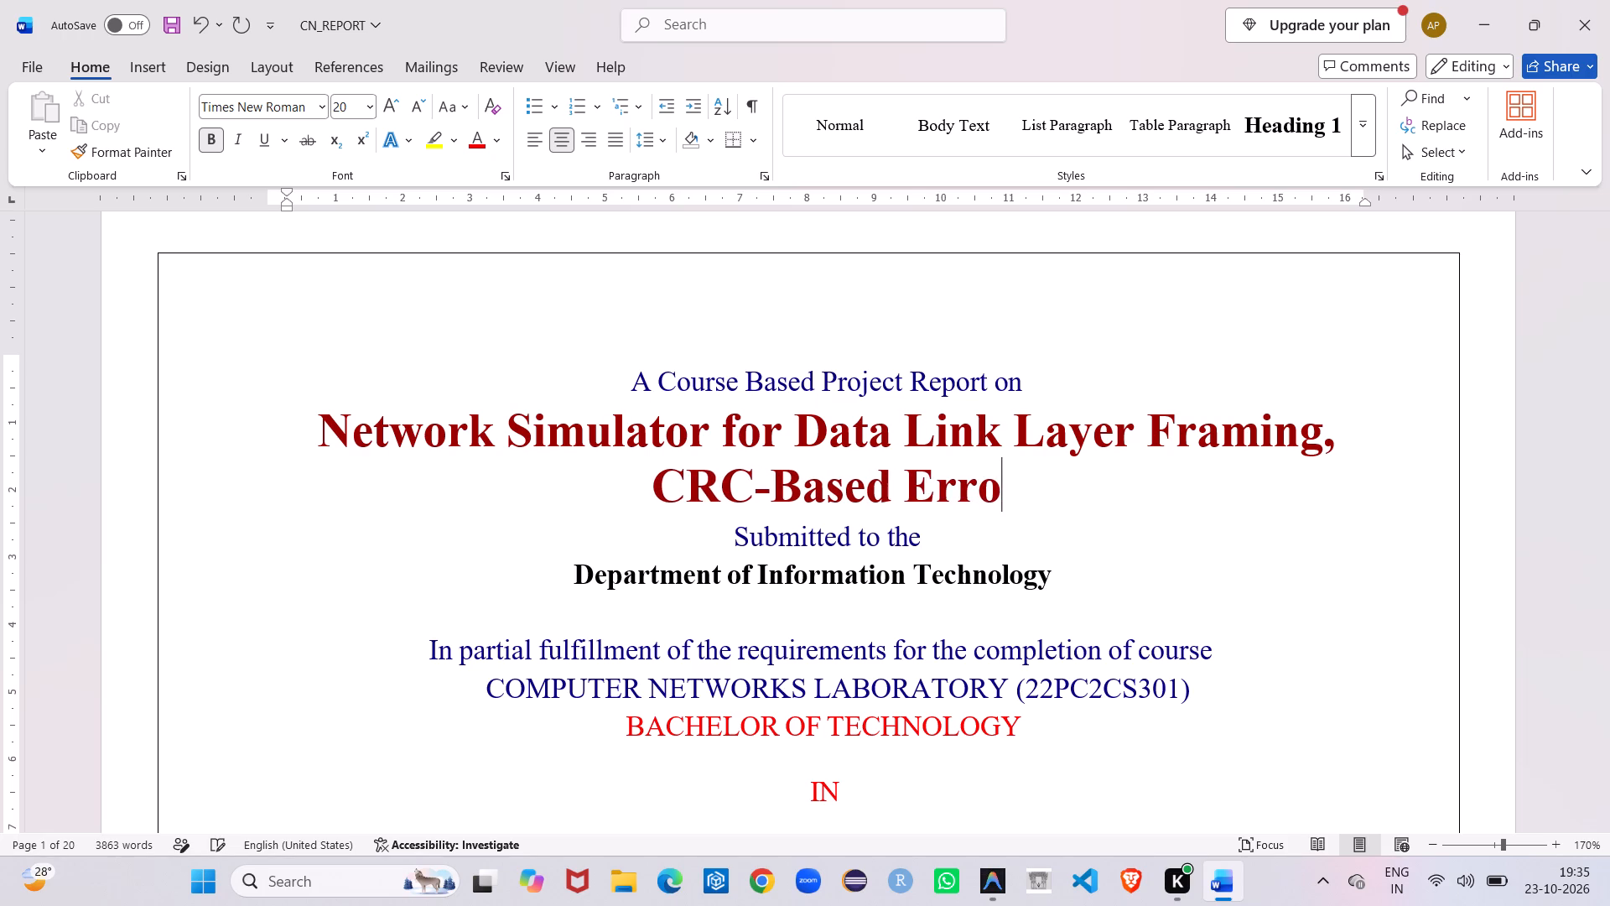
{"action": "key", "text": "r"}
{"action": "key", "text": "space"}
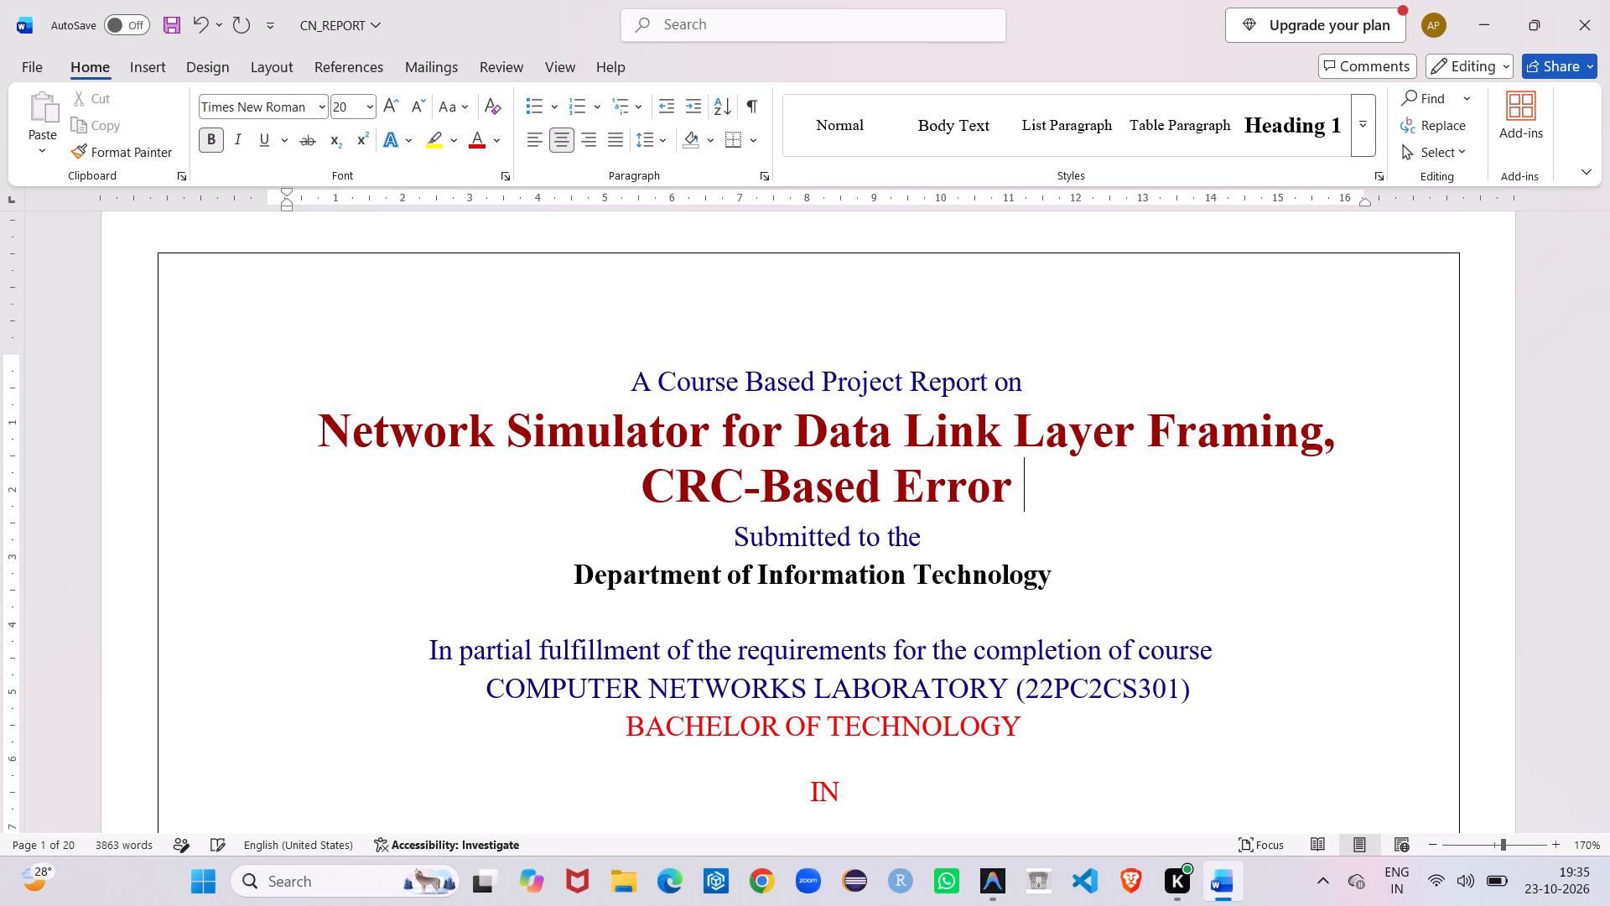
{"action": "type", "text": "Detection"}
{"action": "key", "text": "space"}
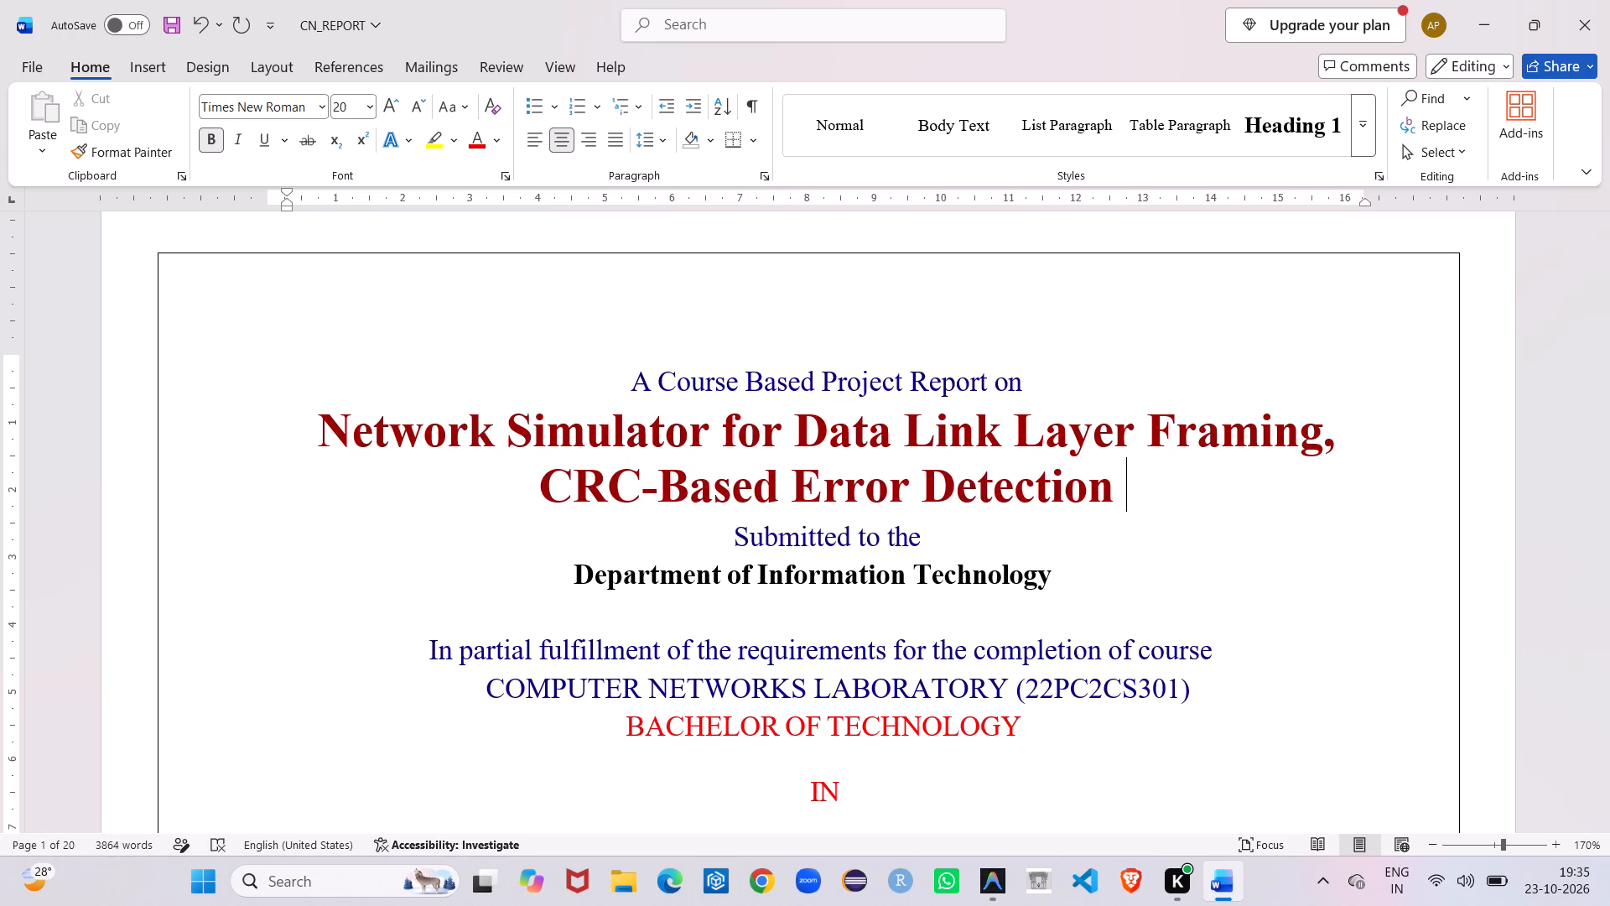
Complete the project title with "and Shortest Path Routing" after "Error Detection".
{"action": "type", "text": "and"}
{"action": "key", "text": "space"}
{"action": "type", "text": "Sho"}
{"action": "type", "text": "rtest"}
{"action": "key", "text": "space"}
{"action": "type", "text": "Pa"}
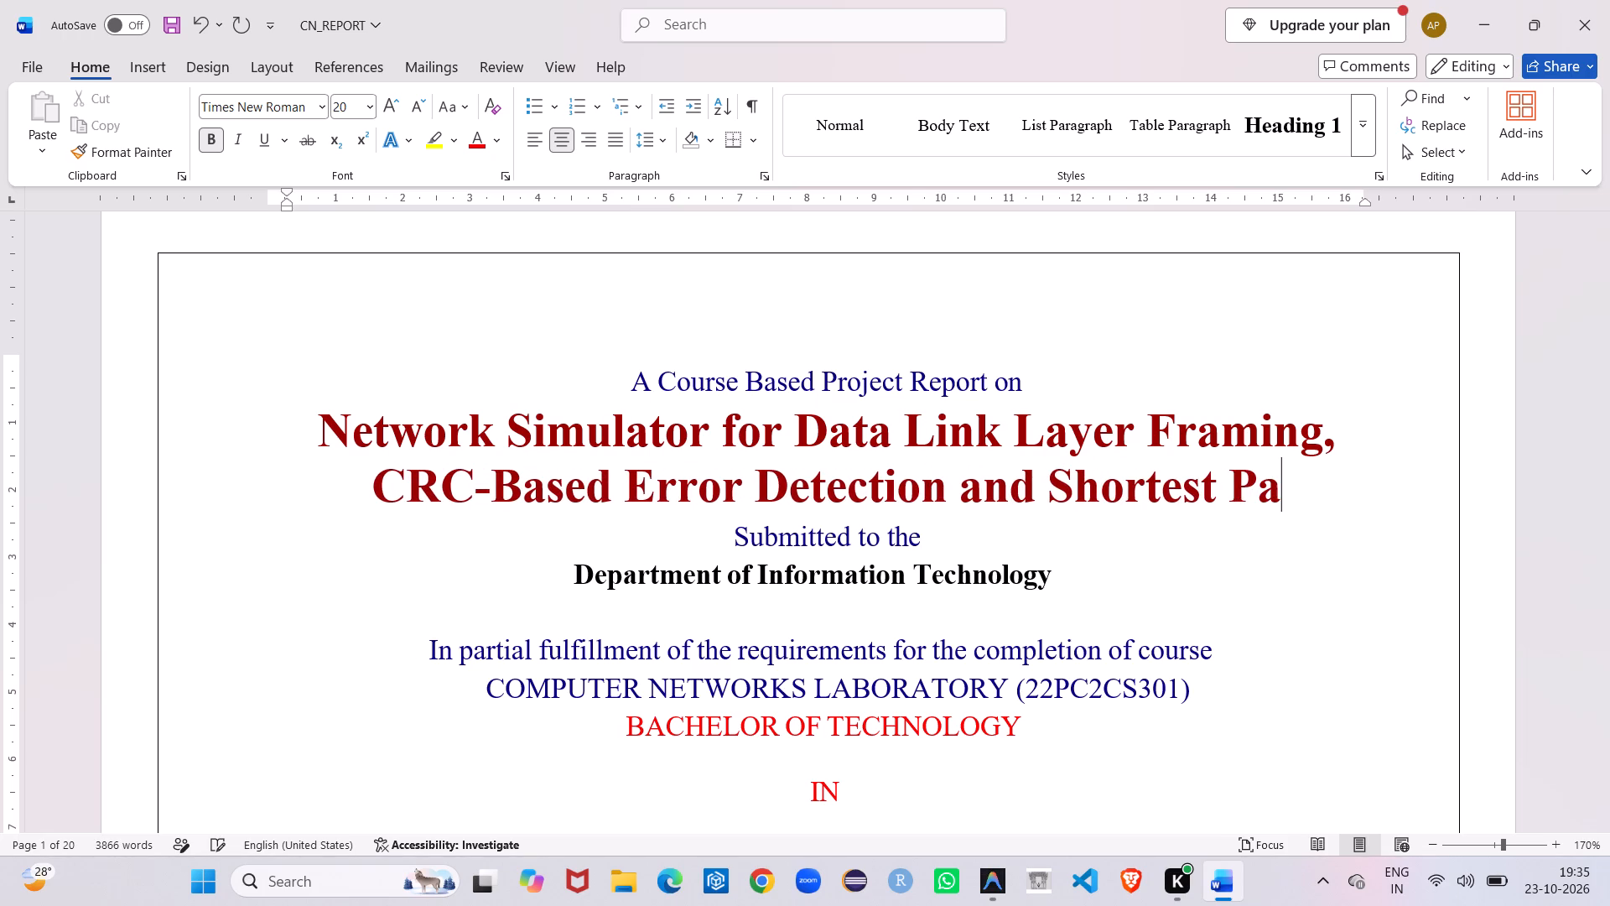
{"action": "type", "text": "th Routim"}
{"action": "key", "text": "BackSpace"}
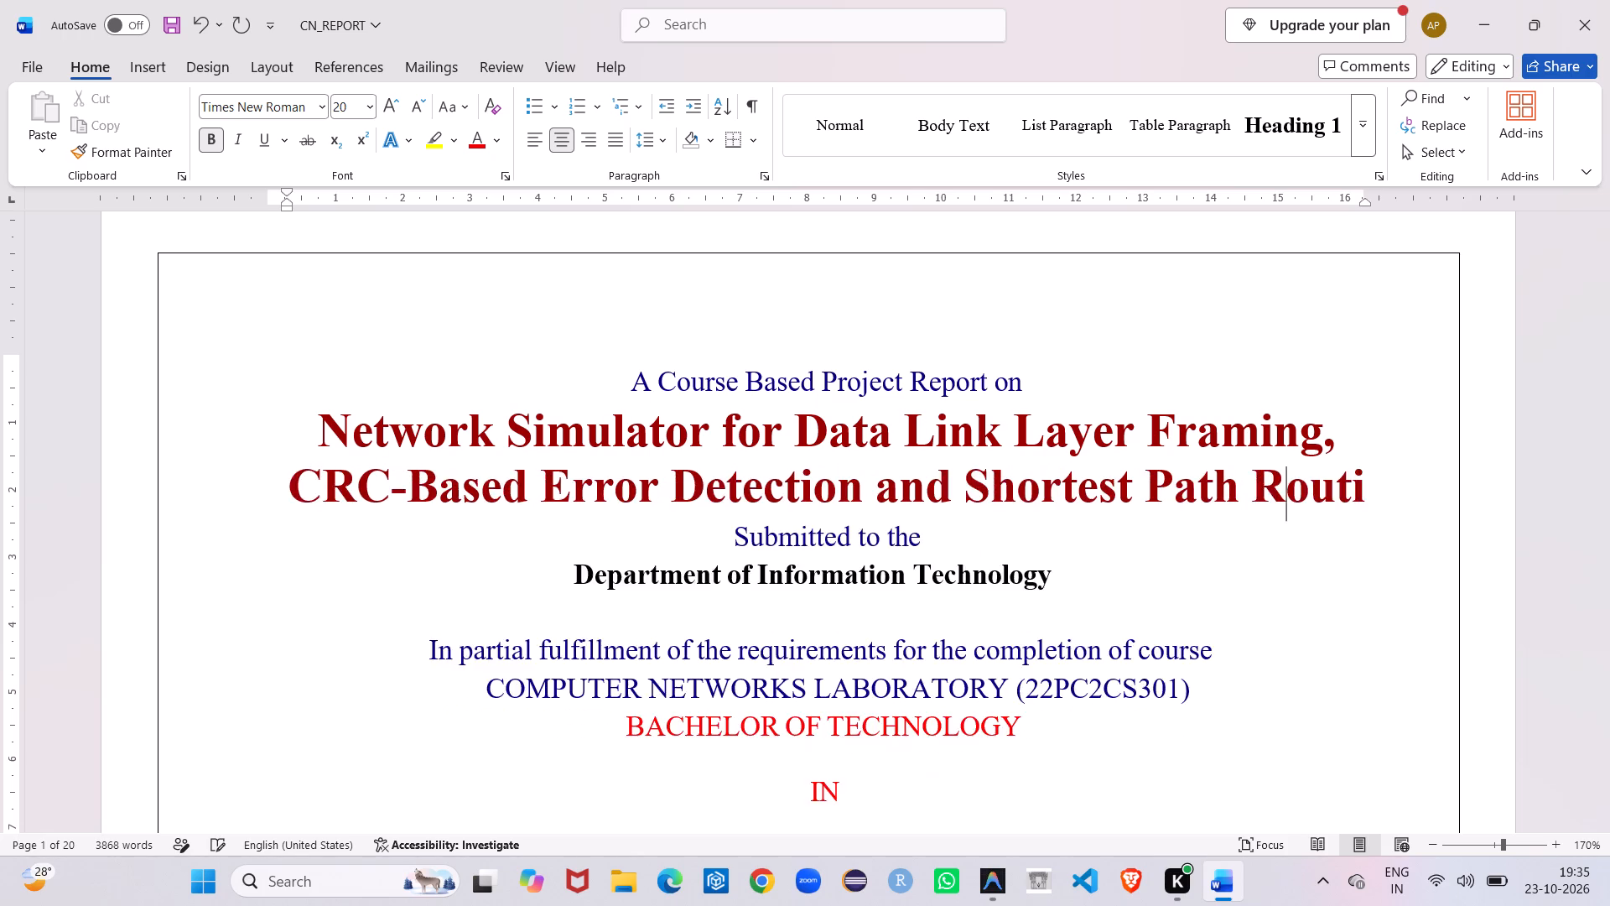
{"action": "type", "text": "ng"}
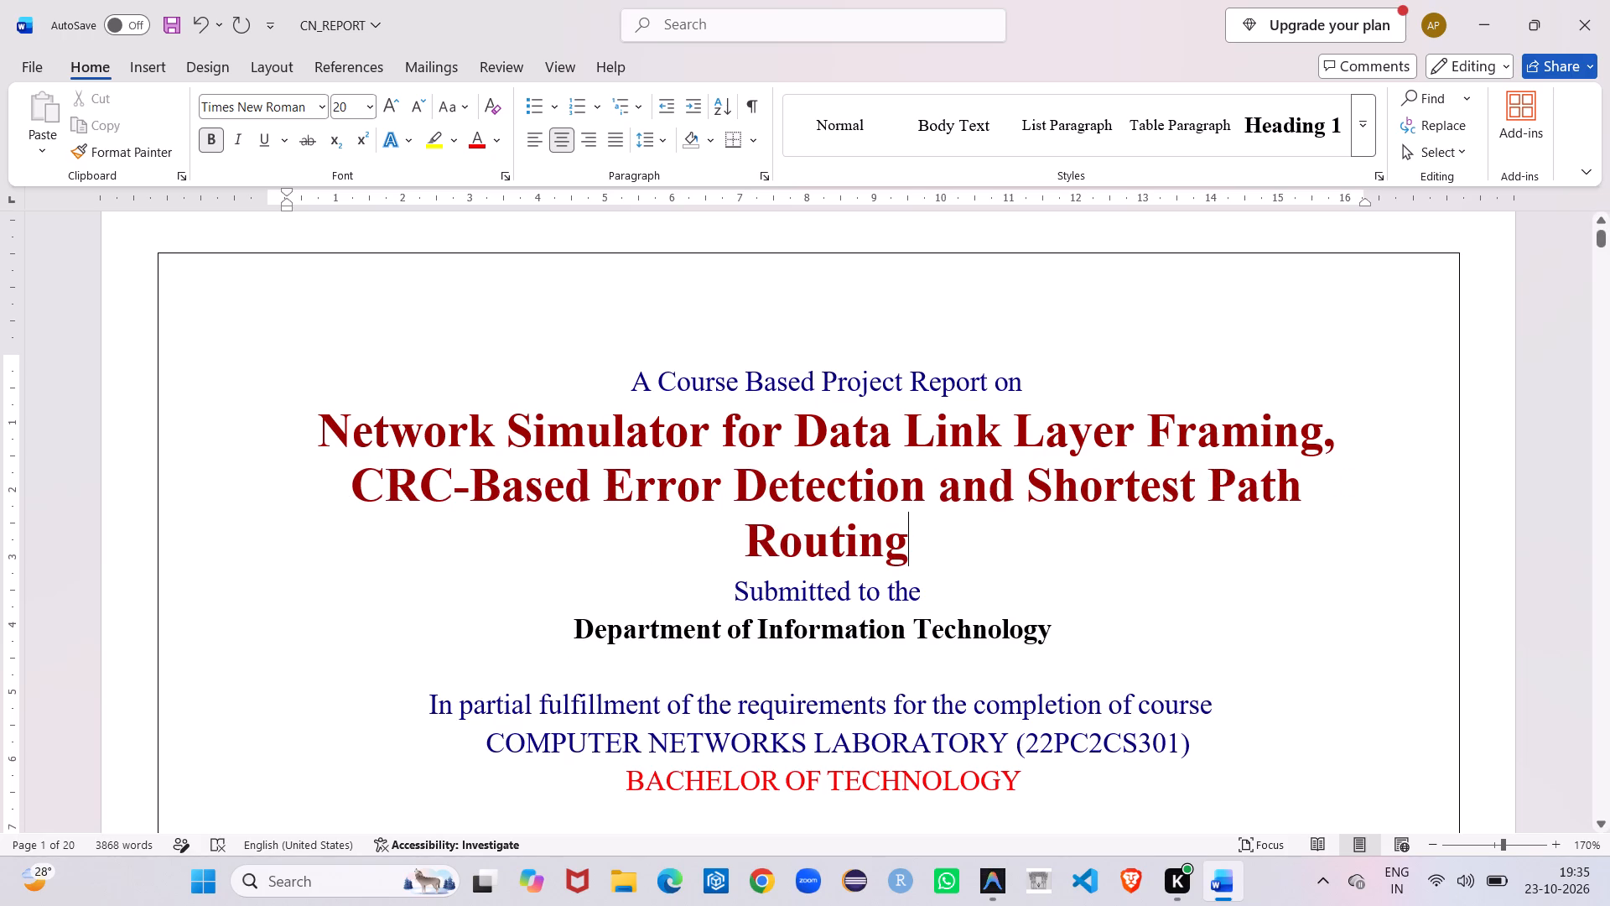
Review the cover page from the new project title down to the submitted-by list and guidance heading.
{"action": "scroll", "coordinate": [778, 391], "scroll_direction": "down", "scroll_amount": 1}
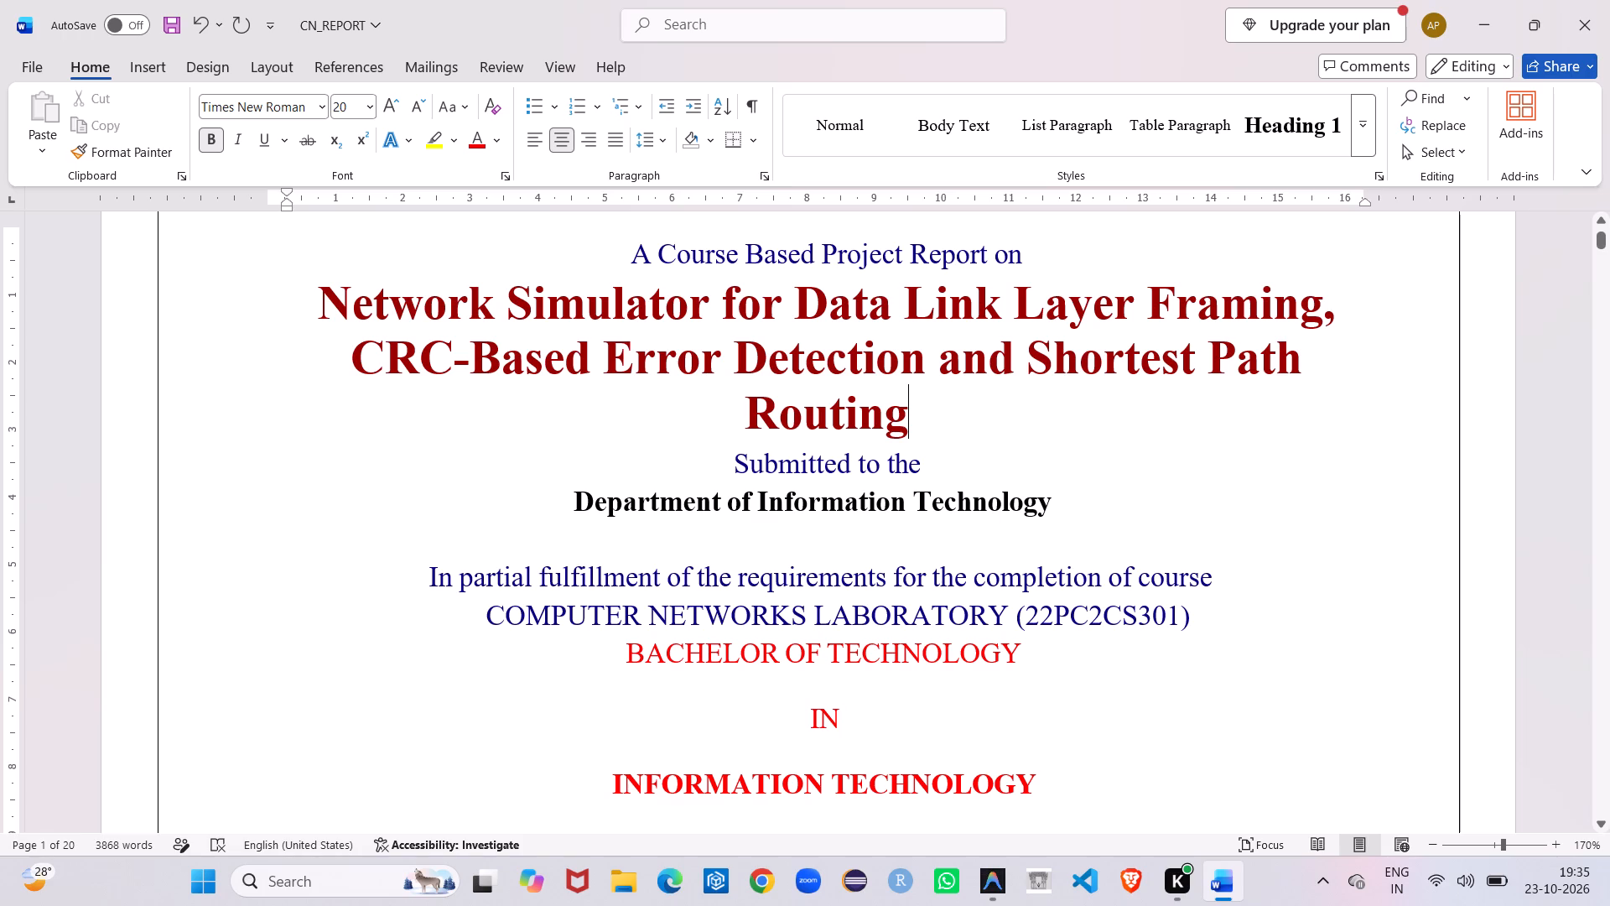
{"action": "scroll", "coordinate": [943, 409], "scroll_direction": "down", "scroll_amount": 1}
{"action": "scroll", "coordinate": [943, 409], "scroll_direction": "up", "scroll_amount": 1}
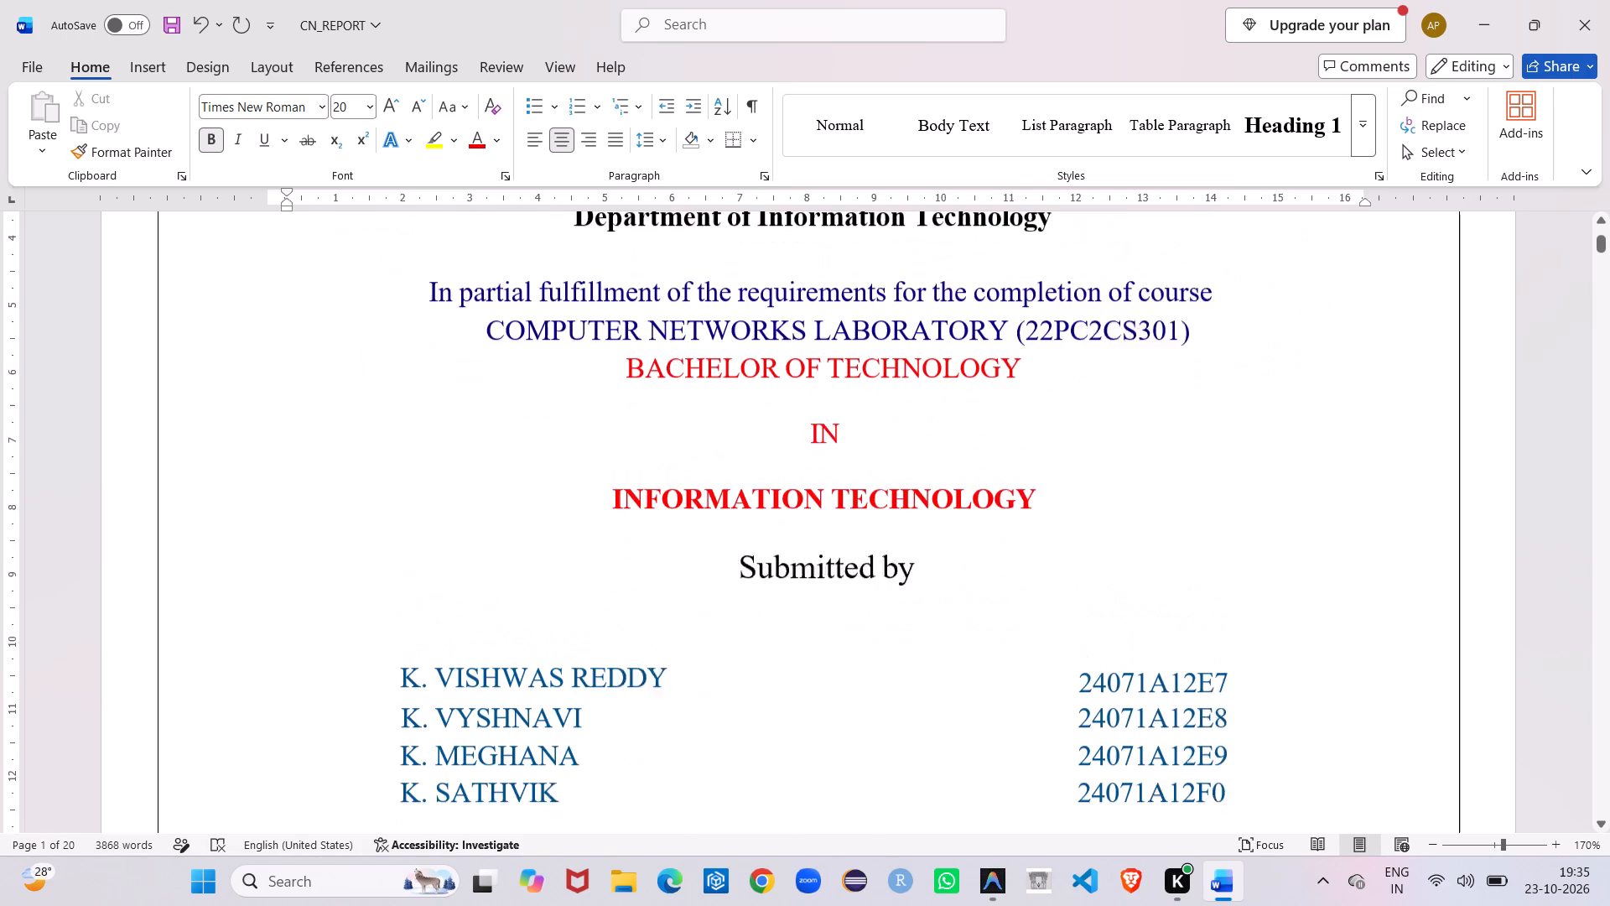
{"action": "scroll", "coordinate": [943, 409], "scroll_direction": "up", "scroll_amount": 1}
{"action": "scroll", "coordinate": [943, 409], "scroll_direction": "right", "scroll_amount": 2}
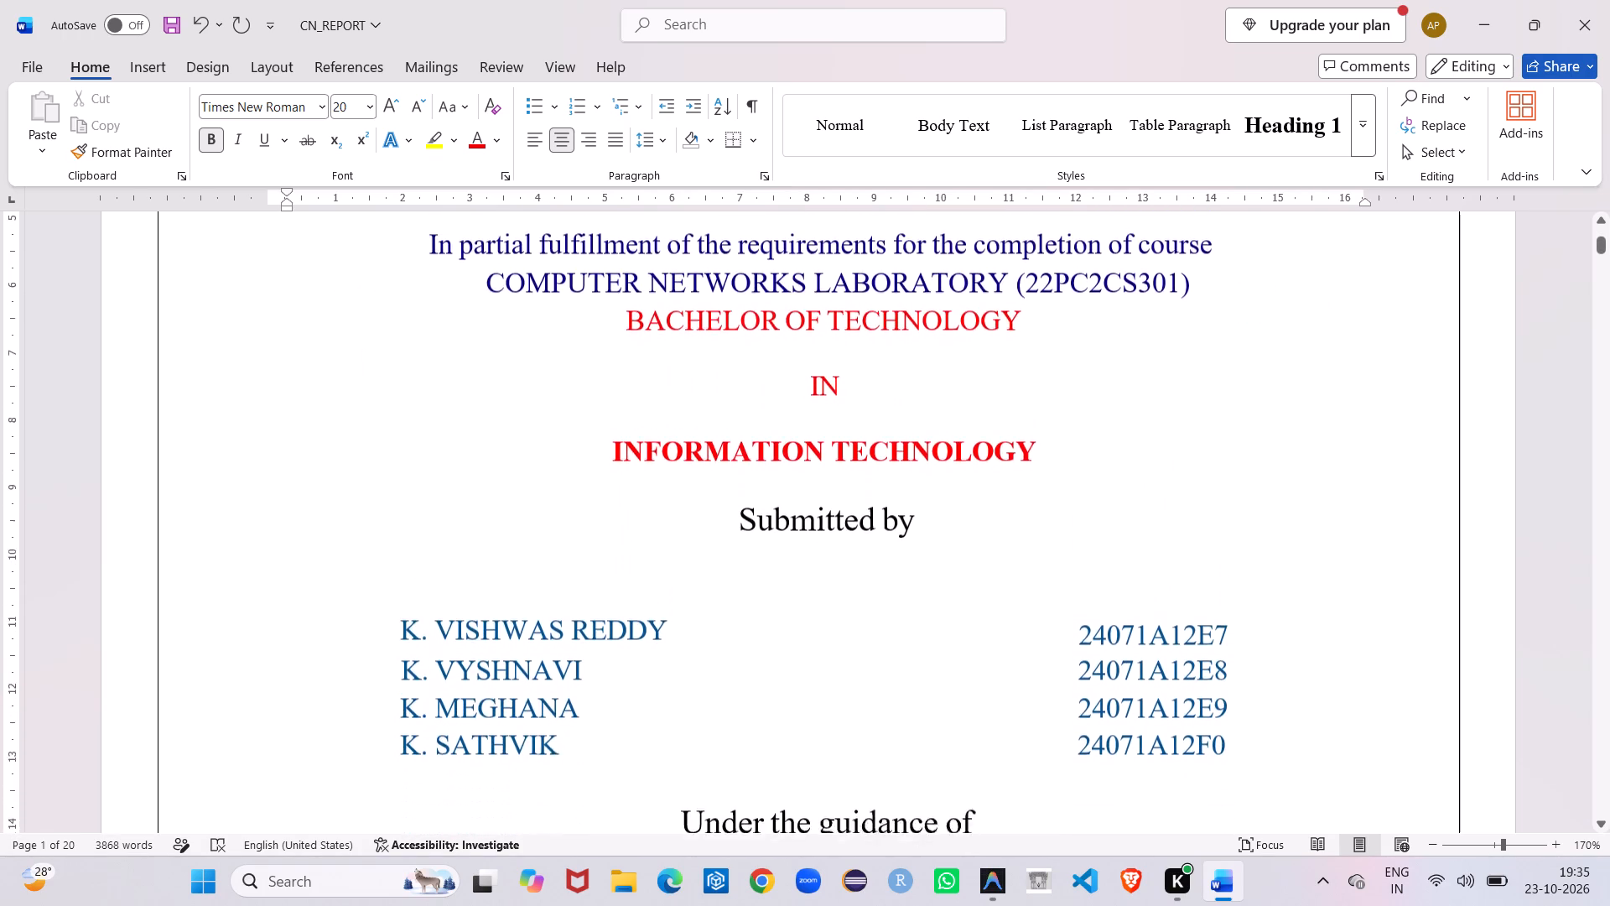
{"action": "scroll", "coordinate": [943, 409], "scroll_direction": "right", "scroll_amount": 1}
{"action": "scroll", "coordinate": [943, 409], "scroll_direction": "up", "scroll_amount": 1}
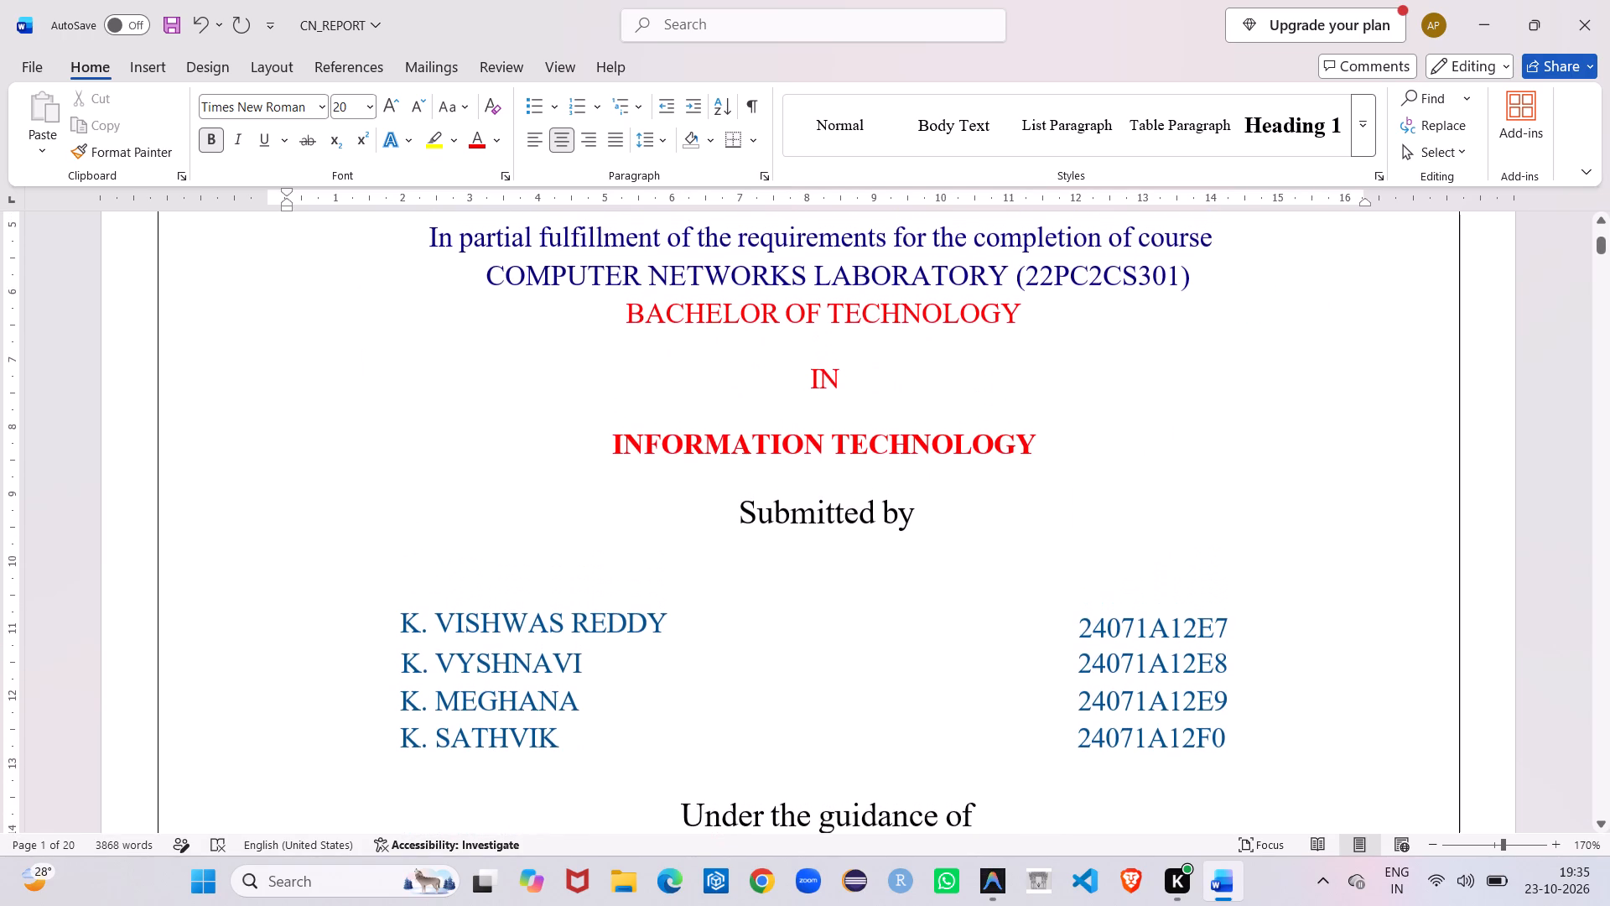
{"action": "scroll", "coordinate": [943, 409], "scroll_direction": "up", "scroll_amount": 1}
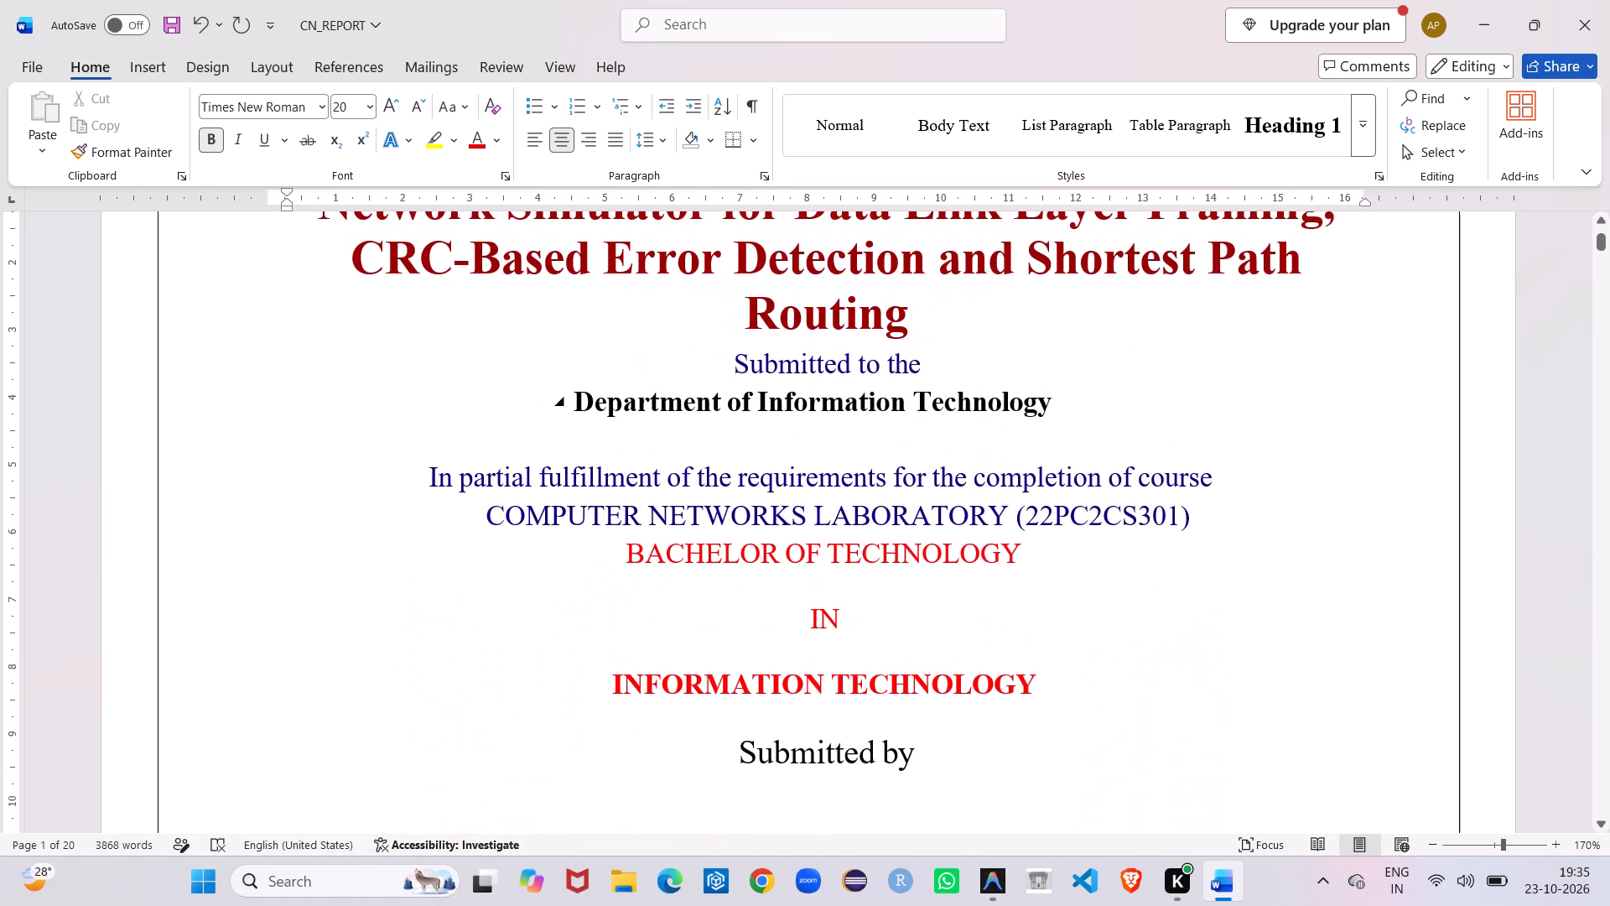
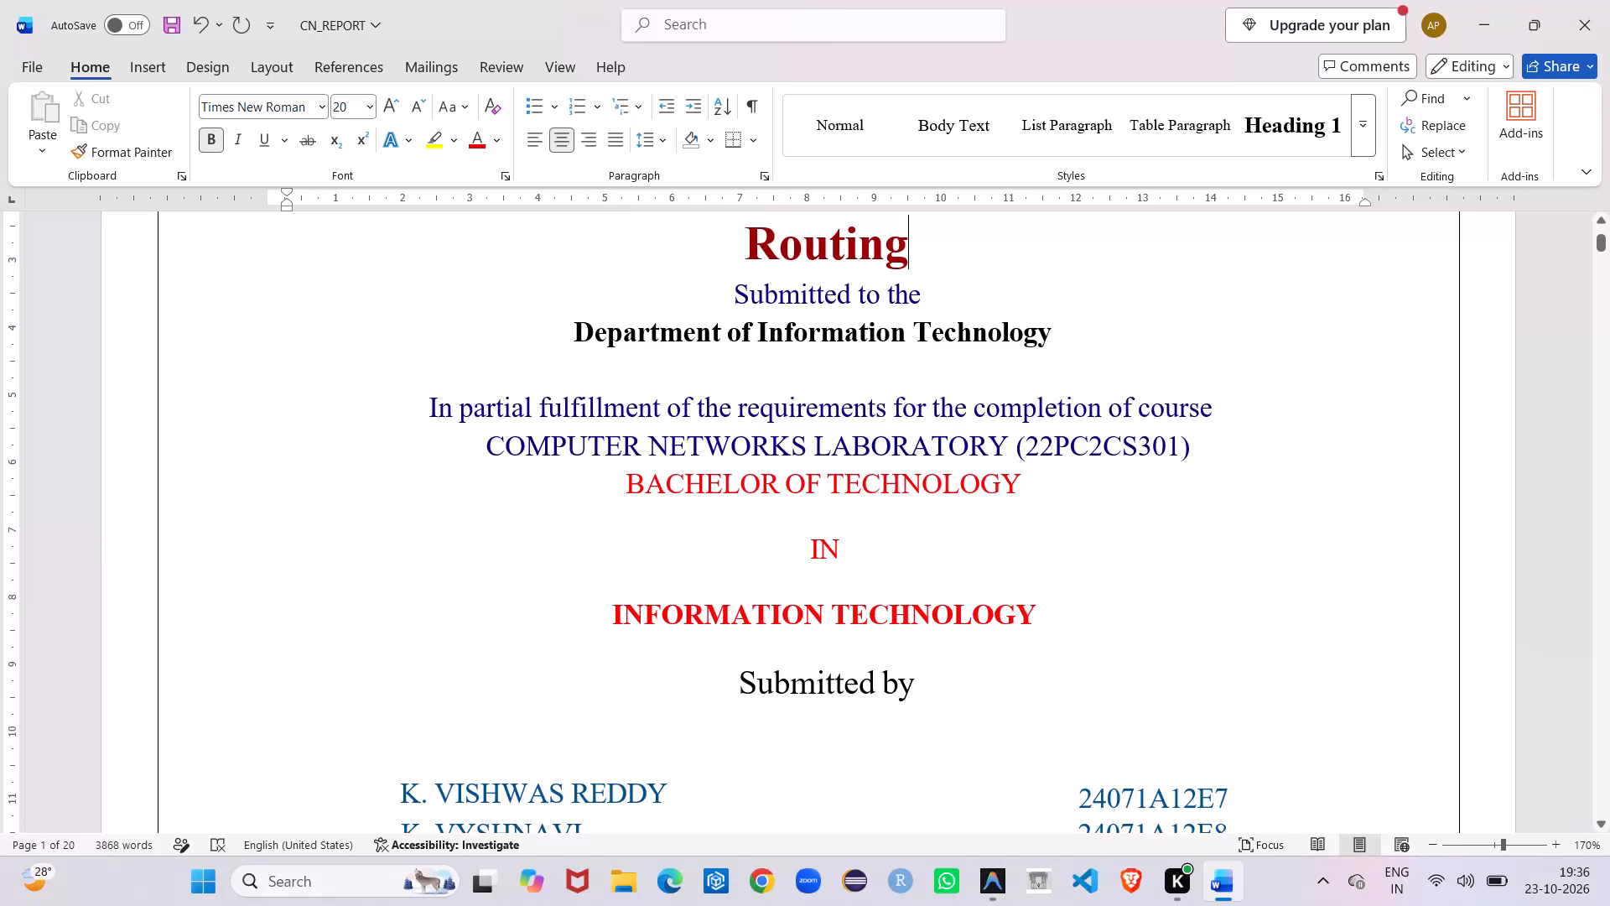
In Chrome, search Google for "vnr syllabus" and open the VNRVJIET Syllabus Books page.
{"action": "scroll", "coordinate": [818, 520], "scroll_direction": "down", "scroll_amount": 1}
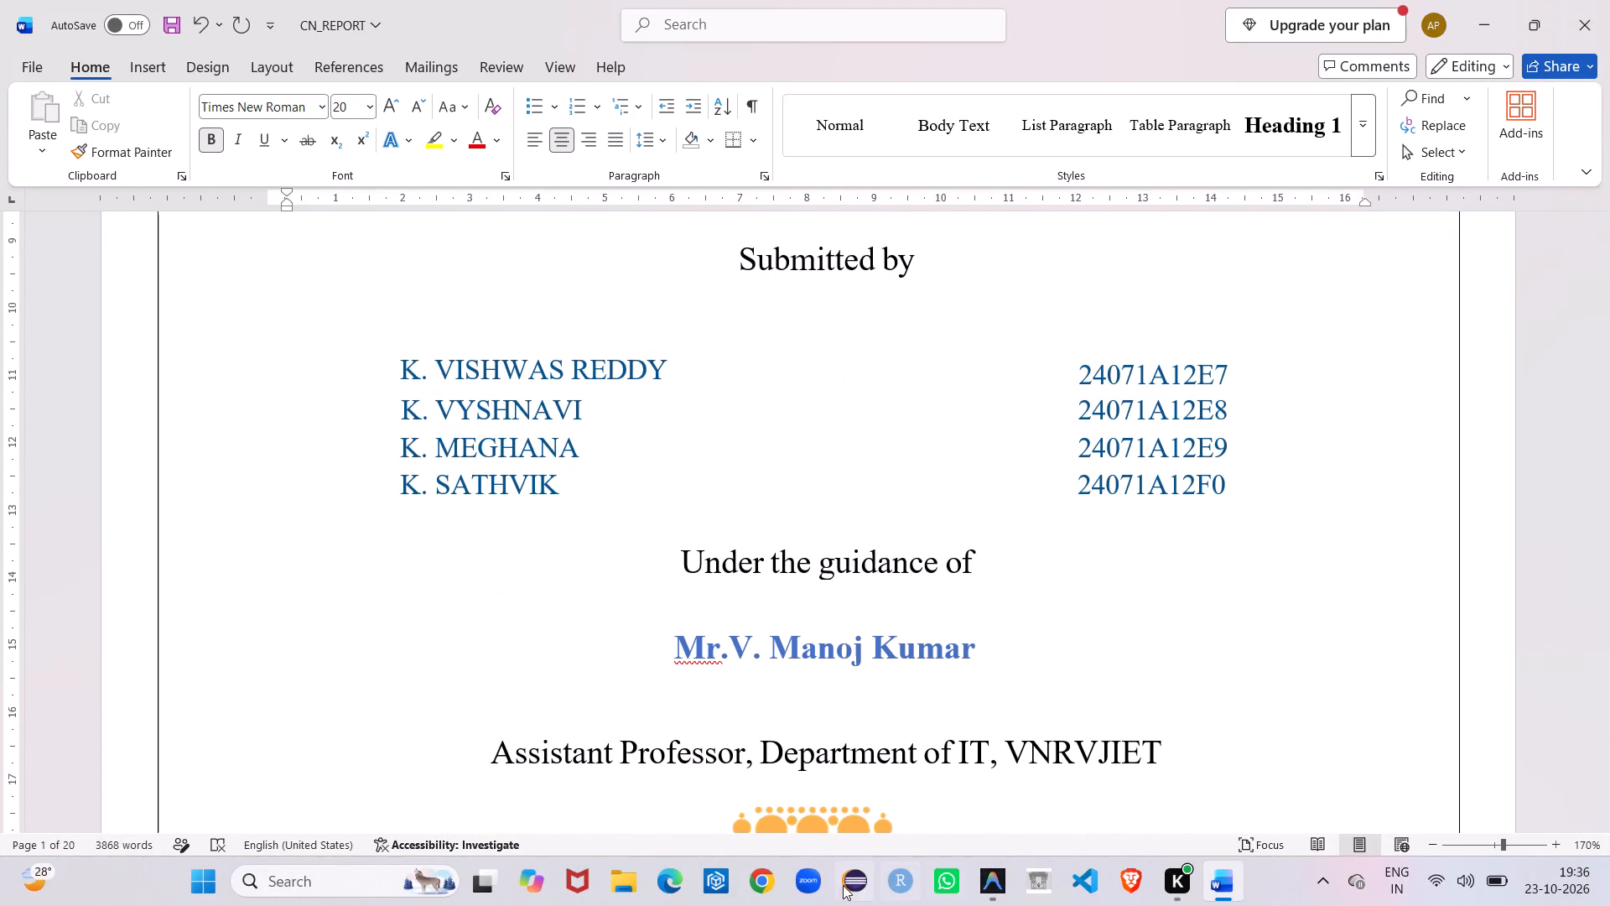
{"action": "left_click", "coordinate": [767, 890]}
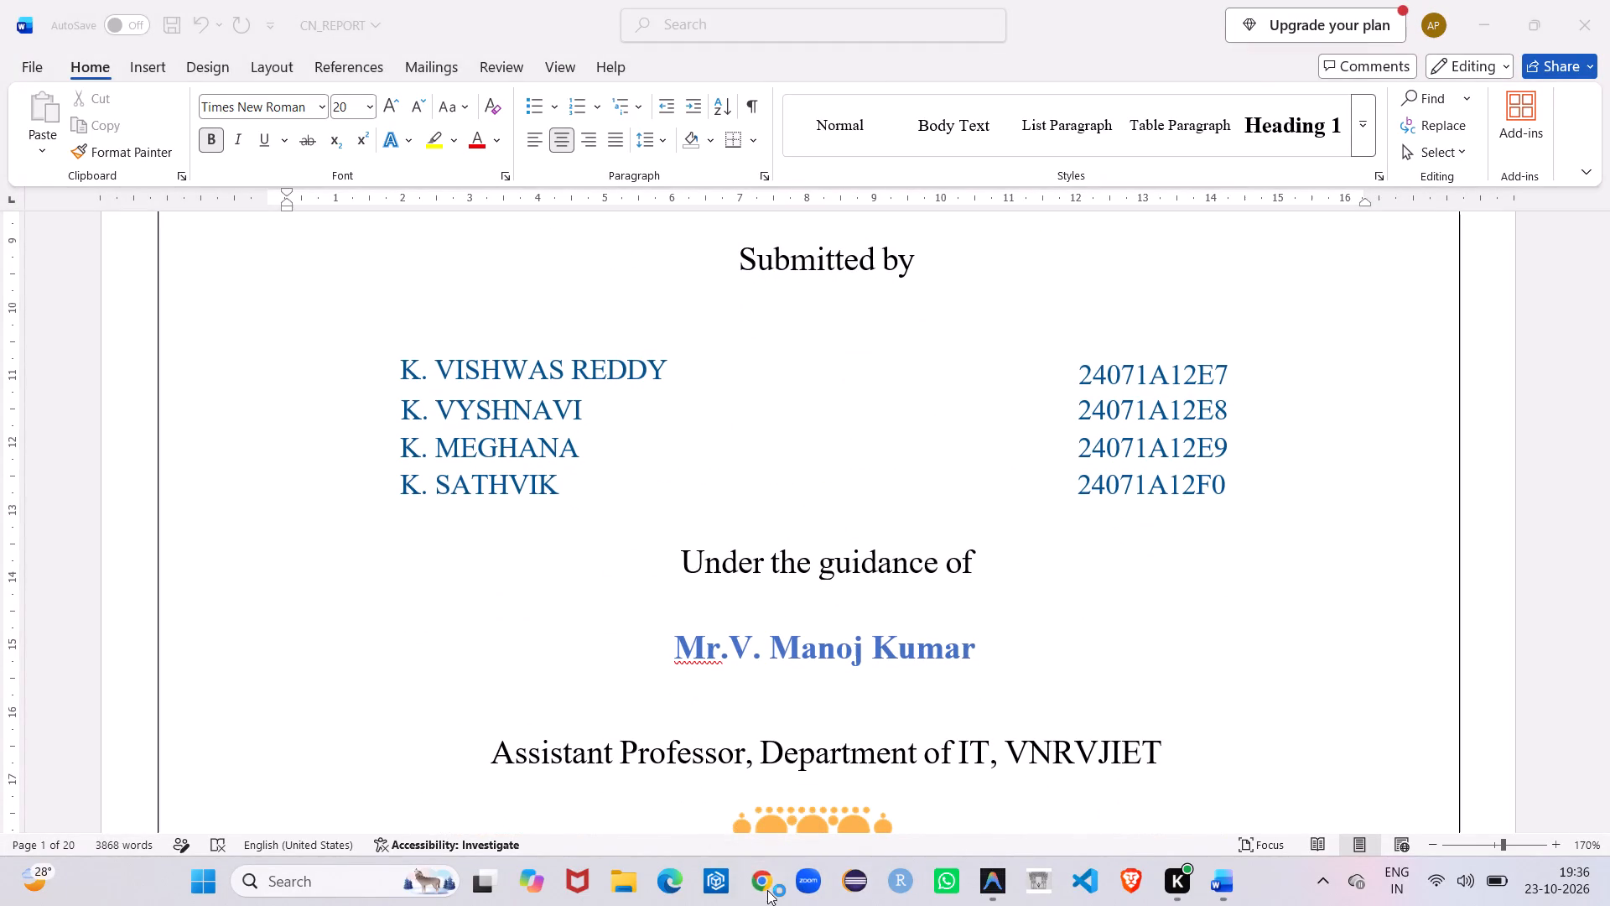
{"action": "left_click", "coordinate": [535, 434]}
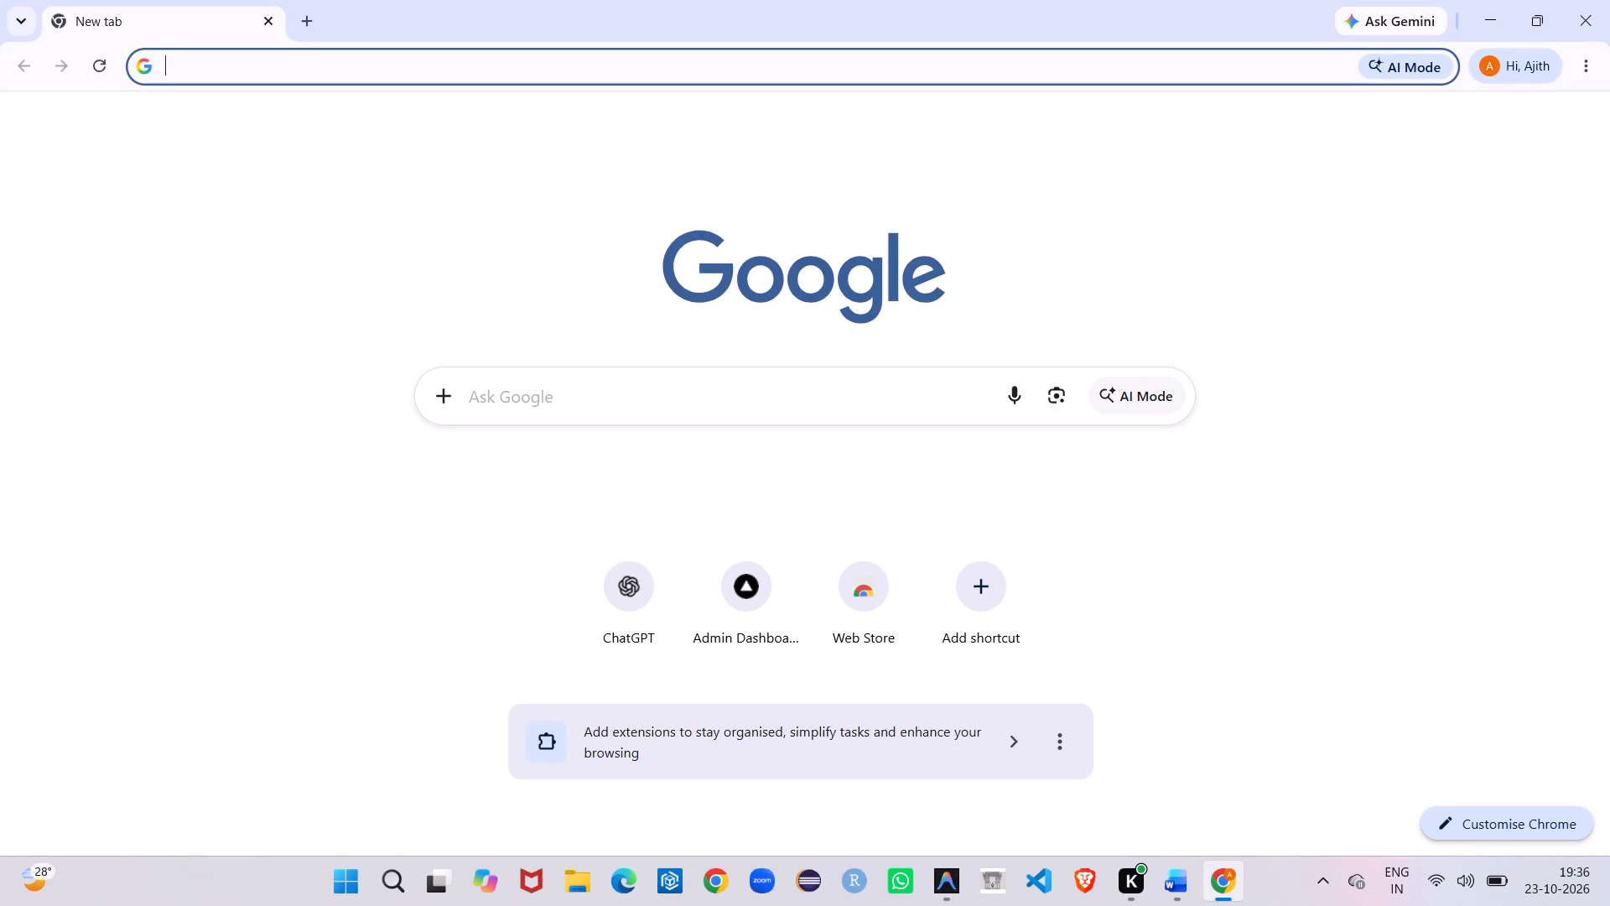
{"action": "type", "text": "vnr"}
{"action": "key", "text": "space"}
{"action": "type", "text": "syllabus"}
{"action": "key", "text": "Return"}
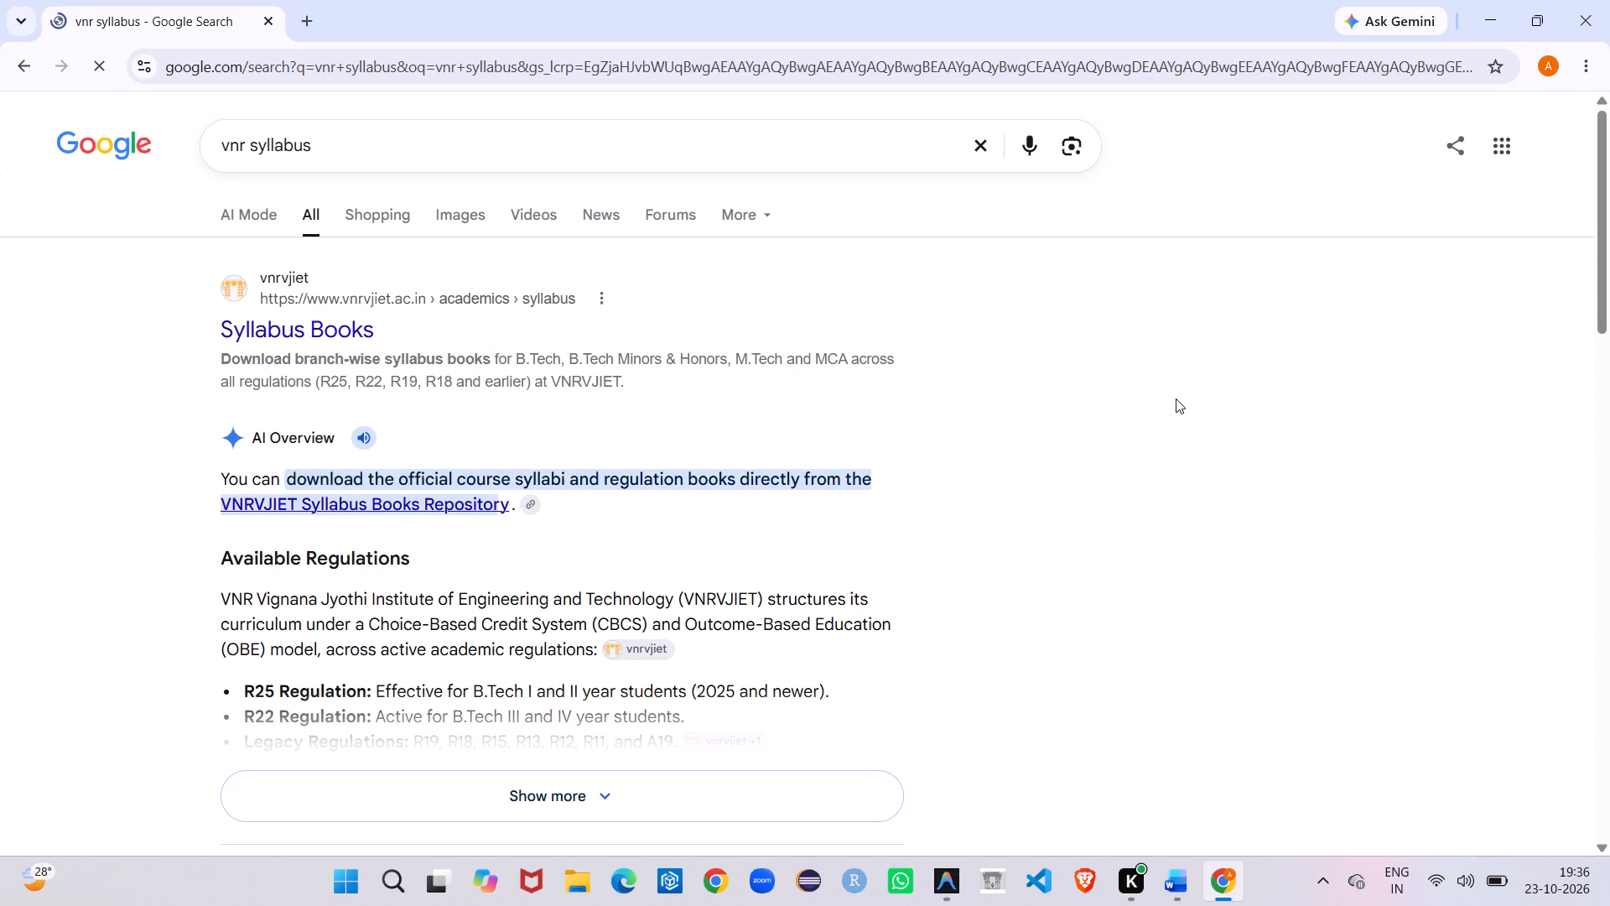
{"action": "left_click", "coordinate": [288, 317]}
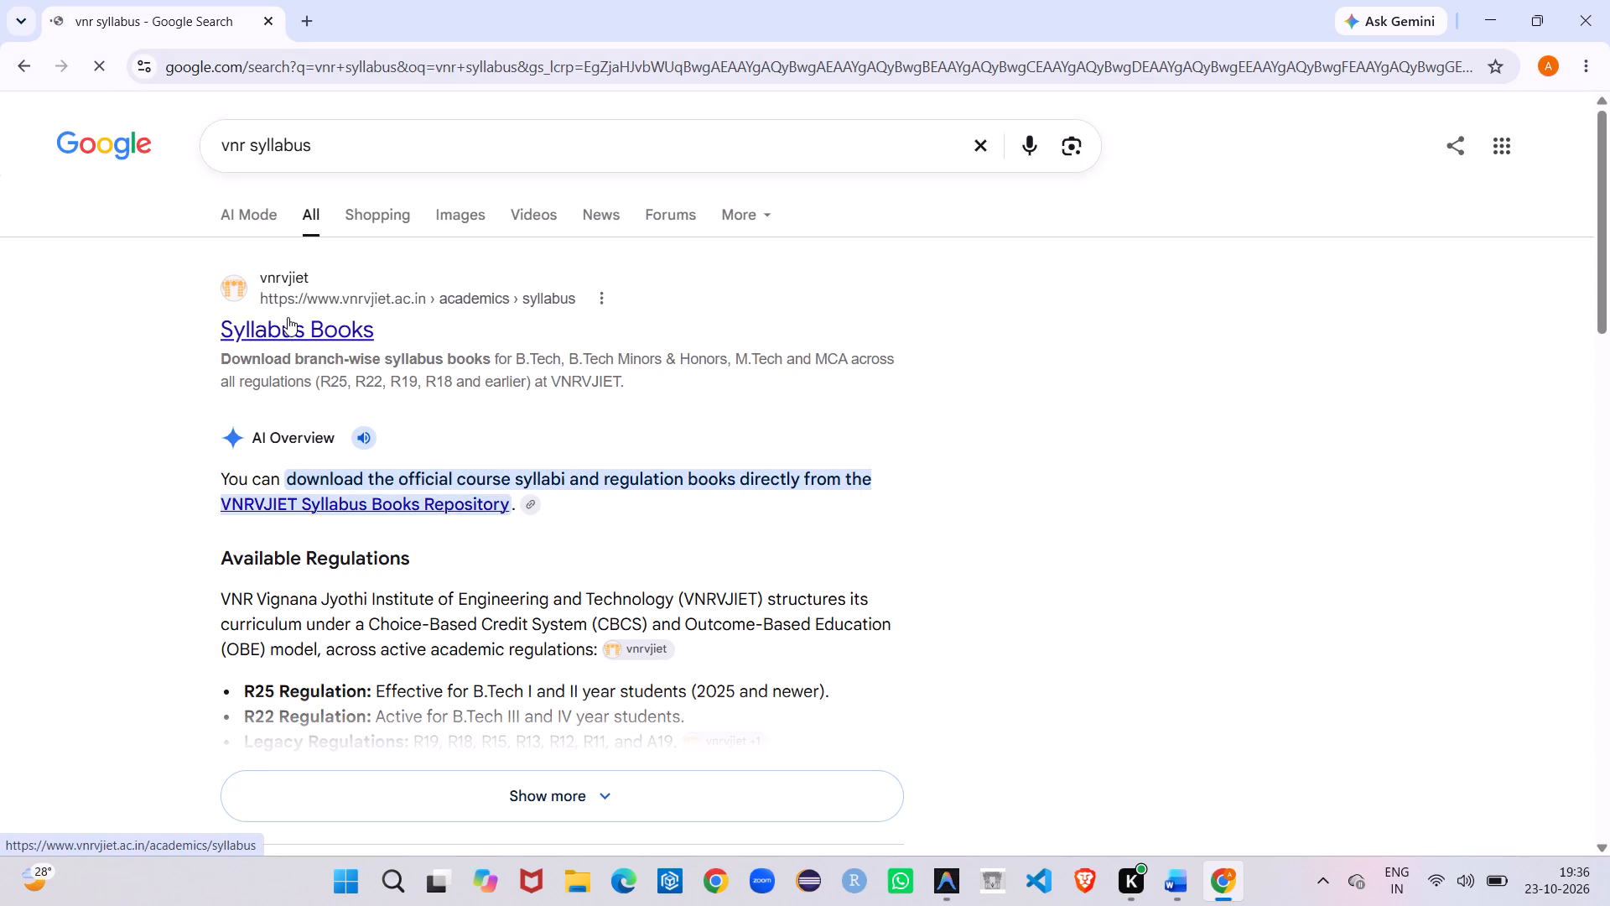
{"action": "left_click", "coordinate": [309, 329]}
Filter the B.Tech syllabus books to regulation R22, III Year, and open the IT branch PDF.
{"action": "scroll", "coordinate": [309, 329], "scroll_direction": "down", "scroll_amount": 1}
{"action": "scroll", "coordinate": [588, 349], "scroll_direction": "down", "scroll_amount": 3}
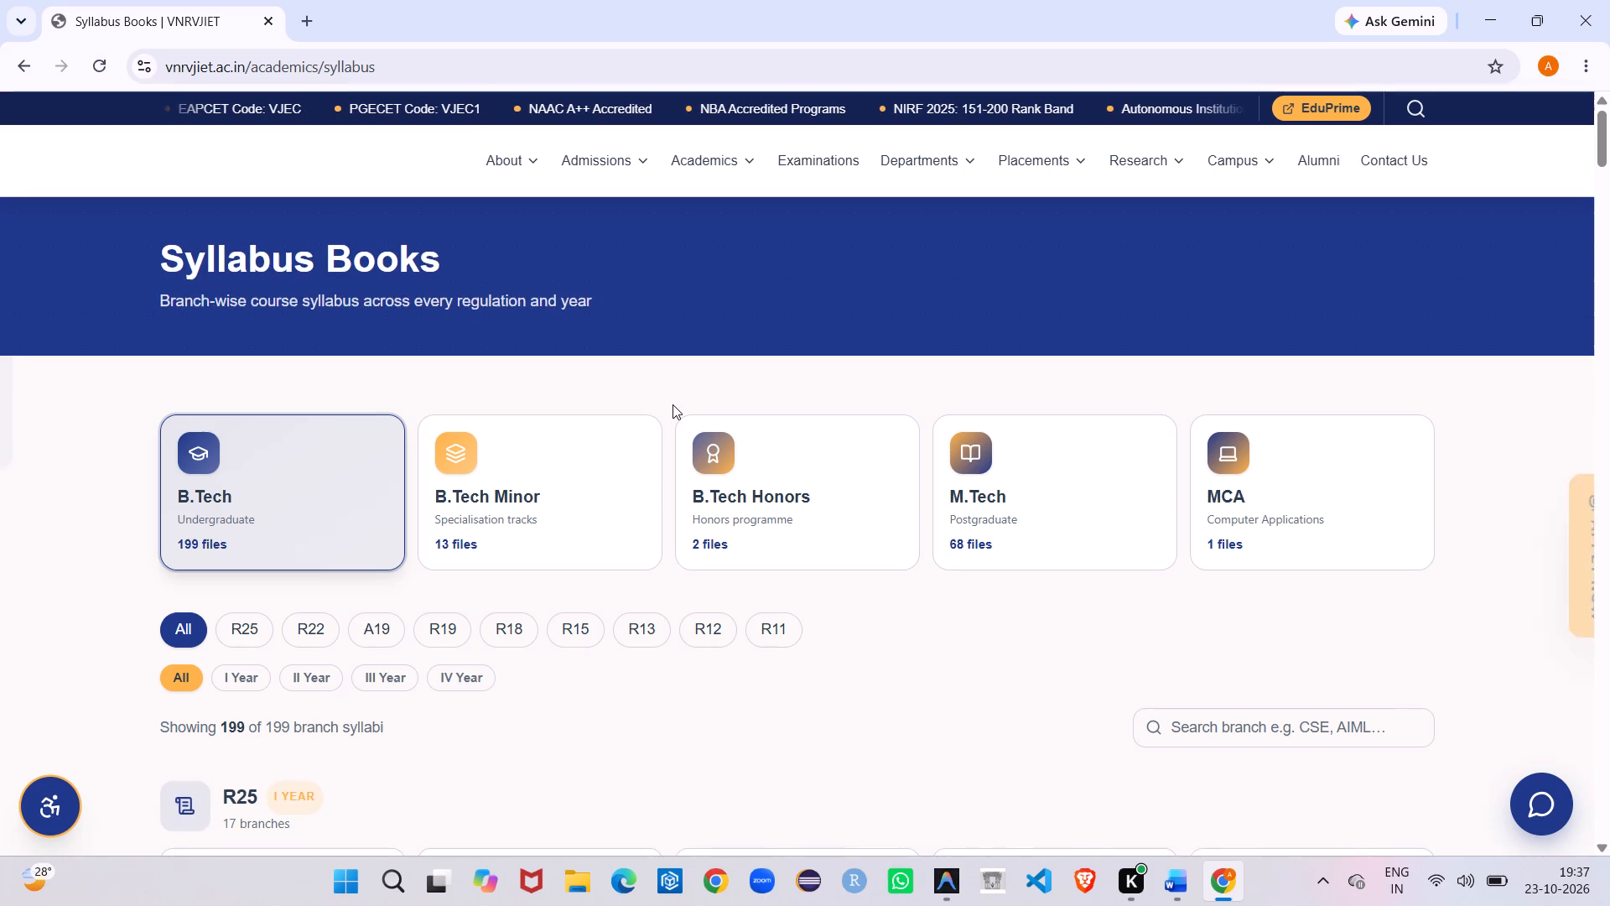
{"action": "left_click", "coordinate": [324, 641]}
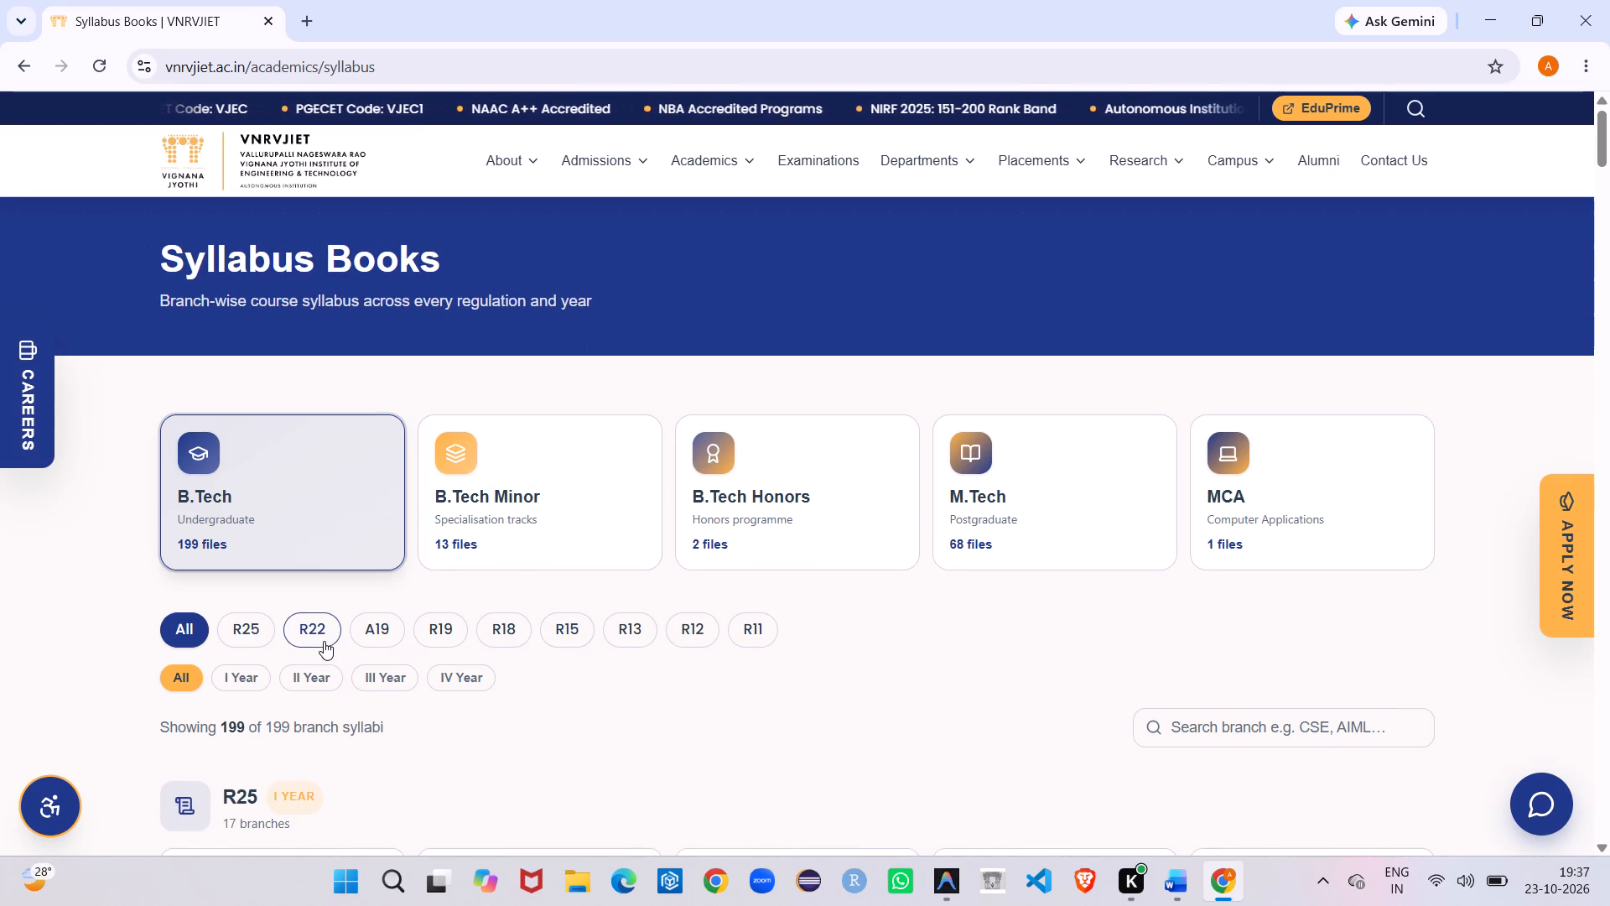
{"action": "left_click", "coordinate": [374, 680]}
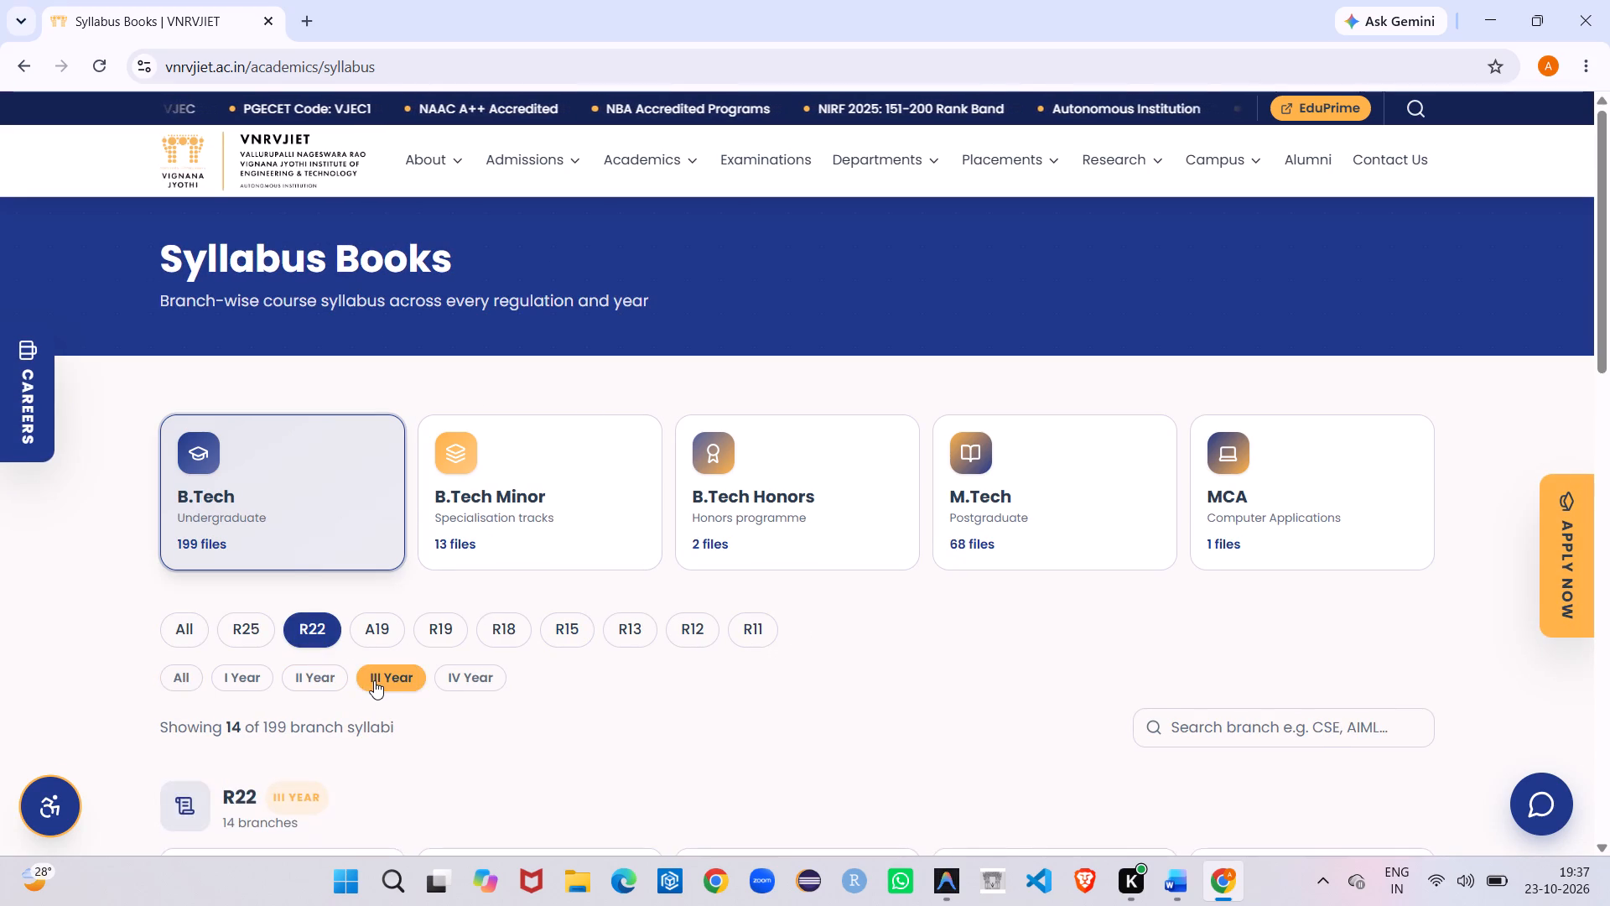
{"action": "scroll", "coordinate": [343, 700], "scroll_direction": "down", "scroll_amount": 2}
{"action": "scroll", "coordinate": [619, 682], "scroll_direction": "down", "scroll_amount": 1}
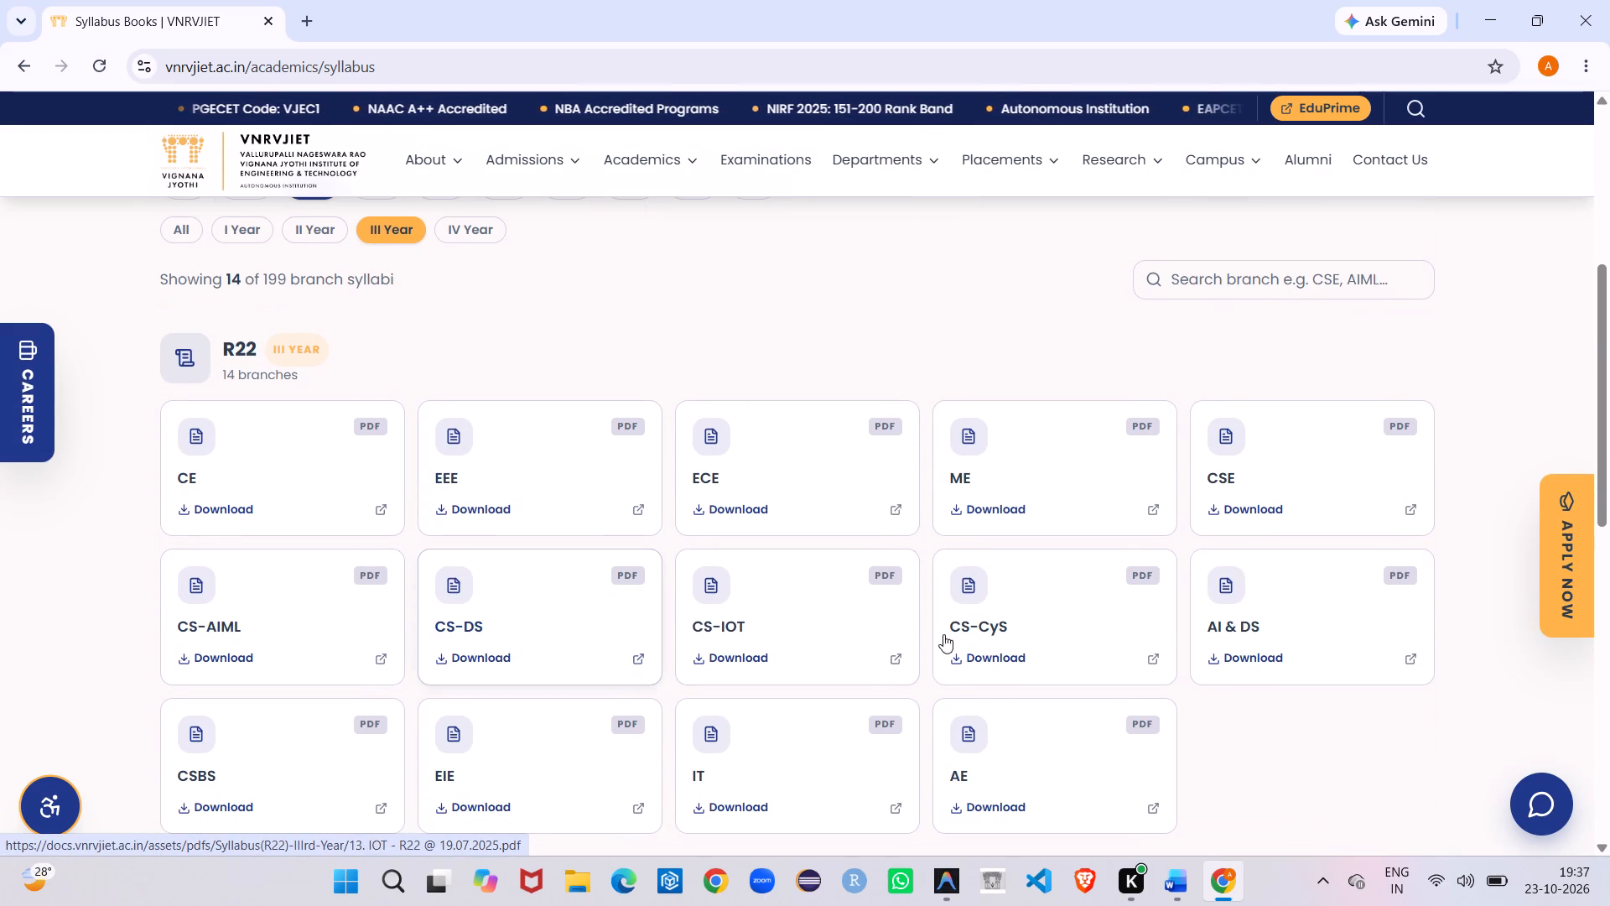
{"action": "left_click", "coordinate": [828, 764]}
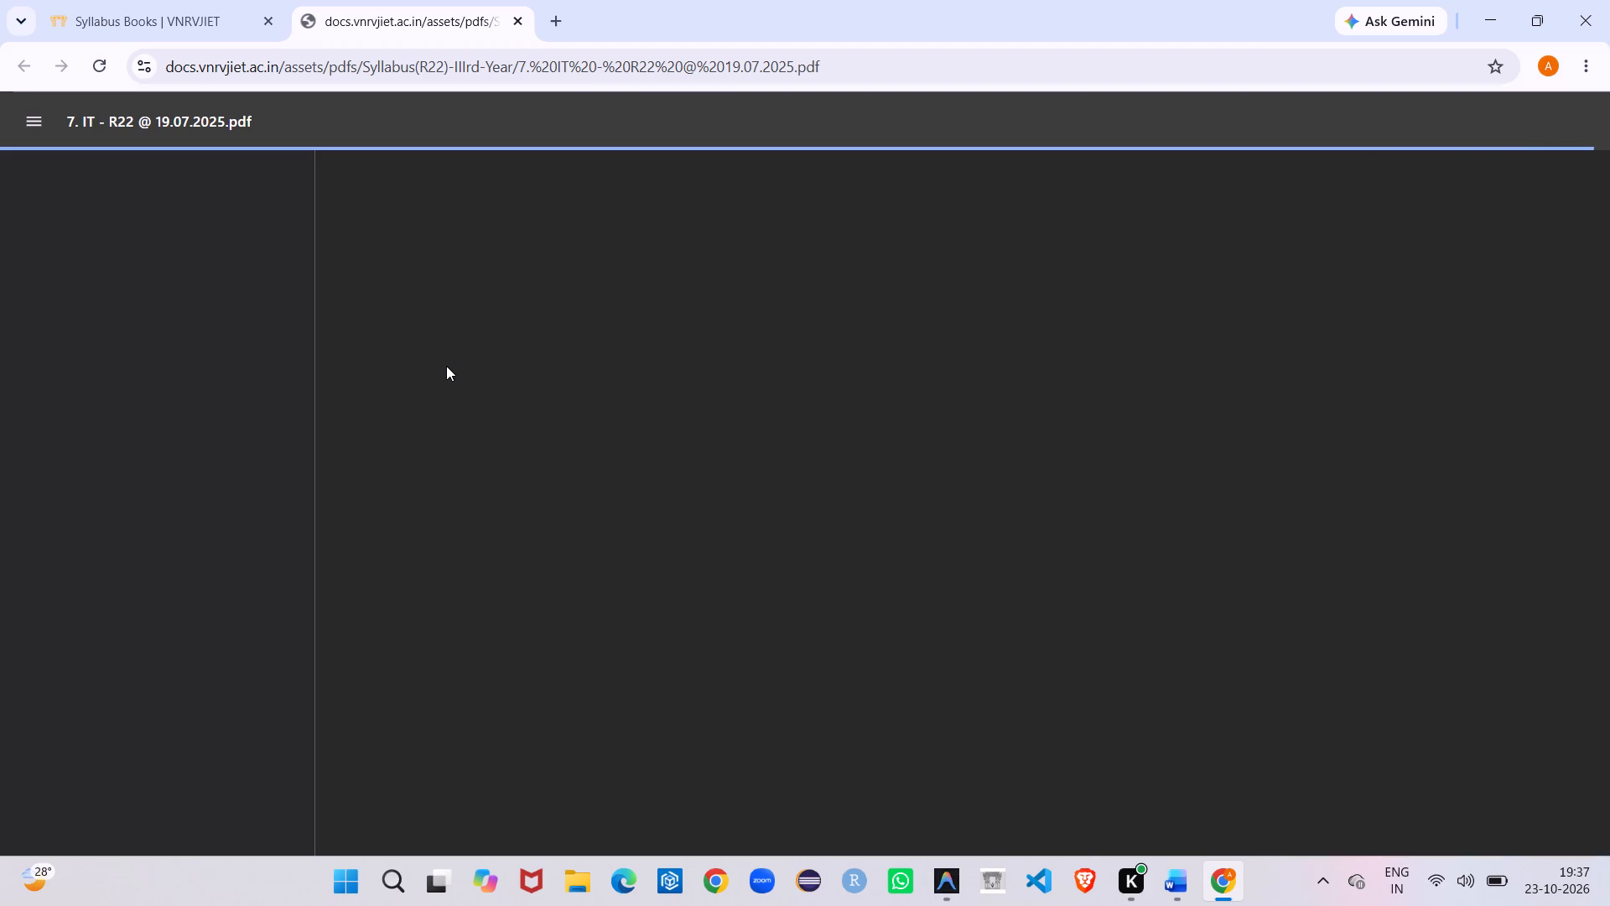
Compare the Computer Networks theory and laboratory course codes in the V Semester table with the course line on the Word report's cover page.
{"action": "scroll", "coordinate": [891, 564], "scroll_direction": "down", "scroll_amount": 1}
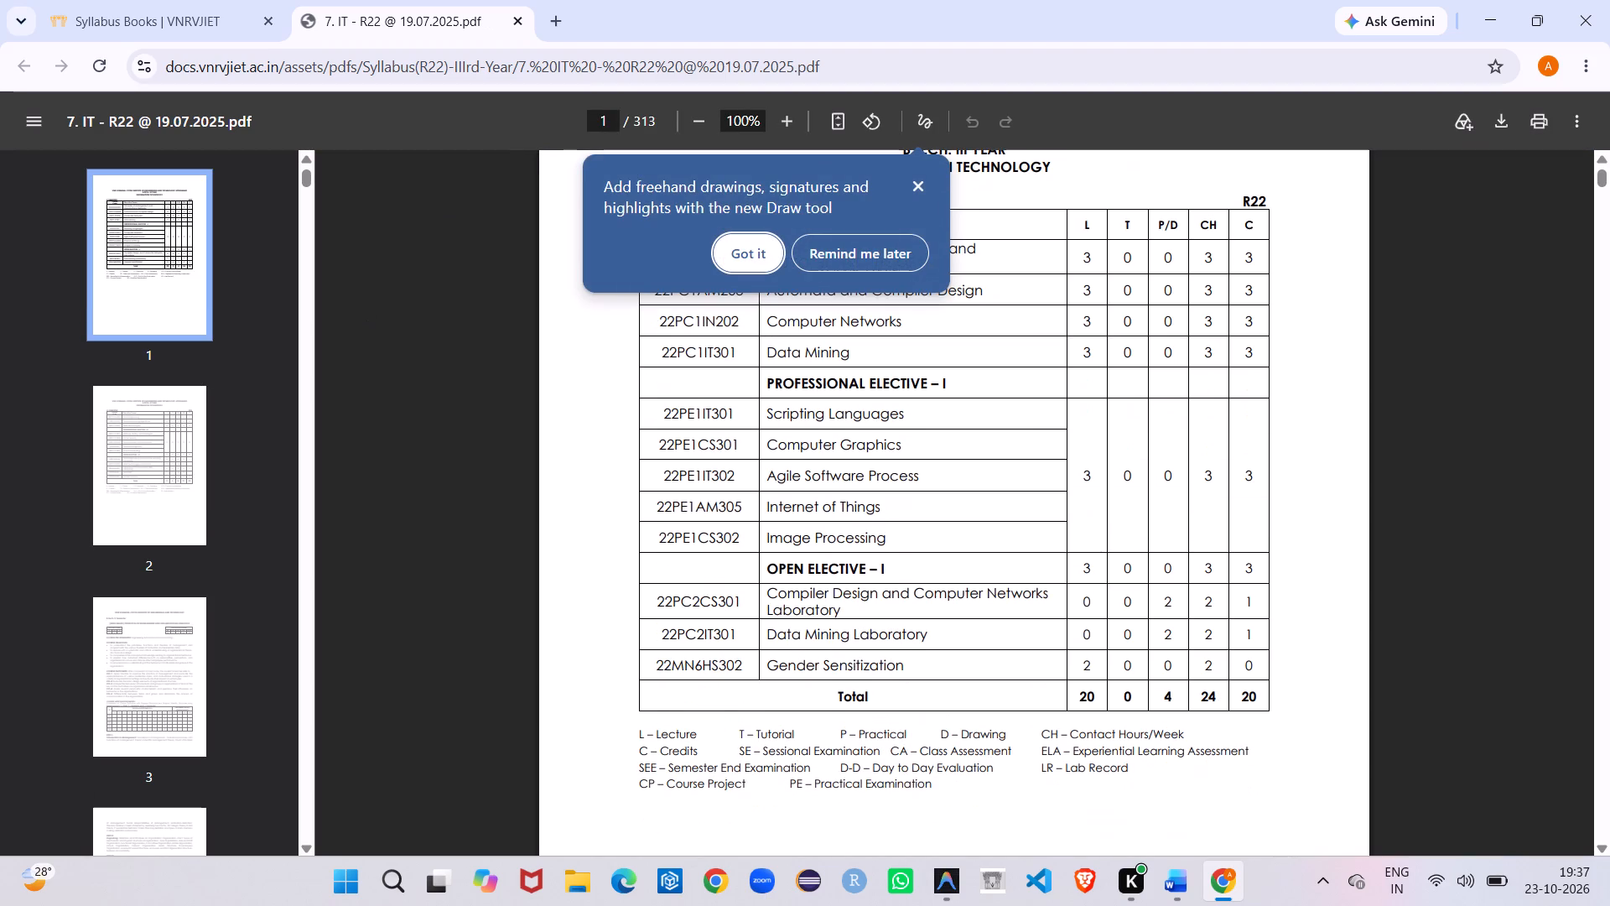
{"action": "left_click", "coordinate": [916, 185]}
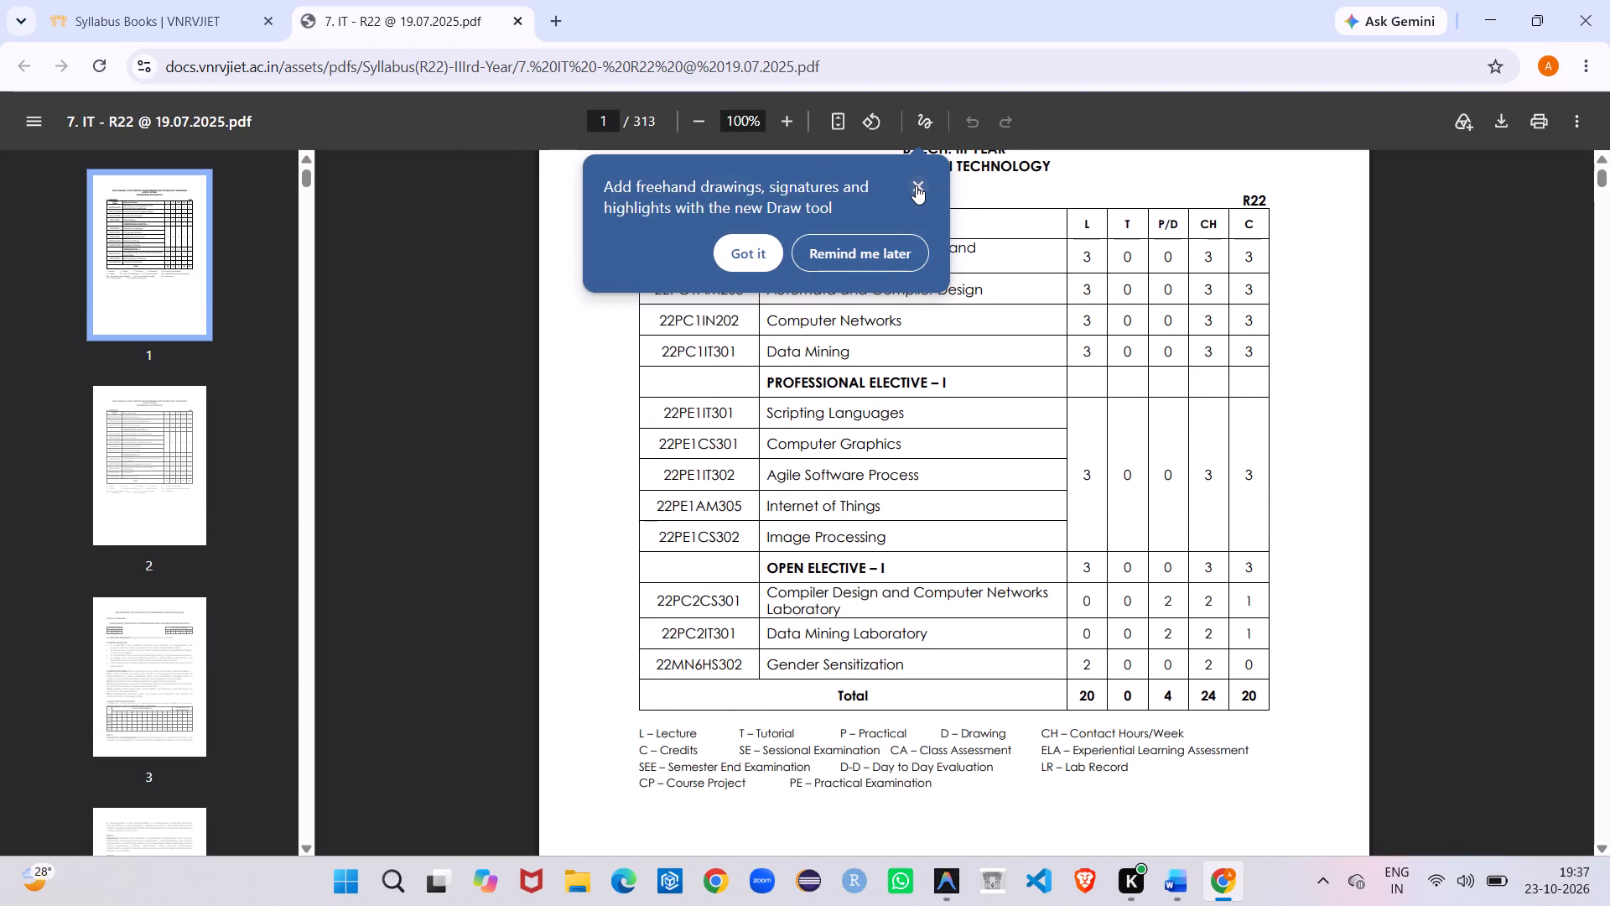
{"action": "scroll", "coordinate": [824, 470], "scroll_direction": "up", "scroll_amount": 1}
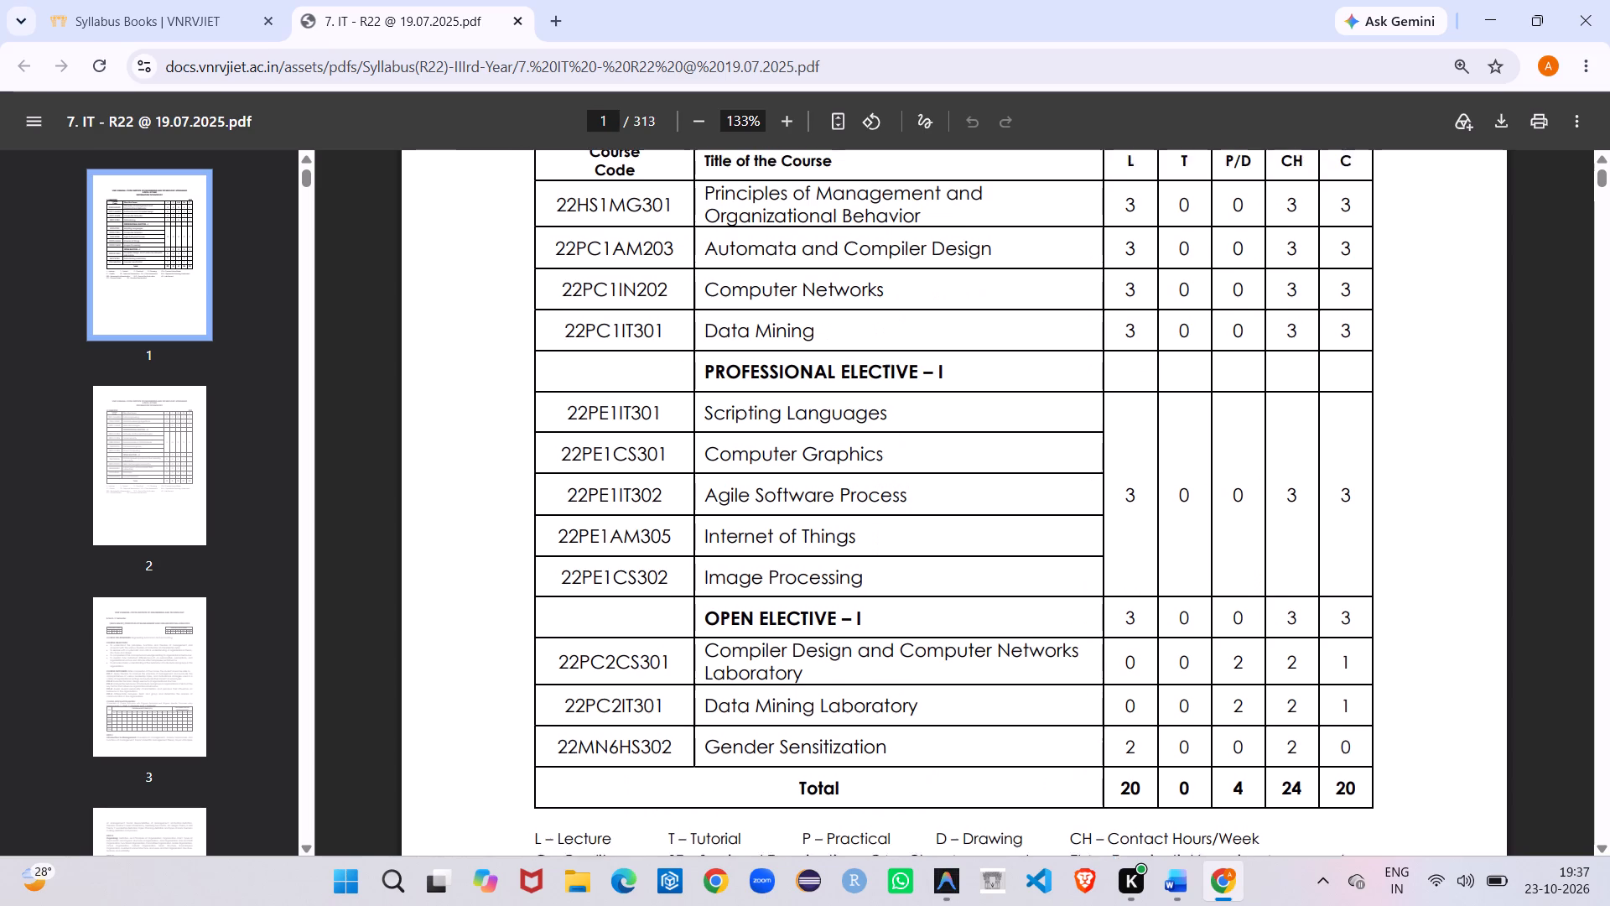
{"action": "scroll", "coordinate": [824, 470], "scroll_direction": "up", "scroll_amount": 1}
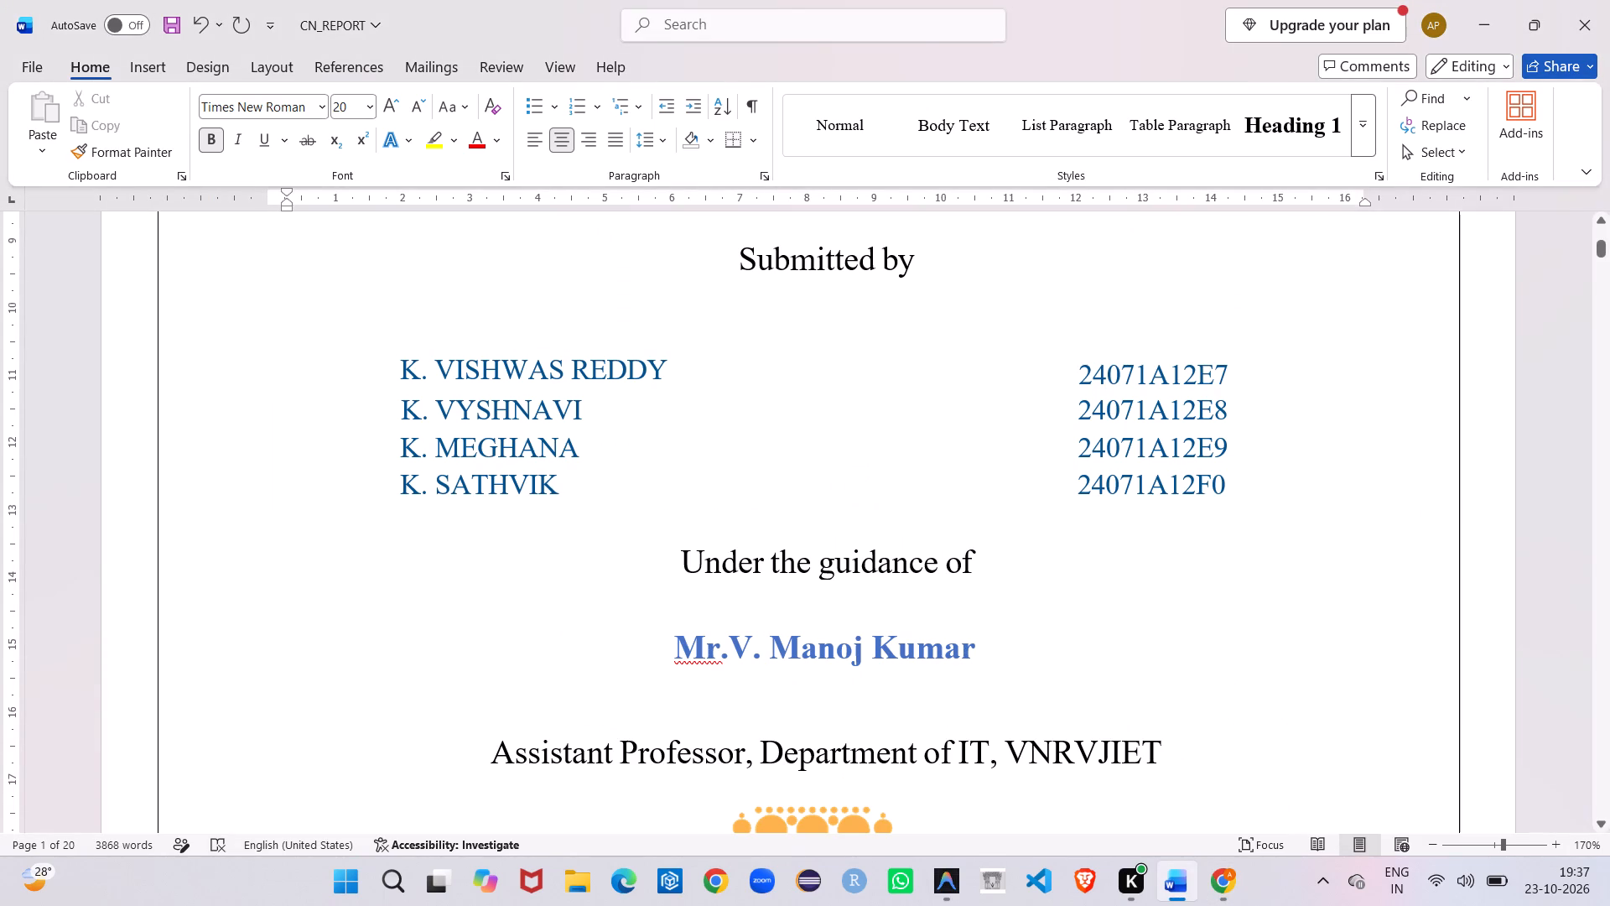
{"action": "scroll", "coordinate": [833, 649], "scroll_direction": "up", "scroll_amount": 1}
{"action": "scroll", "coordinate": [833, 649], "scroll_direction": "down", "scroll_amount": 1}
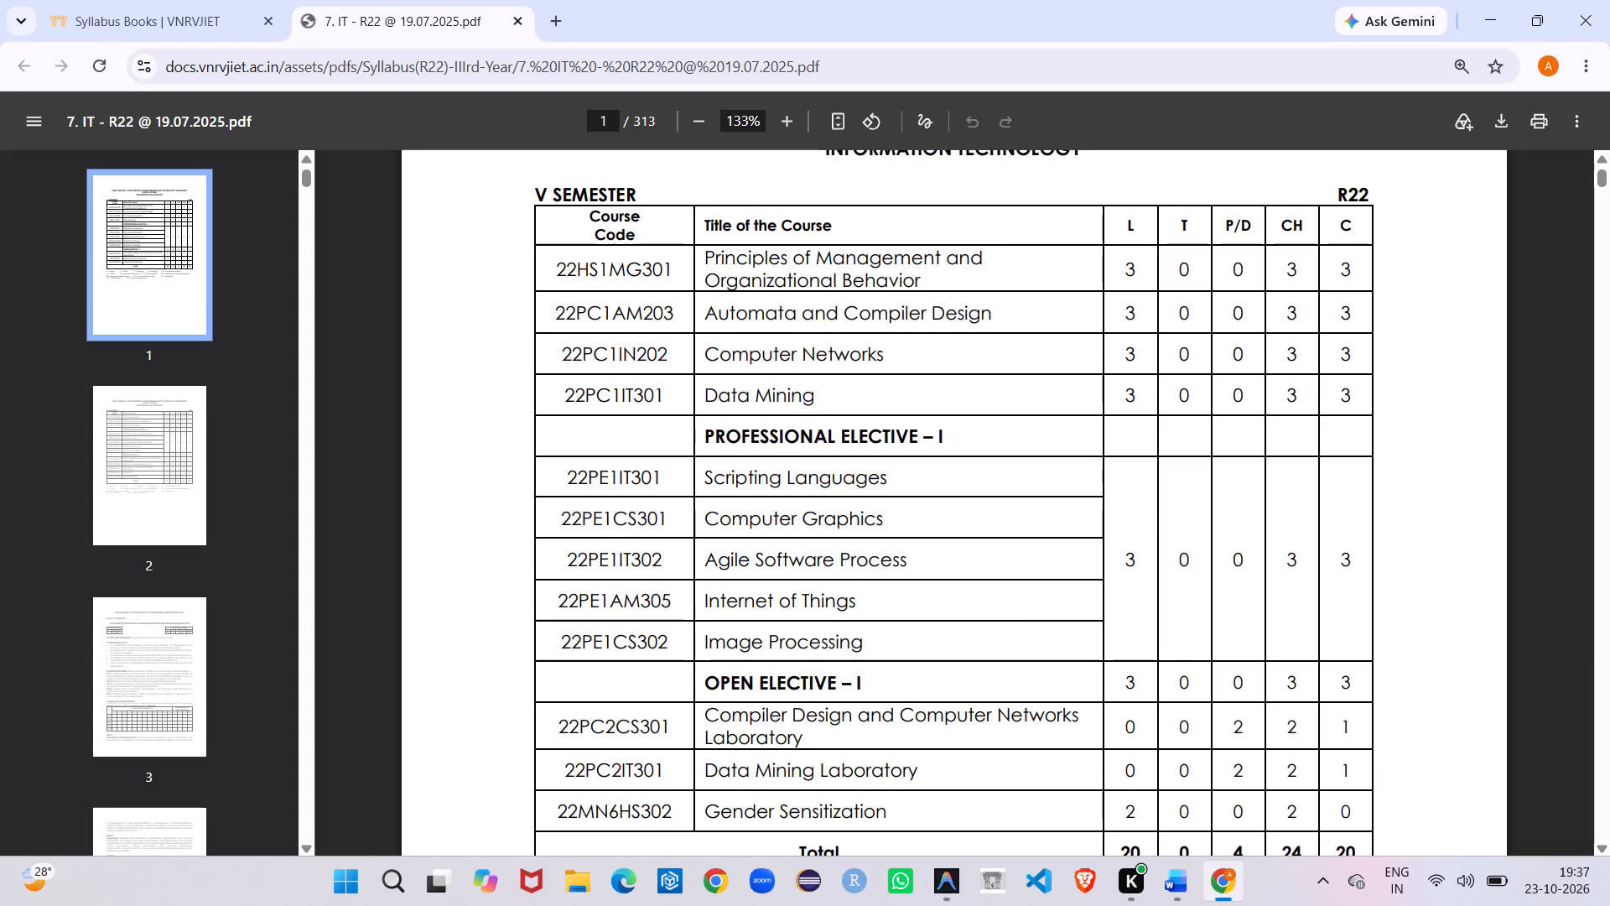
{"action": "scroll", "coordinate": [746, 418], "scroll_direction": "up", "scroll_amount": 1}
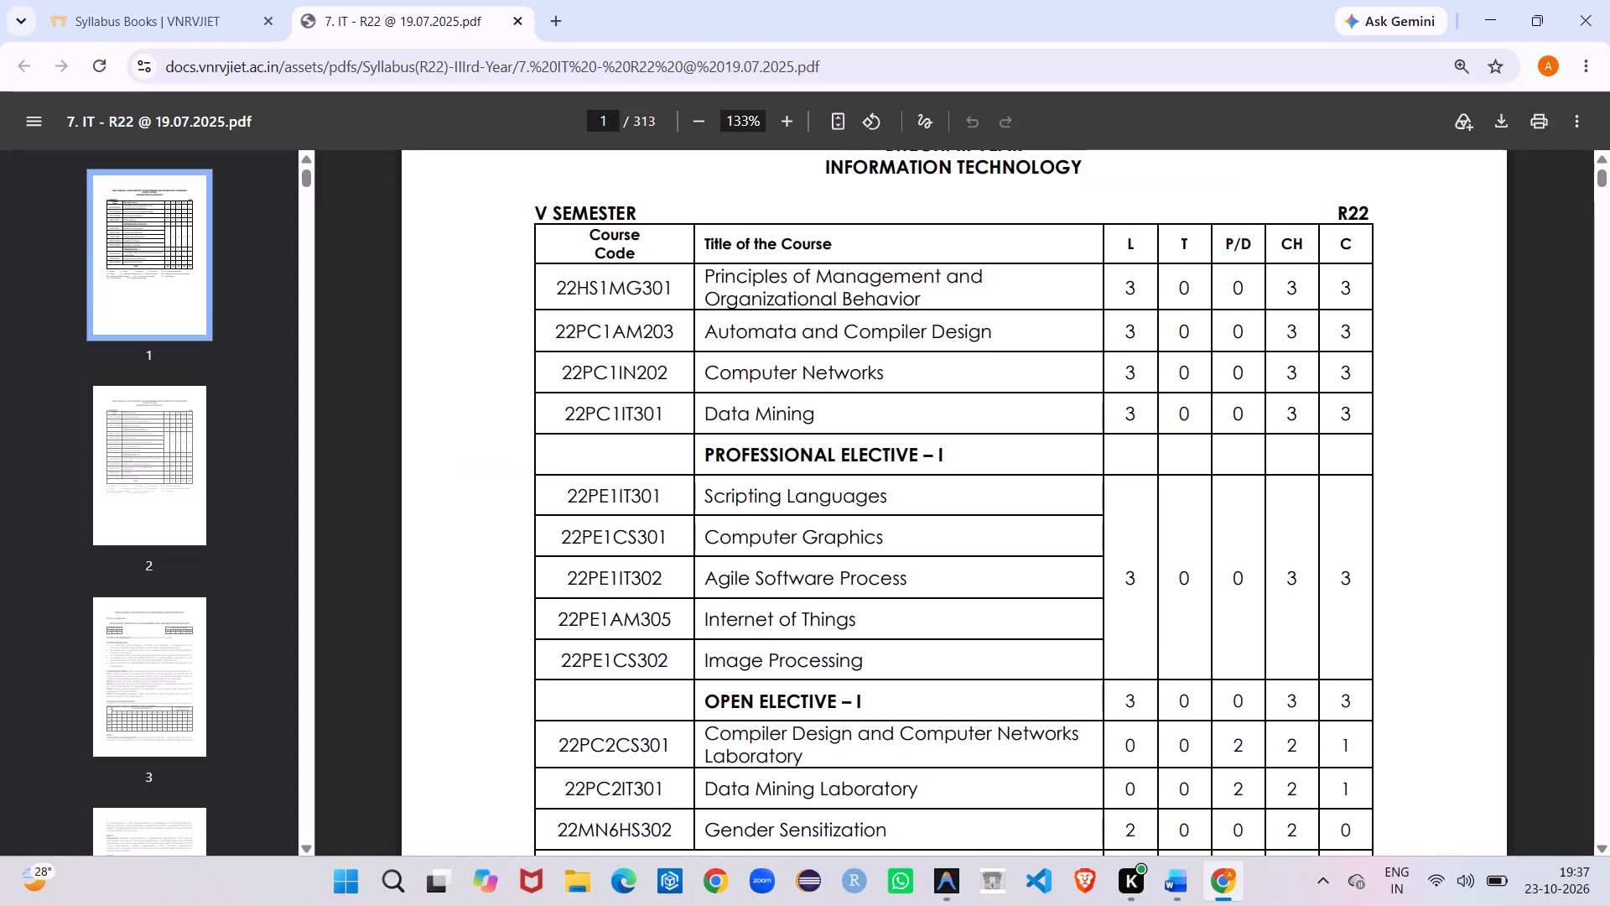
{"action": "left_click_drag", "start_coordinate": [666, 376], "coordinate": [641, 373]}
{"action": "left_click", "coordinate": [652, 394]}
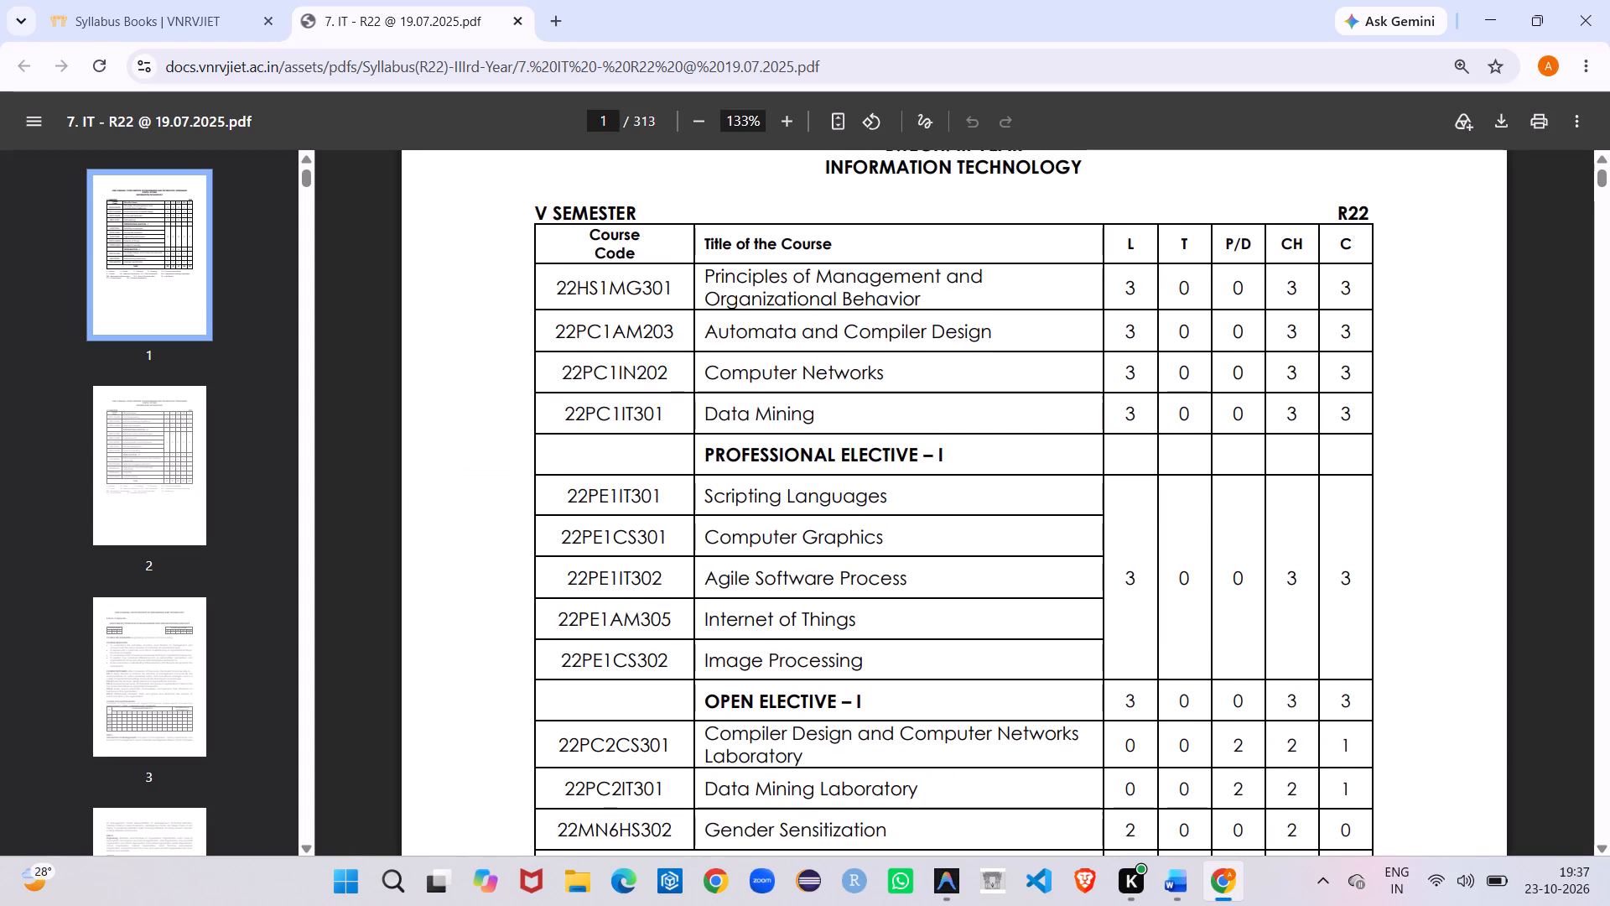
{"action": "scroll", "coordinate": [652, 394], "scroll_direction": "down", "scroll_amount": 1}
{"action": "scroll", "coordinate": [652, 394], "scroll_direction": "left", "scroll_amount": 4}
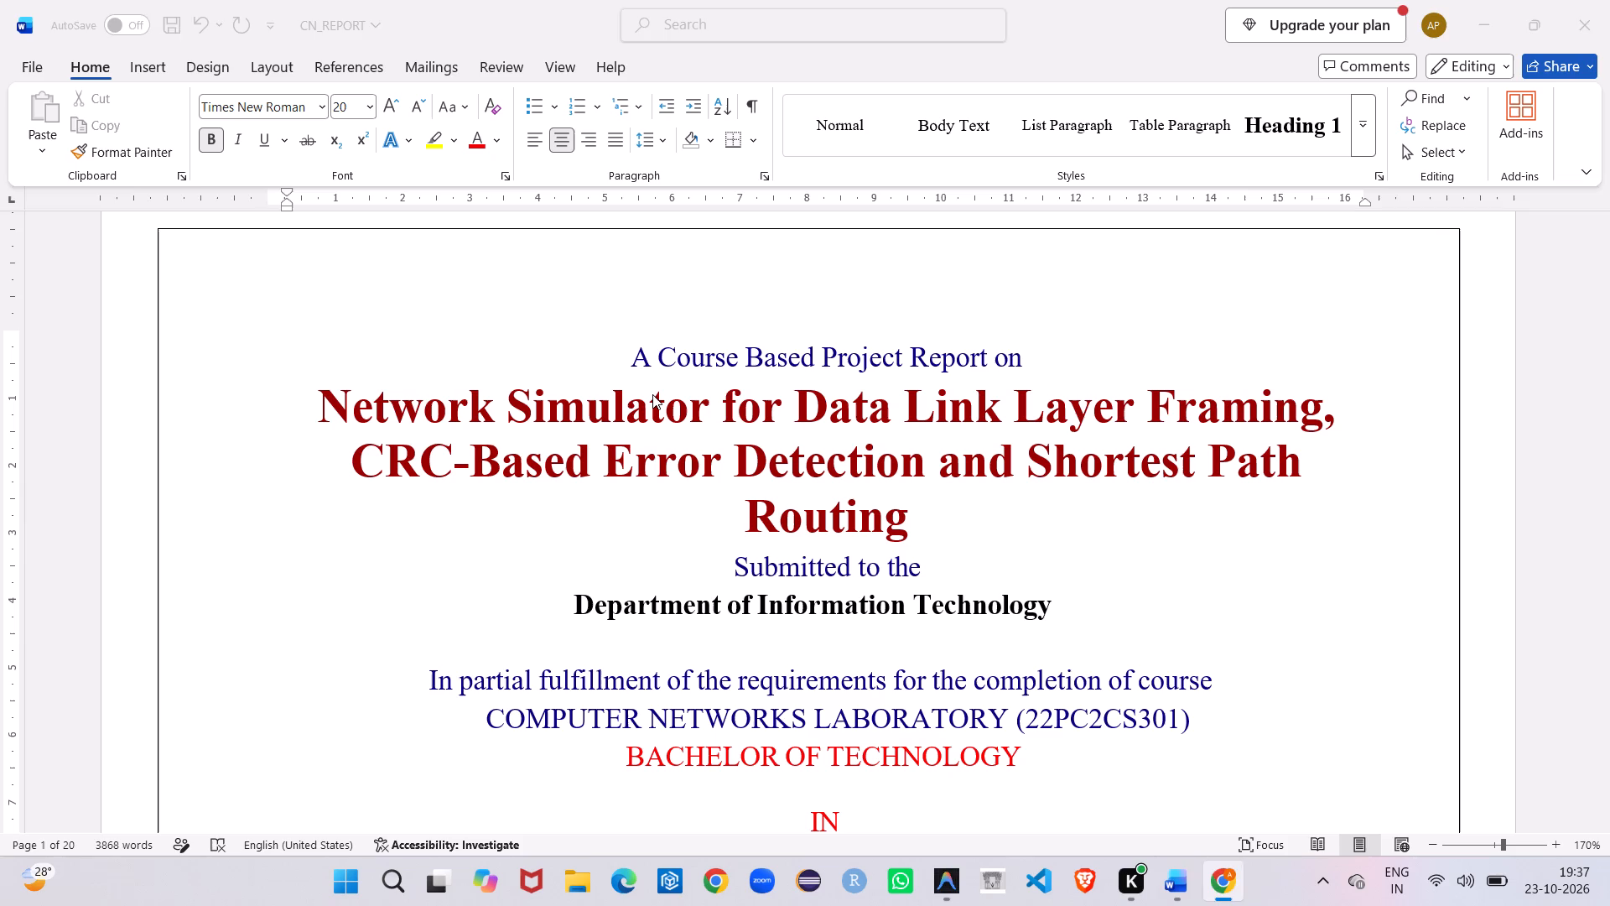
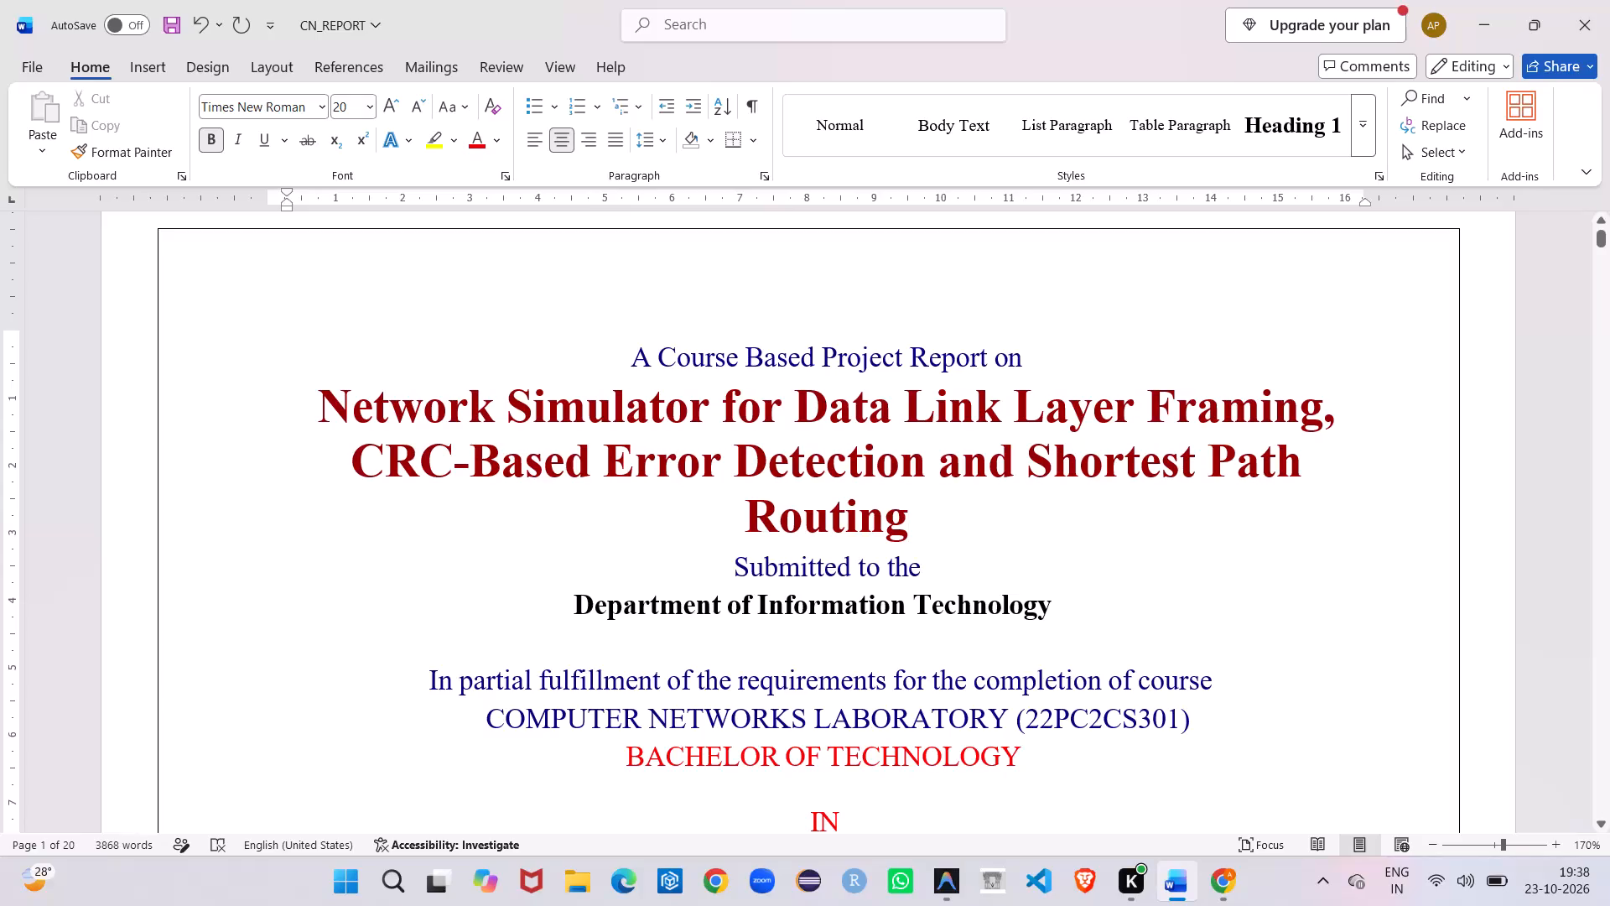
Replace the first student's name in the cover page's submitted-by list with the new first team member's full name in capitals.
{"action": "scroll", "coordinate": [623, 659], "scroll_direction": "down", "scroll_amount": 1}
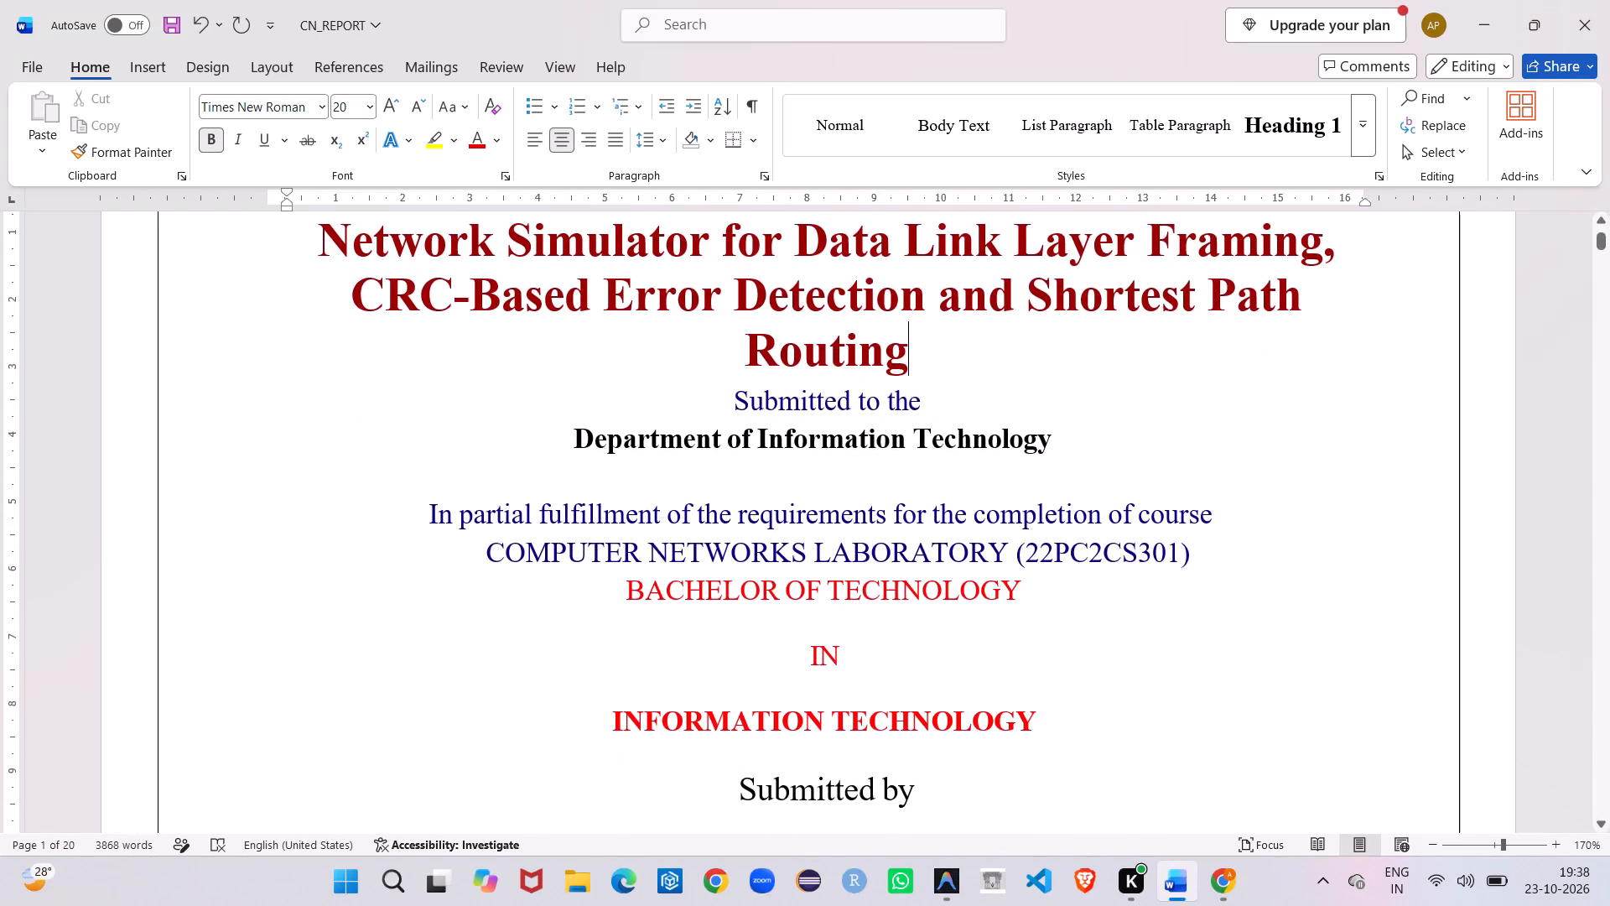
{"action": "scroll", "coordinate": [623, 659], "scroll_direction": "down", "scroll_amount": 2}
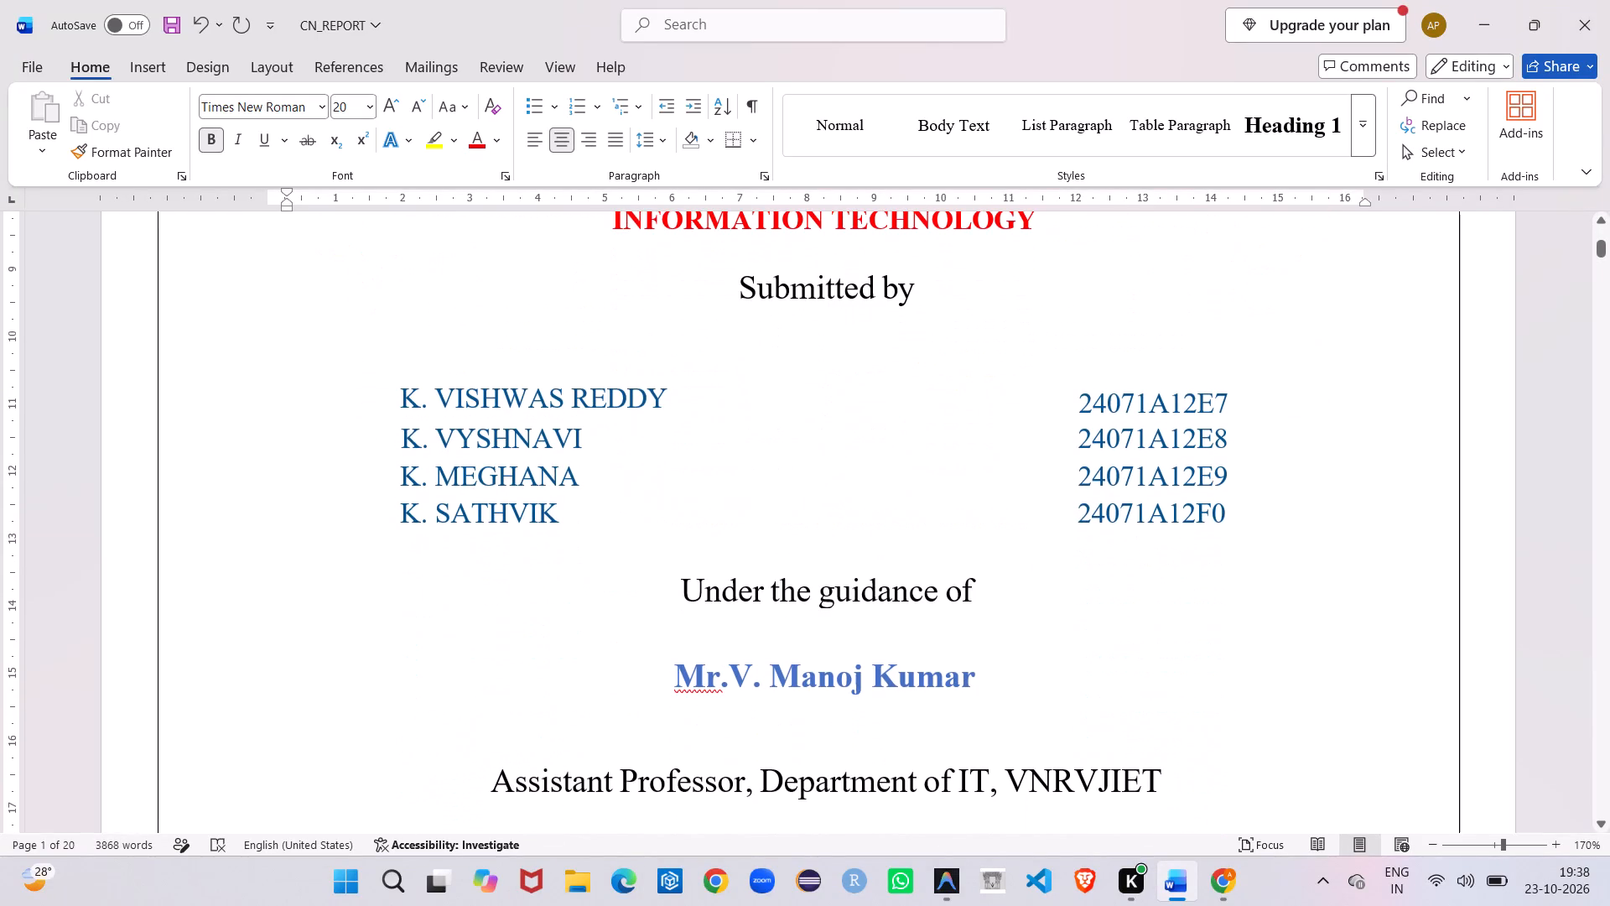
{"action": "left_click", "coordinate": [665, 402]}
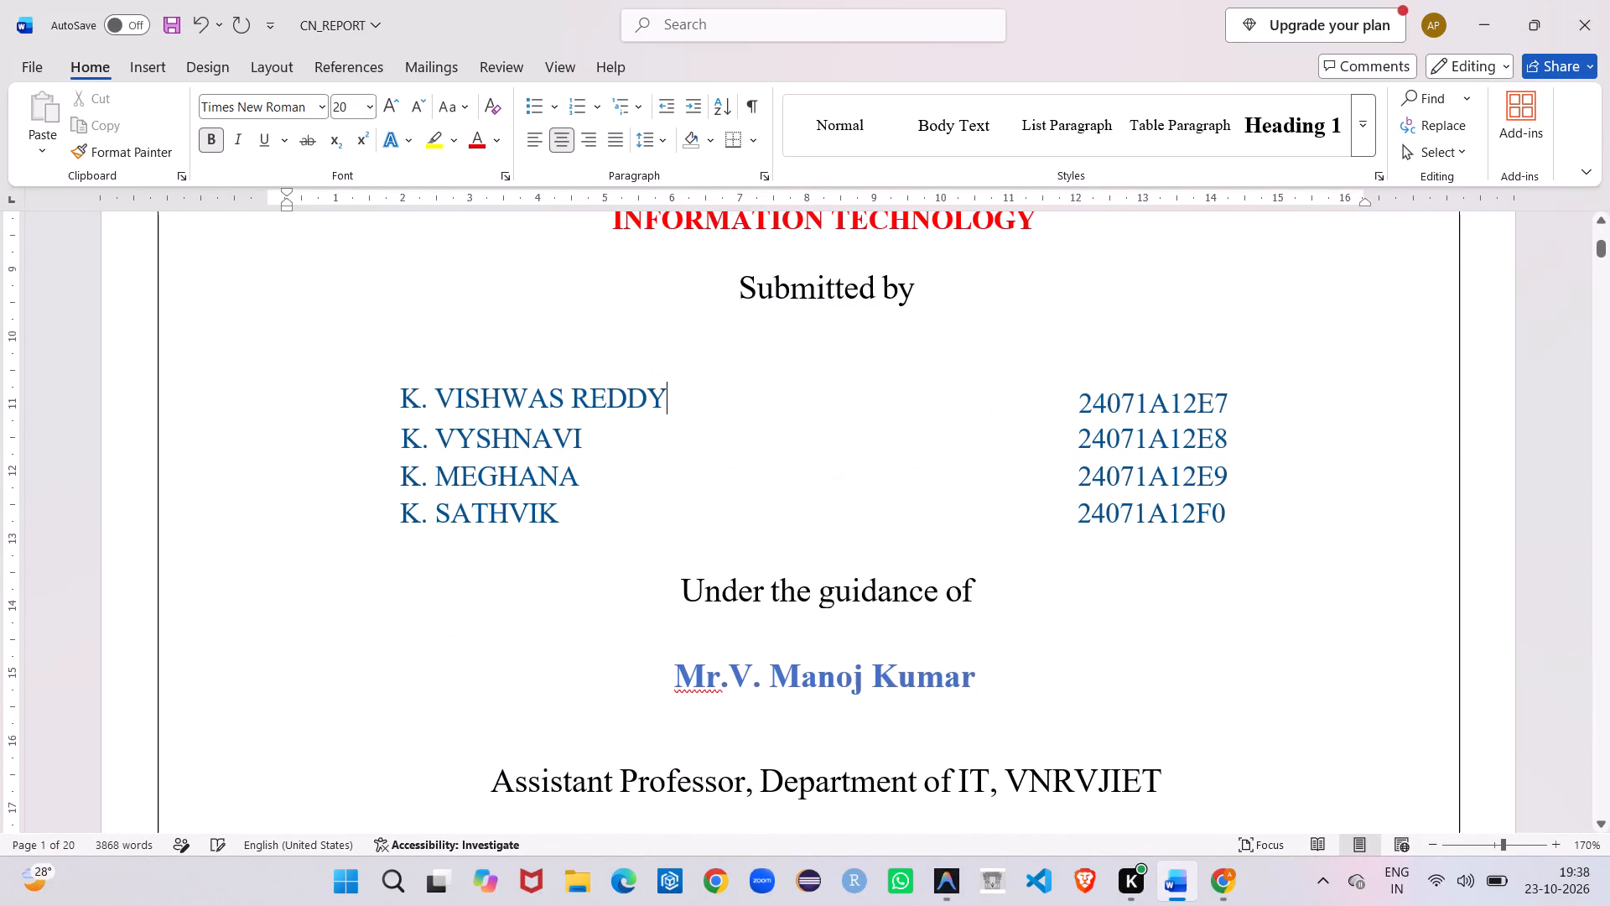
{"action": "left_click", "coordinate": [665, 402]}
{"action": "key", "text": "BackSpace"}
{"action": "key", "text": "BackSpace"}
{"action": "key", "text": "BackSpace"}
{"action": "key", "text": "BackSpace"}
{"action": "key", "text": "BackSpace"}
{"action": "key", "text": "BackSpace"}
{"action": "key", "text": "BackSpace"}
{"action": "key", "text": "BackSpace"}
{"action": "key", "text": "BackSpace"}
{"action": "key", "text": "BackSpace"}
{"action": "key", "text": "BackSpace"}
{"action": "key", "text": "BackSpace"}
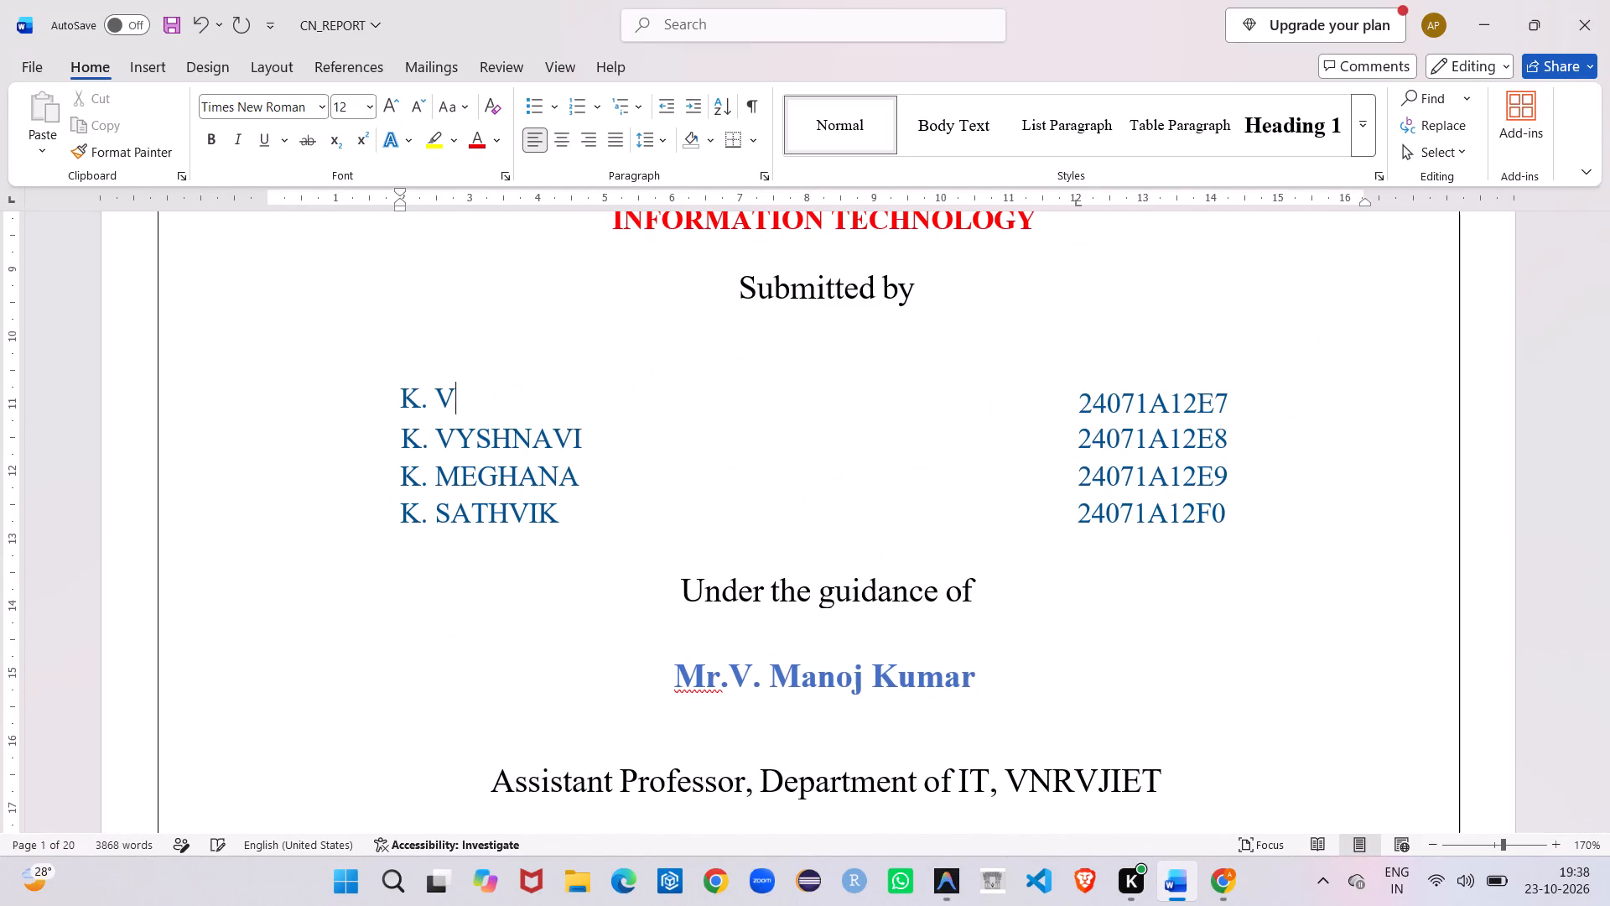
{"action": "key", "text": "BackSpace"}
{"action": "key", "text": "BackSpace"}
{"action": "key", "text": "BackSpace"}
{"action": "key", "text": "BackSpace"}
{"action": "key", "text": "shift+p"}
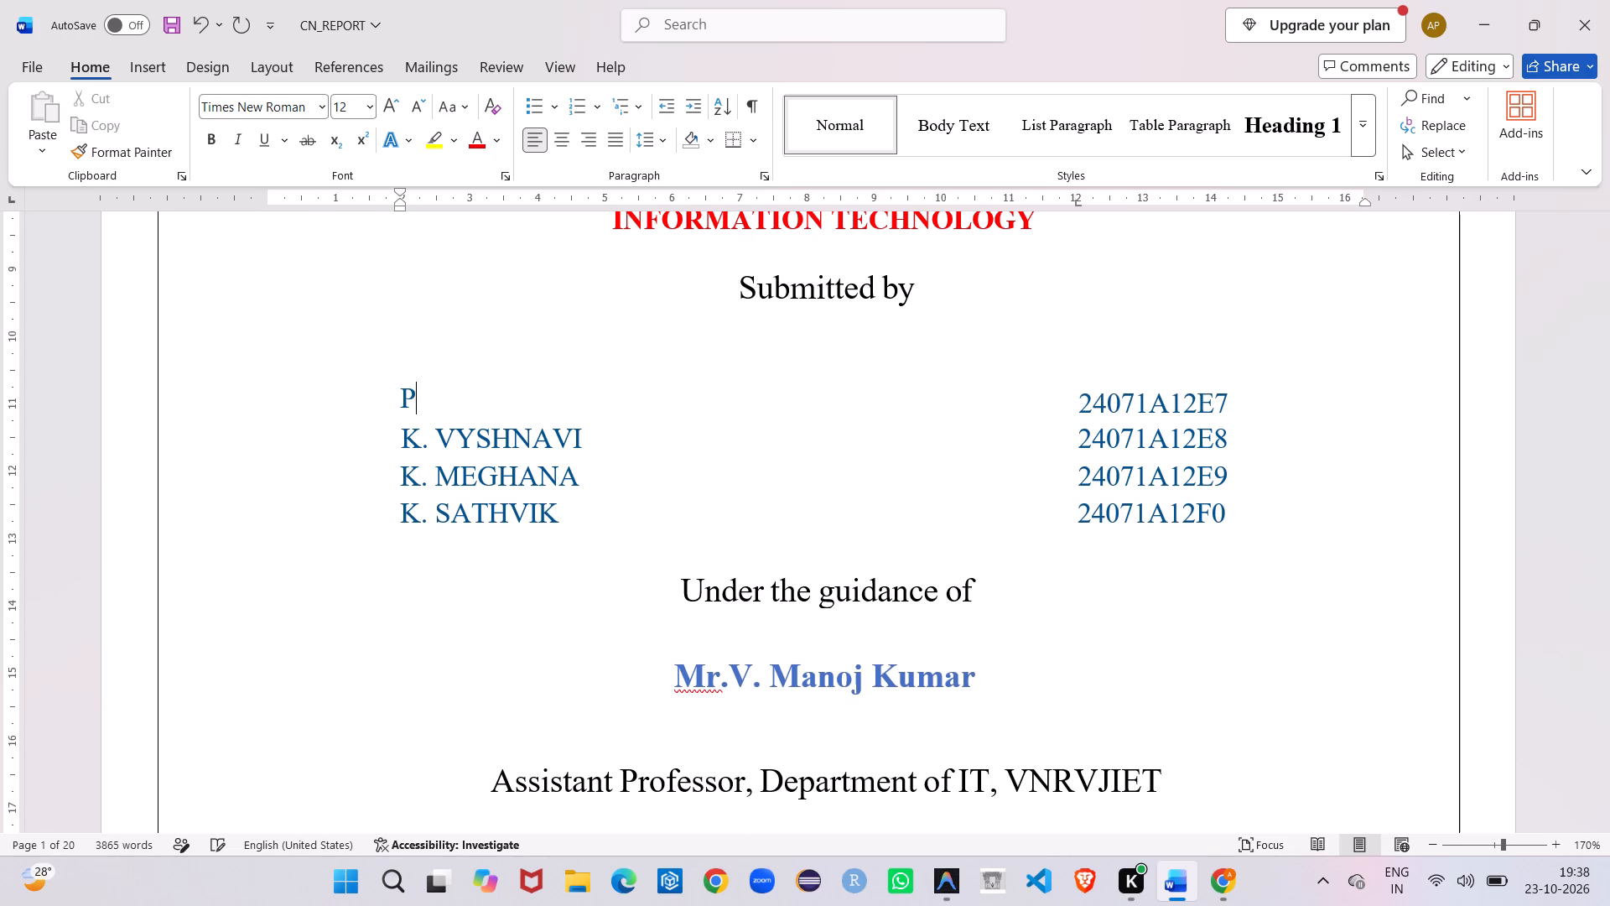
{"action": "key", "text": "BackSpace"}
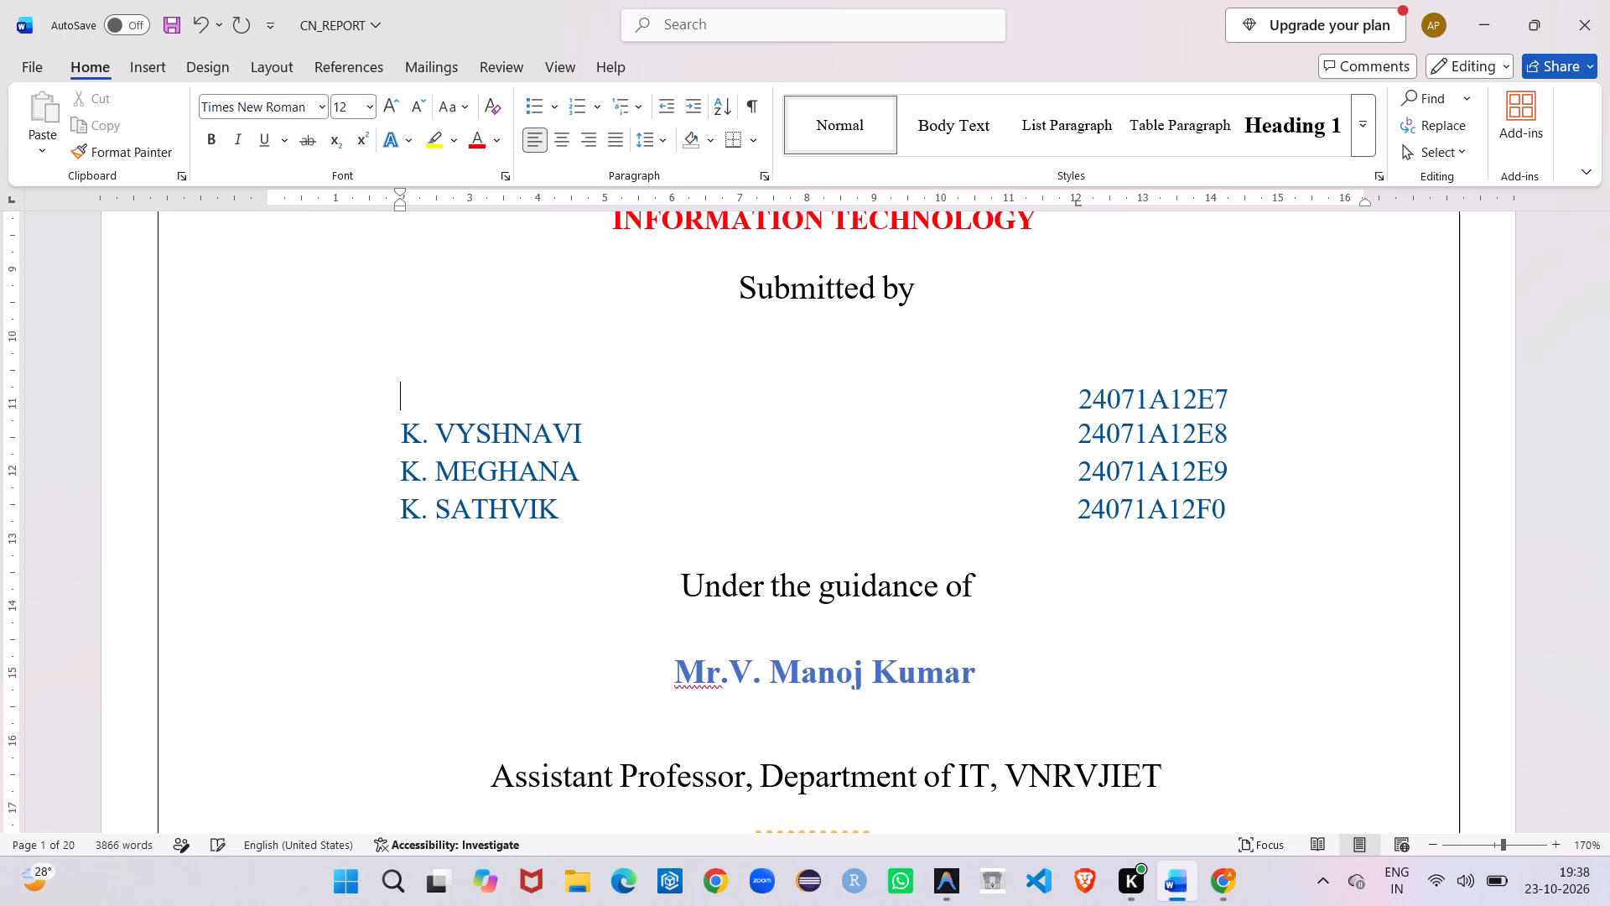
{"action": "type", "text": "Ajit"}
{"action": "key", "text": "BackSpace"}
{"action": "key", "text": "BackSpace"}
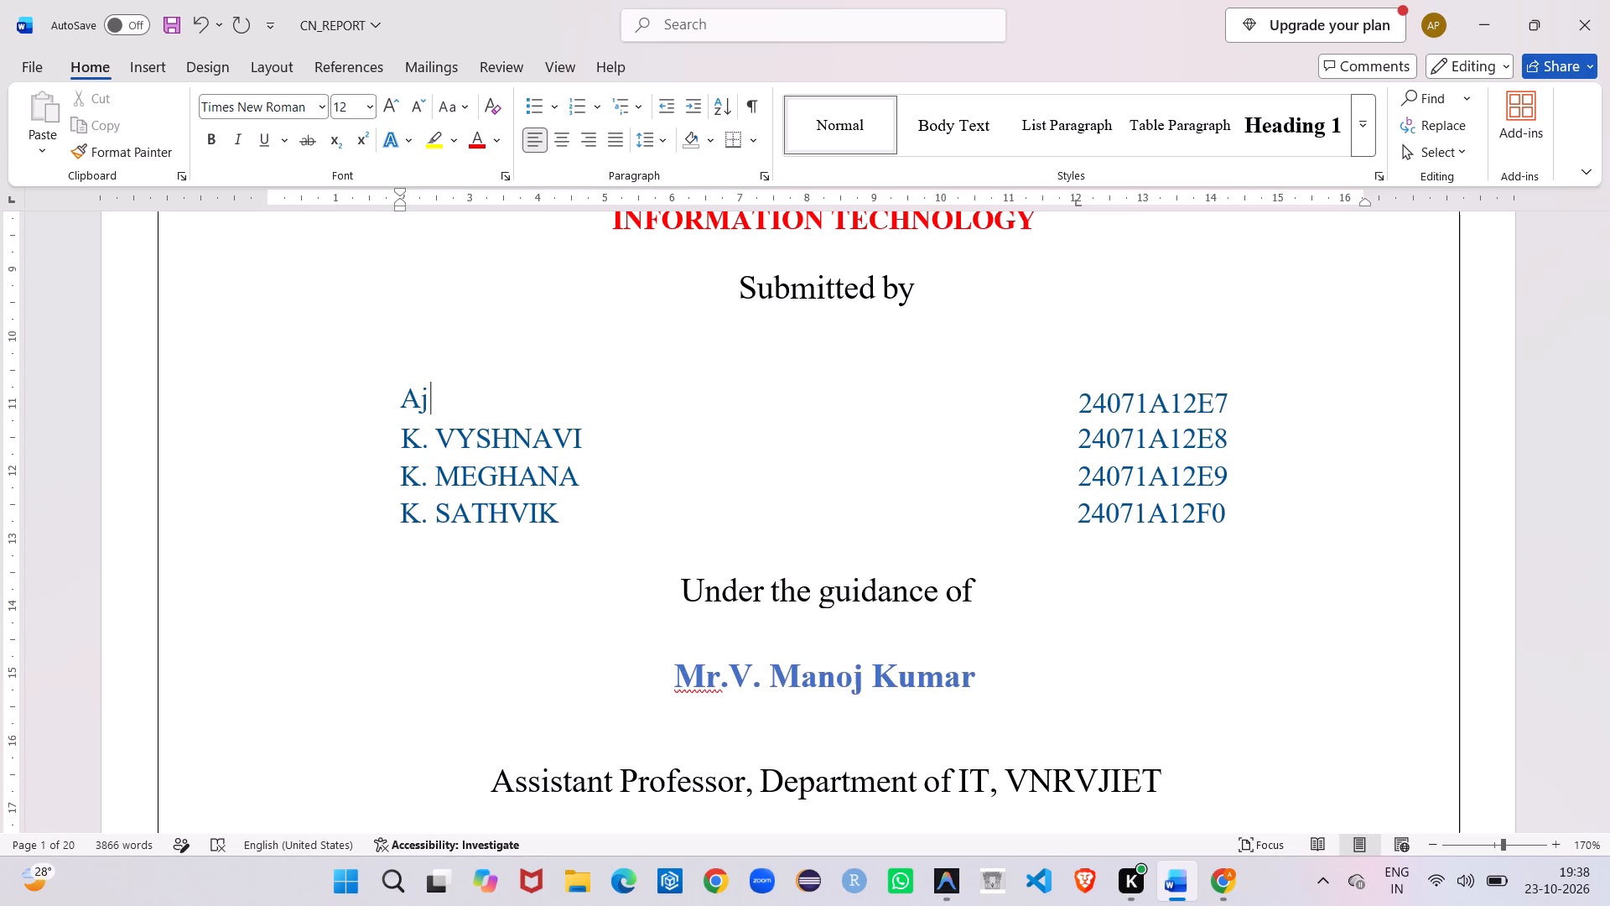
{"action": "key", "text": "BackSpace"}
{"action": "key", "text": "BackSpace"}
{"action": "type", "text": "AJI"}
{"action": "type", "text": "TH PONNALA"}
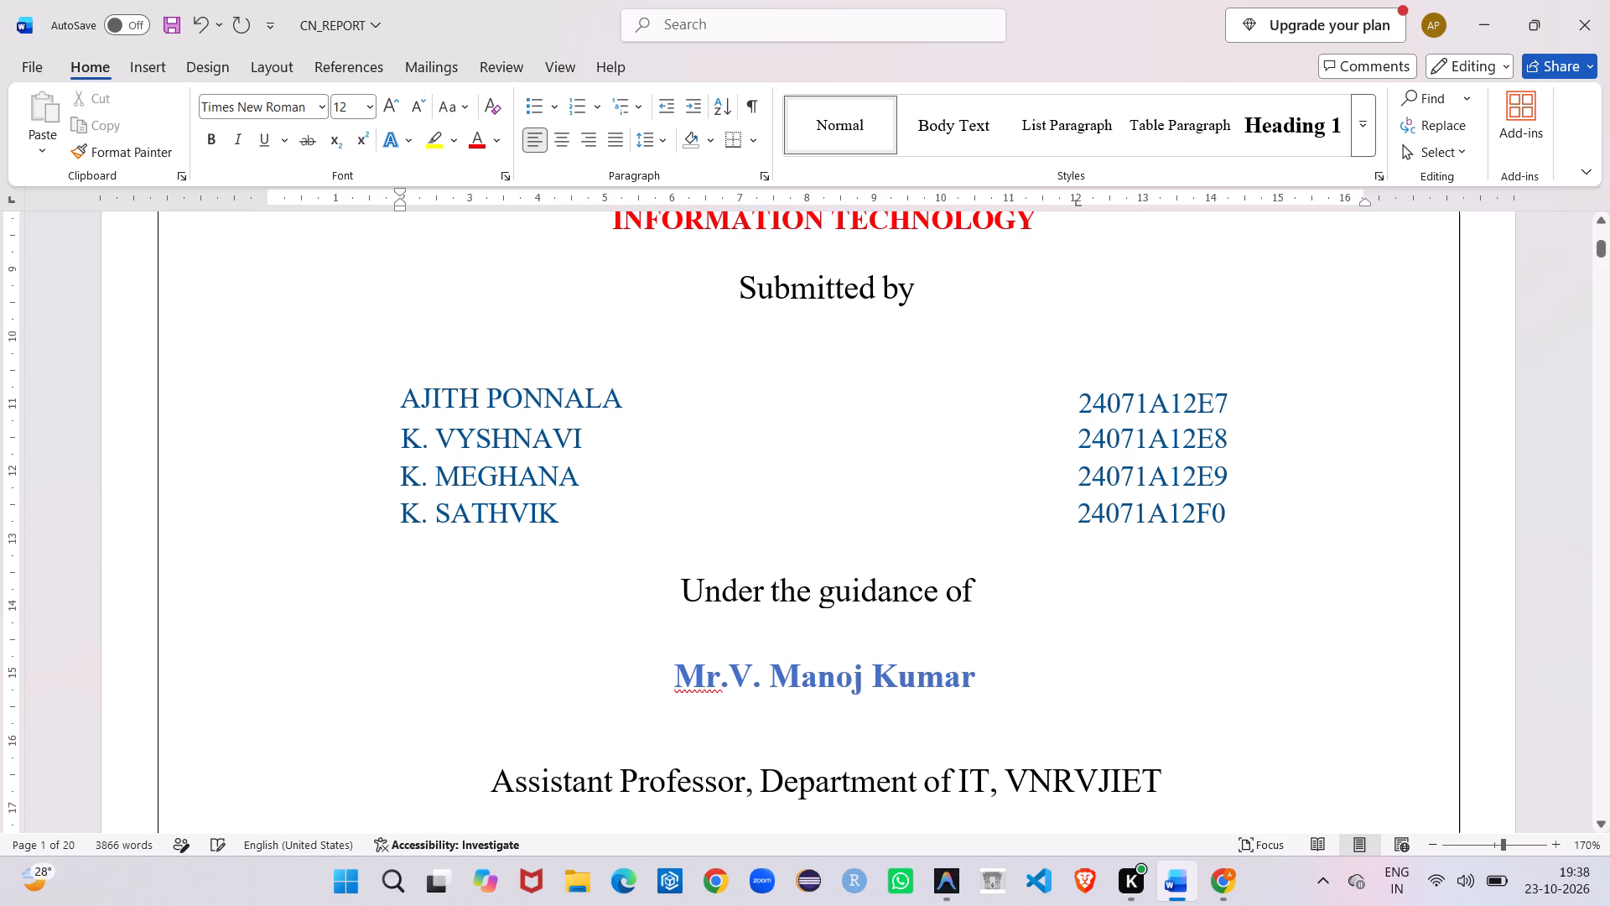
Replace the second student's name in the submitted-by list with the new second team member's name in capitals.
{"action": "left_click", "coordinate": [592, 435]}
{"action": "key", "text": "Down"}
{"action": "key", "text": "Up"}
{"action": "key", "text": "BackSpace"}
{"action": "key", "text": "BackSpace"}
{"action": "key", "text": "BackSpace"}
{"action": "key", "text": "BackSpace"}
{"action": "key", "text": "BackSpace"}
{"action": "key", "text": "BackSpace"}
{"action": "key", "text": "BackSpace"}
{"action": "key", "text": "BackSpace"}
{"action": "key", "text": "BackSpace"}
{"action": "key", "text": "BackSpace"}
{"action": "key", "text": "BackSpace"}
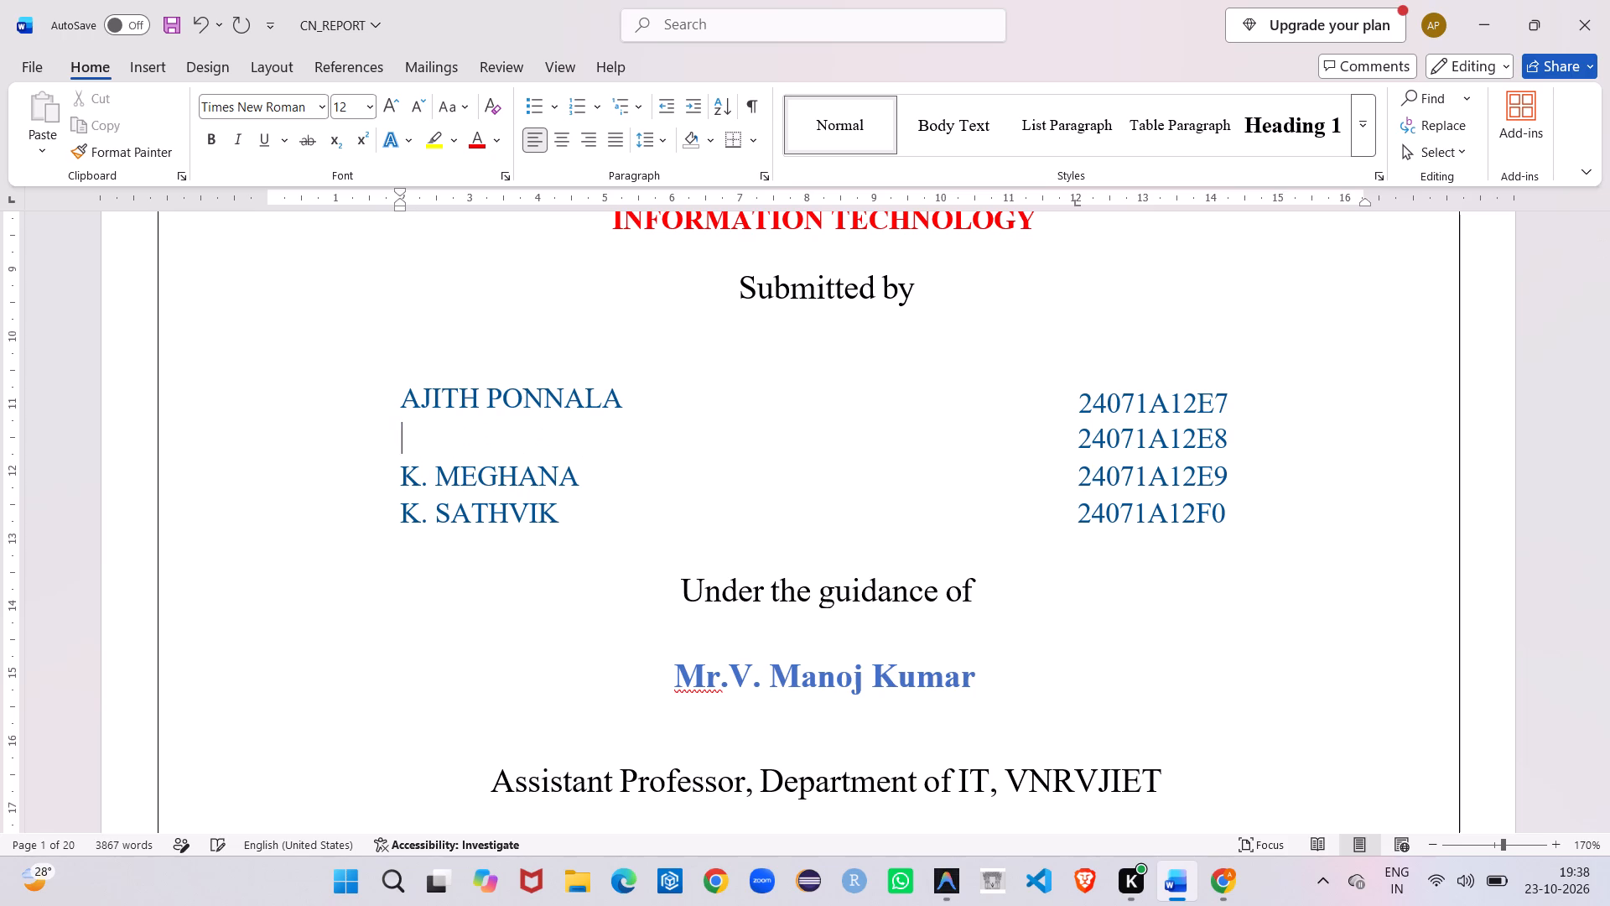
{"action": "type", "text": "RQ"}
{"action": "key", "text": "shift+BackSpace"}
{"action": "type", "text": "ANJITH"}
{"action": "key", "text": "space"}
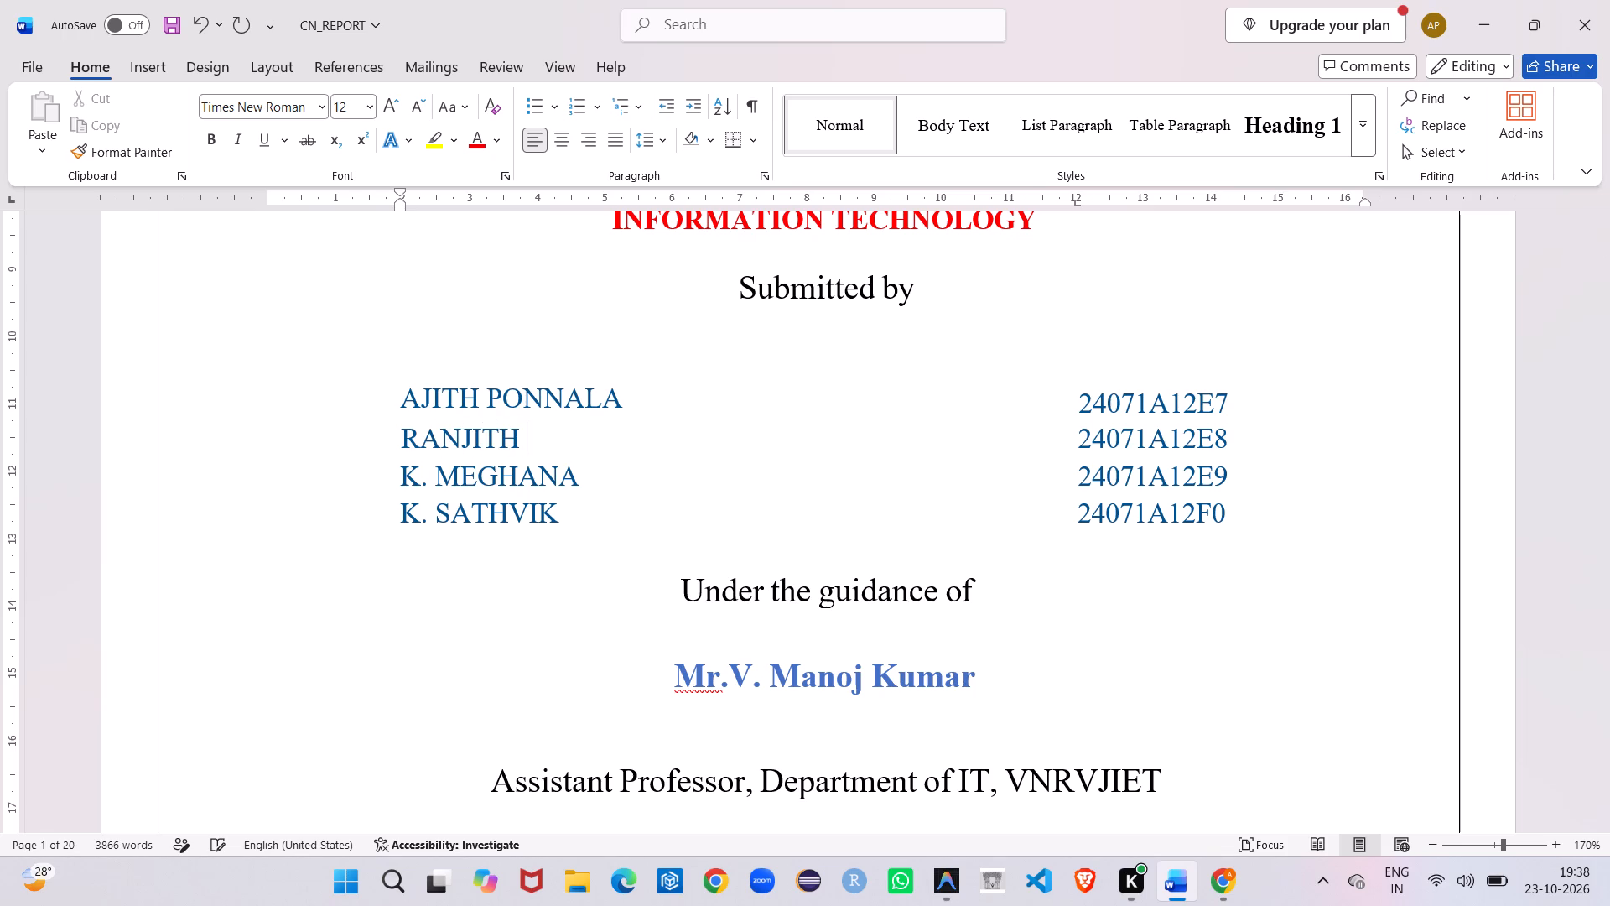
Complete the second student's name in the cover page's submitted-by list by adding the surname.
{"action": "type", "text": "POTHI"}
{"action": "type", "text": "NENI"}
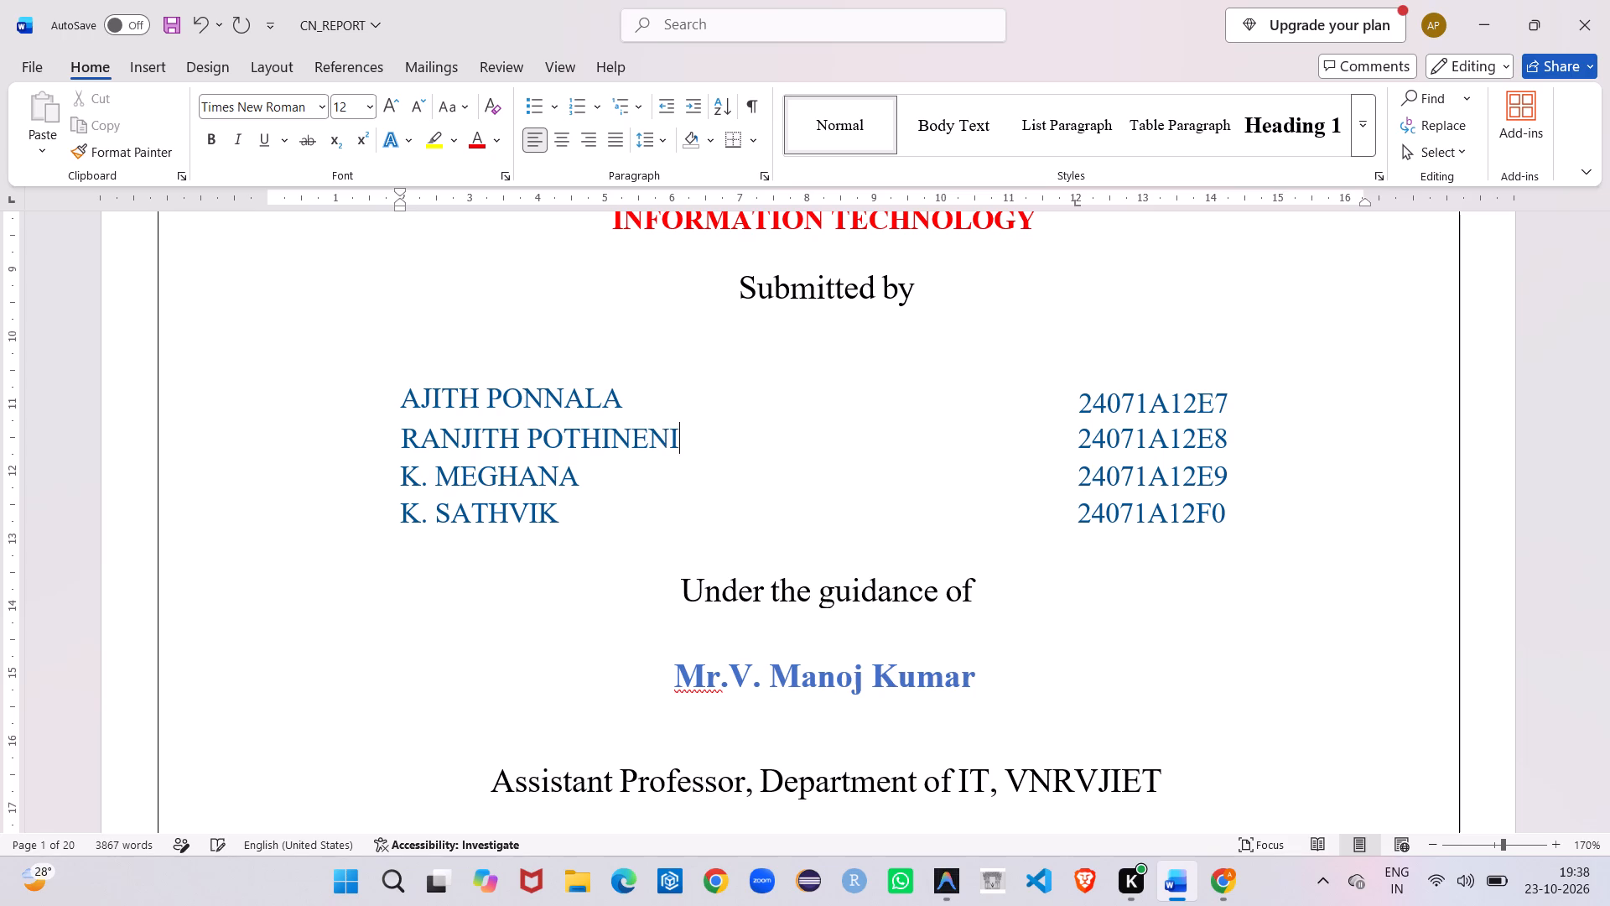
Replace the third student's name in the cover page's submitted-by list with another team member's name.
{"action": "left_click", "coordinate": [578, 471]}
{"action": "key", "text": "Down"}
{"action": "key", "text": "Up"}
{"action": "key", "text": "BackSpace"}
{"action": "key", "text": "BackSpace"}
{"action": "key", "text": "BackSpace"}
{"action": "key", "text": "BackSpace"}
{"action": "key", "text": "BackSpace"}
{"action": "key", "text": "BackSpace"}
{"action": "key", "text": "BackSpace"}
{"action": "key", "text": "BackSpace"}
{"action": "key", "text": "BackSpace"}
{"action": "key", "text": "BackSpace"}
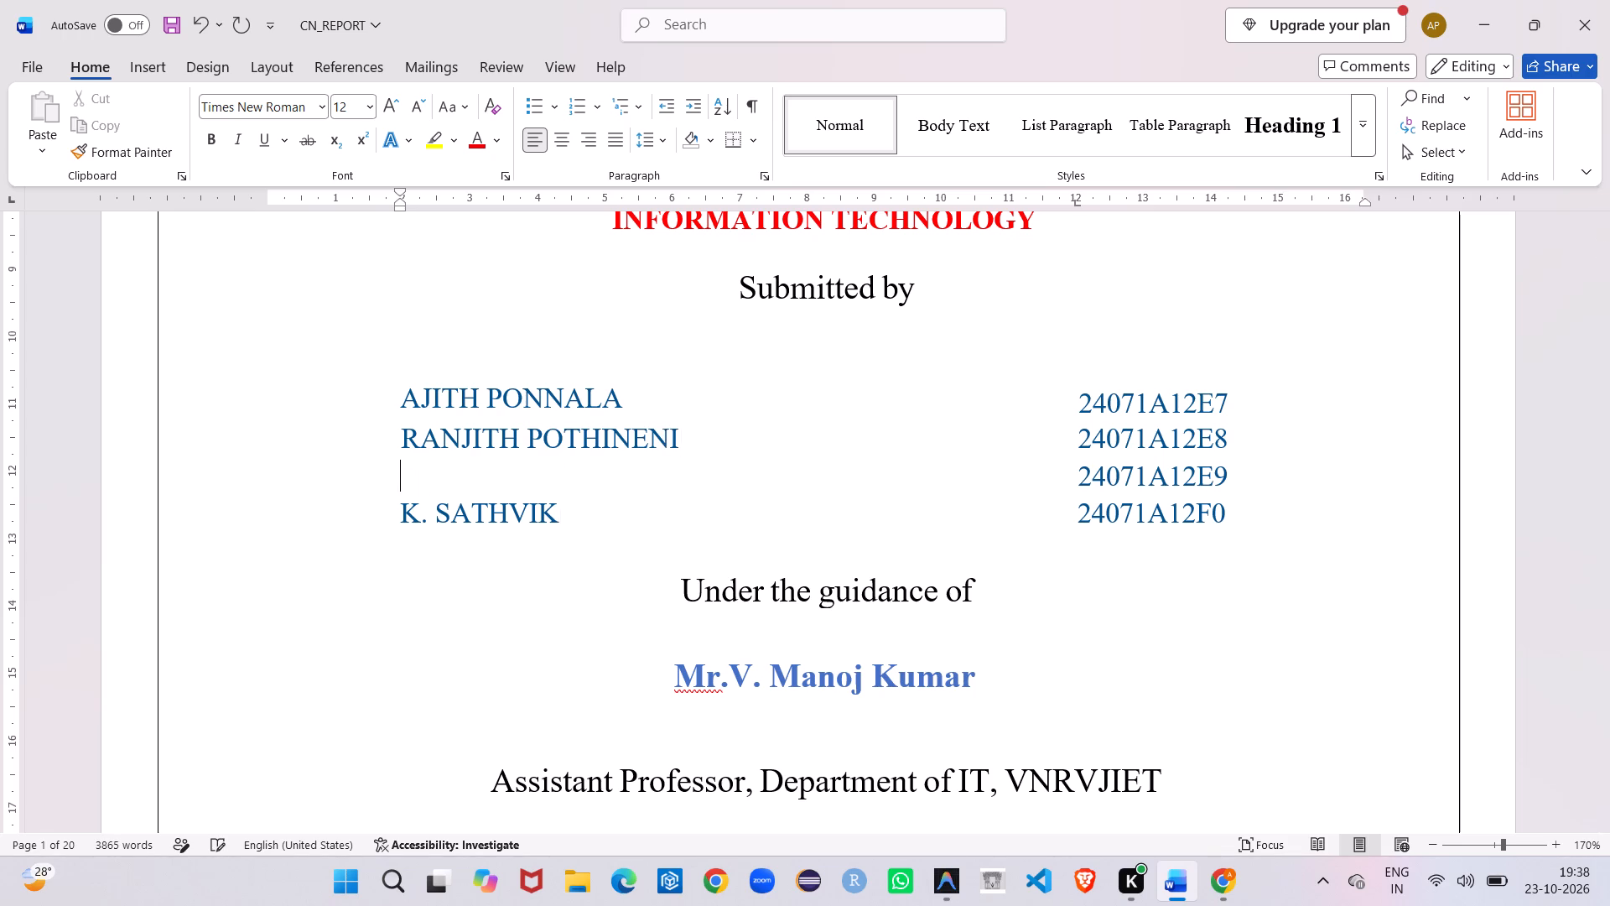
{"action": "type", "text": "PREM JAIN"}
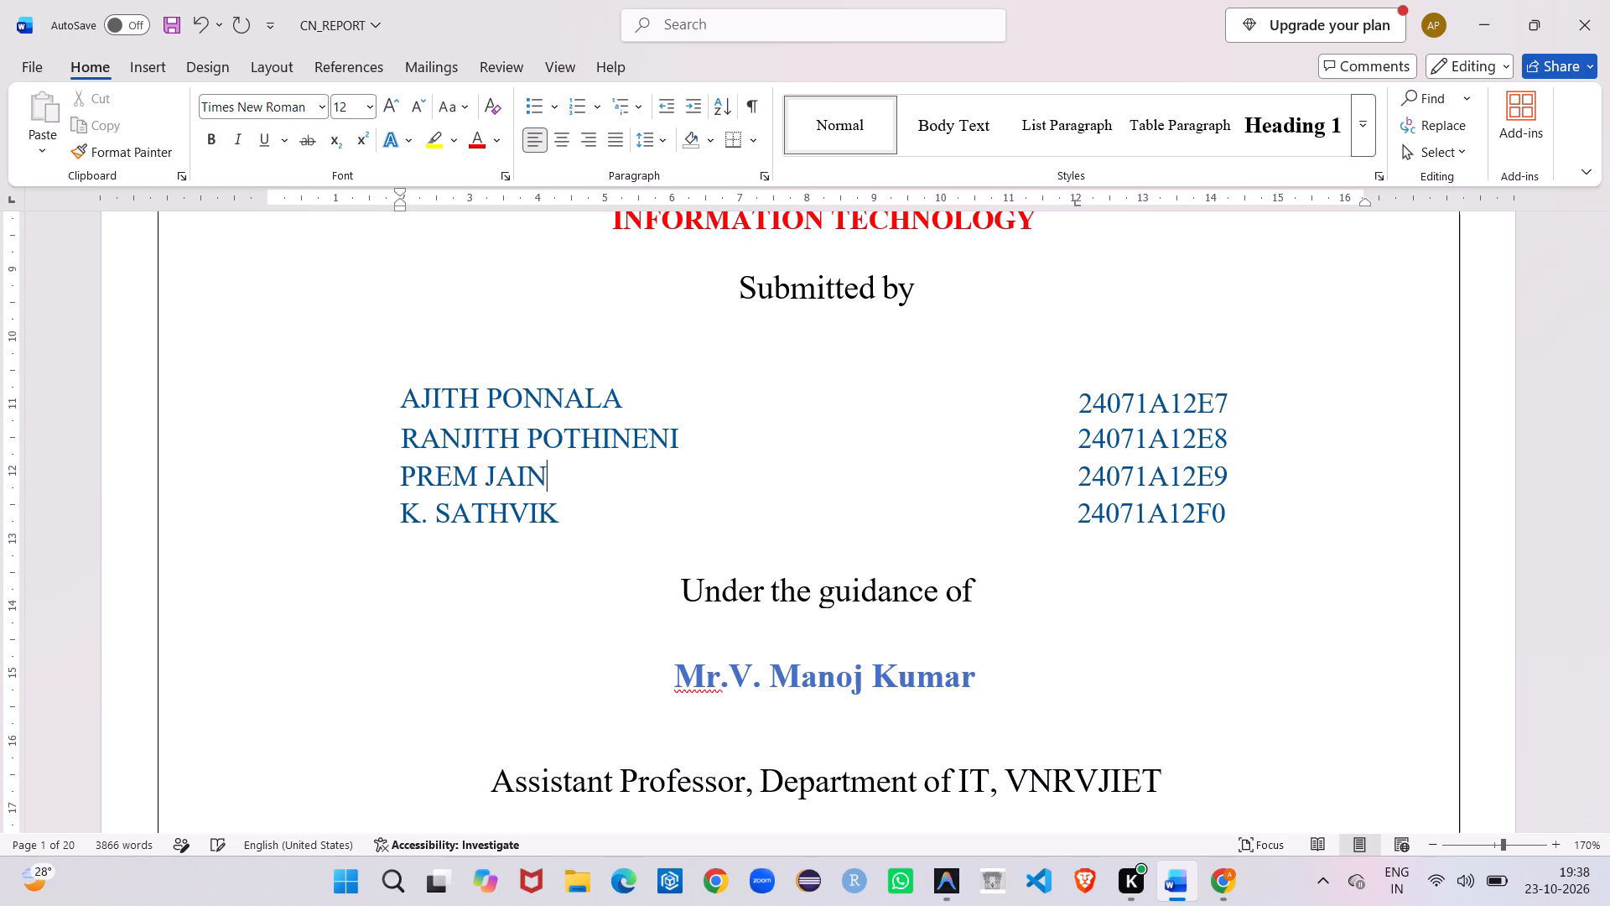
Delete the fourth student's name from the cover page's submitted-by list, keeping the line in place.
{"action": "left_click", "coordinate": [584, 510]}
{"action": "key", "text": "Down"}
{"action": "key", "text": "Up"}
{"action": "key", "text": "BackSpace"}
{"action": "key", "text": "BackSpace"}
{"action": "key", "text": "BackSpace"}
{"action": "key", "text": "BackSpace"}
{"action": "key", "text": "BackSpace"}
{"action": "key", "text": "BackSpace"}
{"action": "key", "text": "BackSpace"}
{"action": "key", "text": "BackSpace"}
{"action": "key", "text": "BackSpace"}
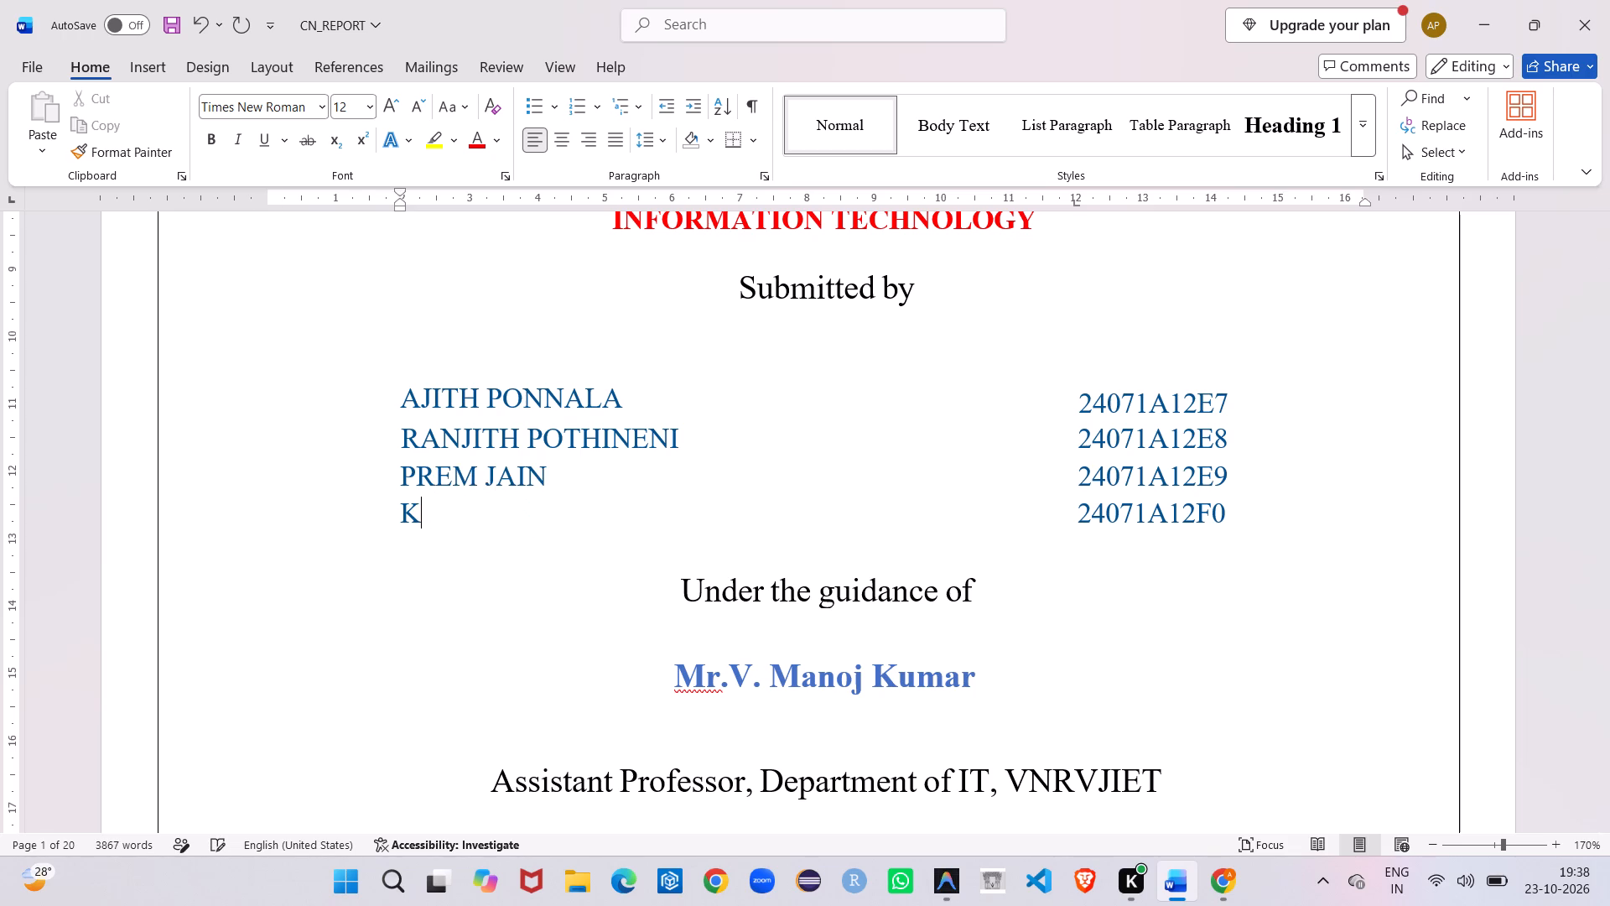
{"action": "key", "text": "BackSpace"}
Replace the third student's name in the submitted-by list with the correct team member's name.
{"action": "left_click", "coordinate": [584, 464]}
{"action": "key", "text": "BackSpace"}
{"action": "key", "text": "BackSpace"}
{"action": "key", "text": "BackSpace"}
{"action": "key", "text": "BackSpace"}
{"action": "key", "text": "BackSpace"}
{"action": "key", "text": "BackSpace"}
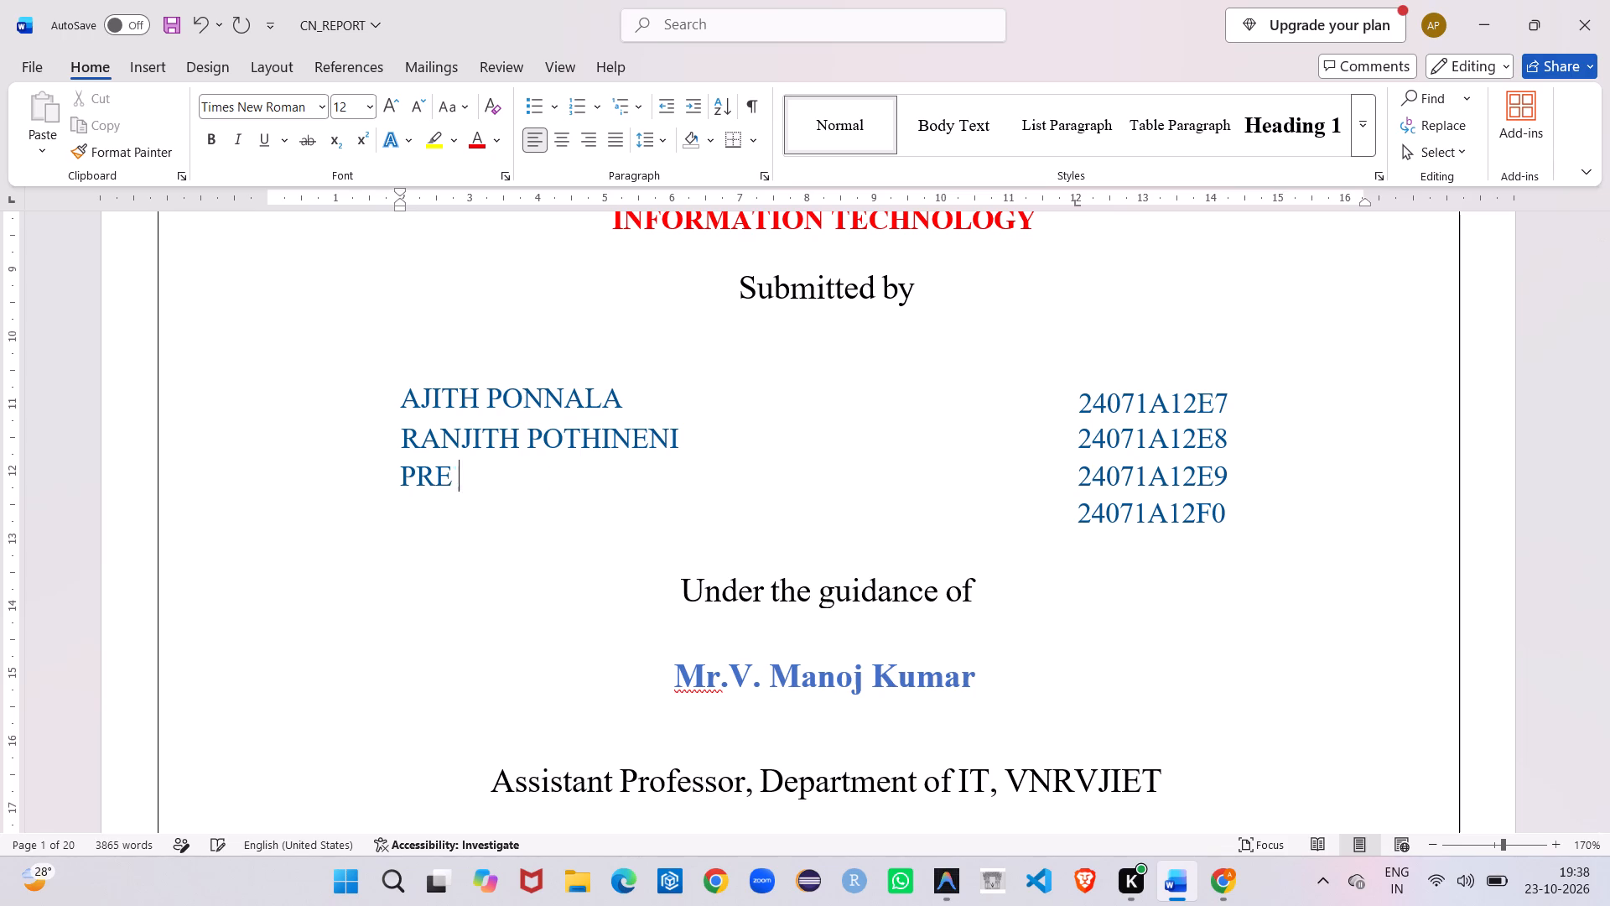
{"action": "key", "text": "BackSpace"}
{"action": "key", "text": "BackSpace"}
{"action": "key", "text": "BackSpace"}
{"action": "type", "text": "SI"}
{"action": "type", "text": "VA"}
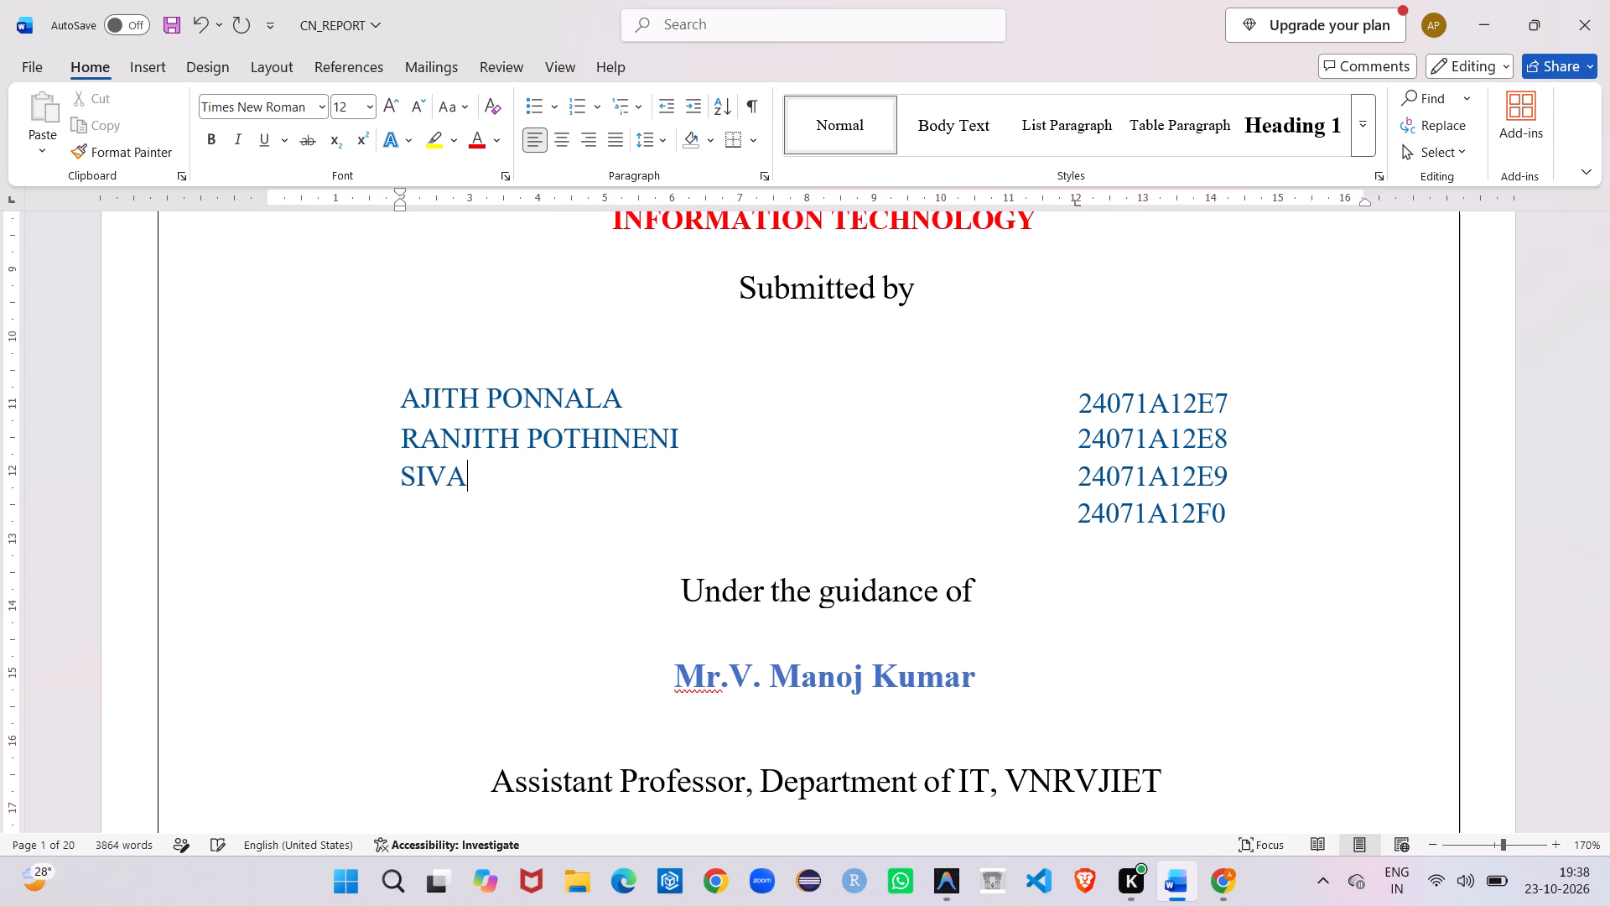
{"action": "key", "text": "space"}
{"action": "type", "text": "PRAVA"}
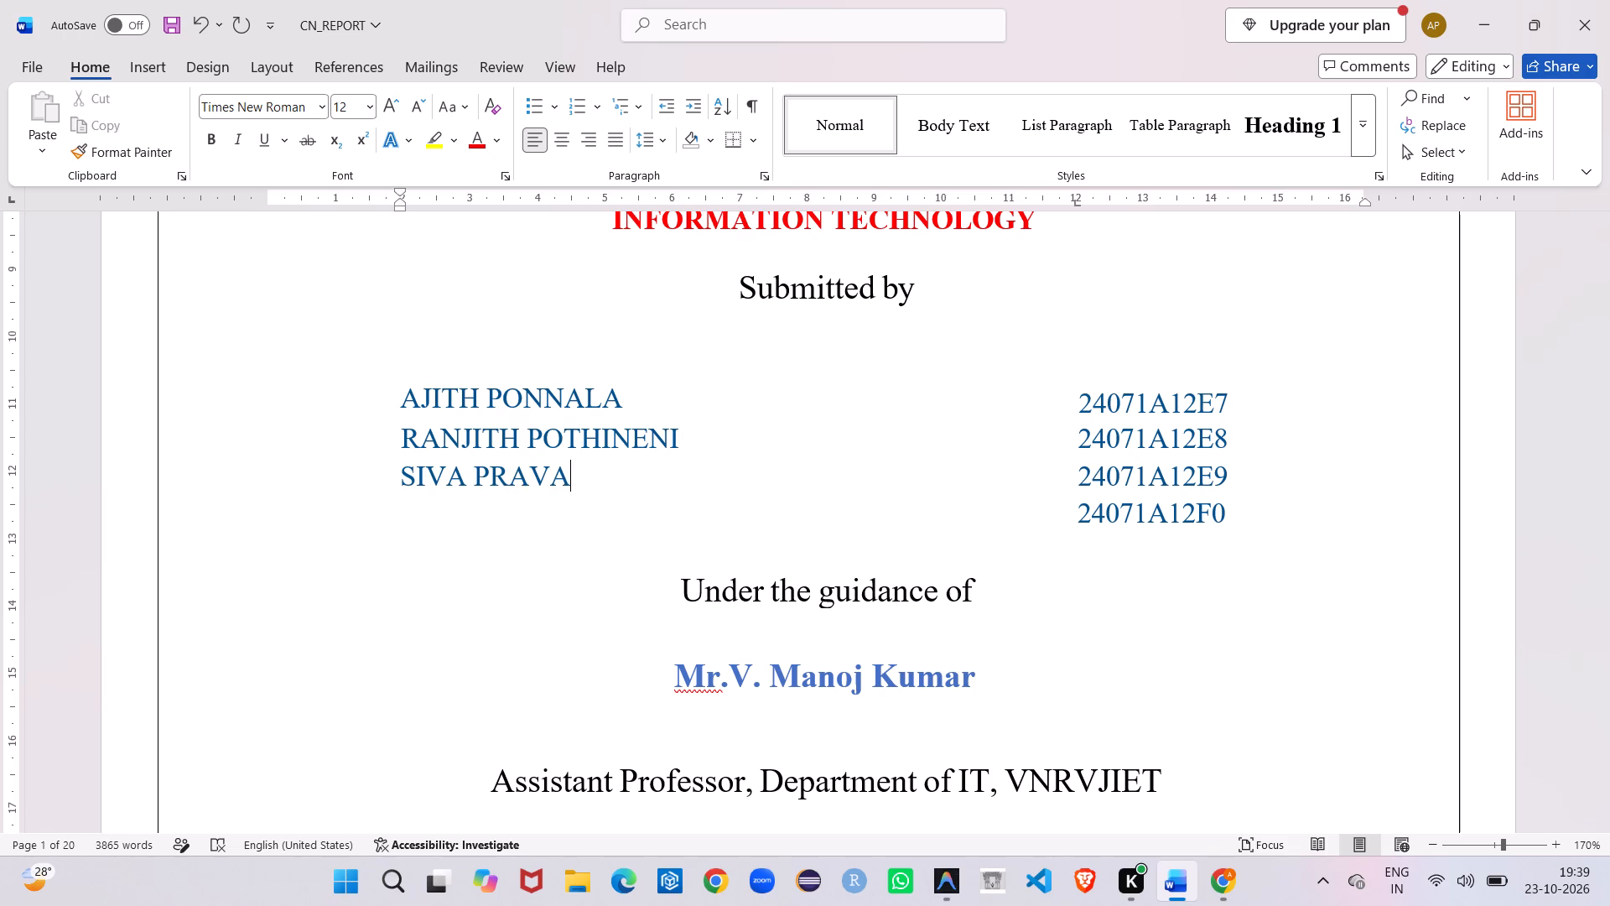
Enter the remaining team member's name on the empty fourth line of the submitted-by list.
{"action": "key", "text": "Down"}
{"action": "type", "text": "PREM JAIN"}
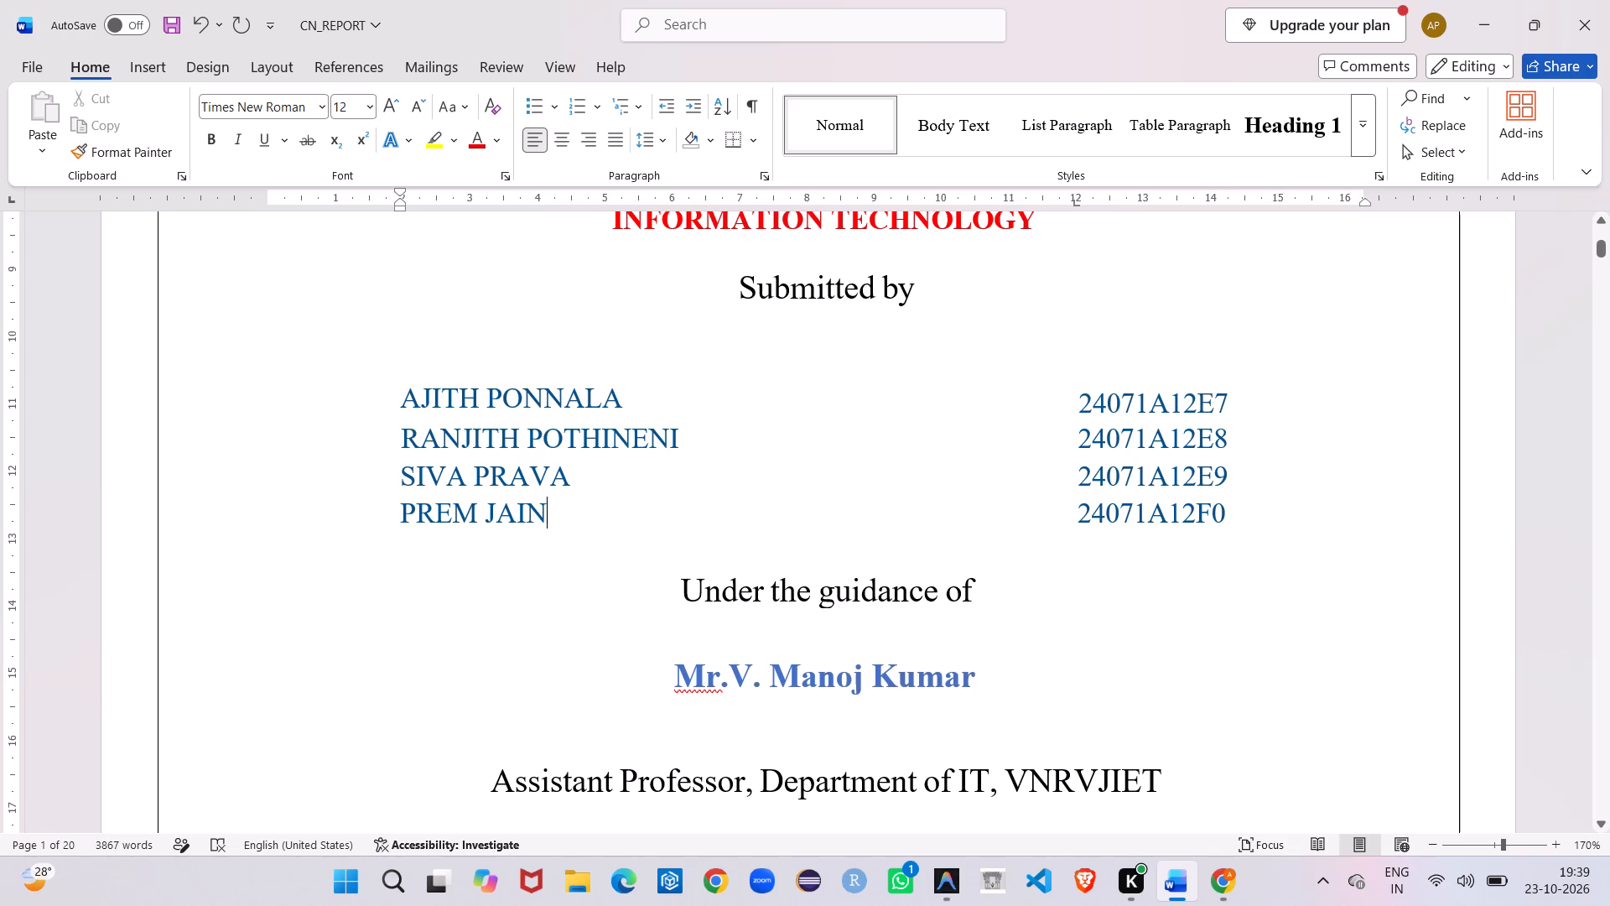
Replace the last two characters of the first student's roll number with the new ending.
{"action": "left_click", "coordinate": [1224, 404]}
{"action": "key", "text": "BackSpace"}
{"action": "key", "text": "BackSpace"}
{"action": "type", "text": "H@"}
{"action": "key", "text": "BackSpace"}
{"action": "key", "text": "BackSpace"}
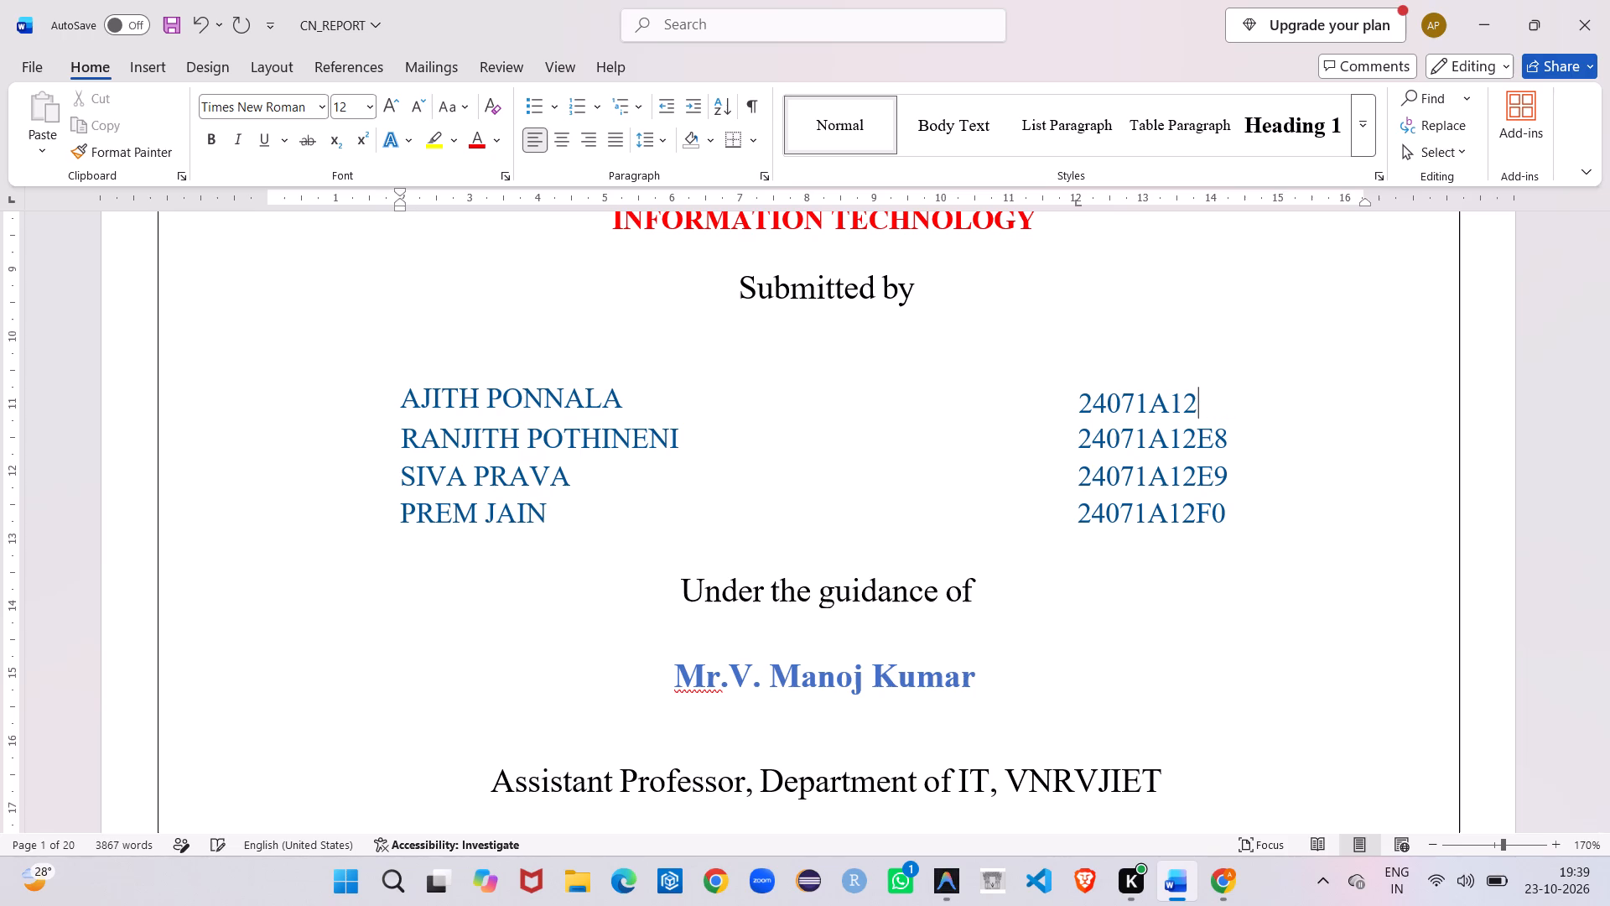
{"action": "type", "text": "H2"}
Update the last two characters of the second, third and fourth students' roll numbers, continuing the sequence from the first.
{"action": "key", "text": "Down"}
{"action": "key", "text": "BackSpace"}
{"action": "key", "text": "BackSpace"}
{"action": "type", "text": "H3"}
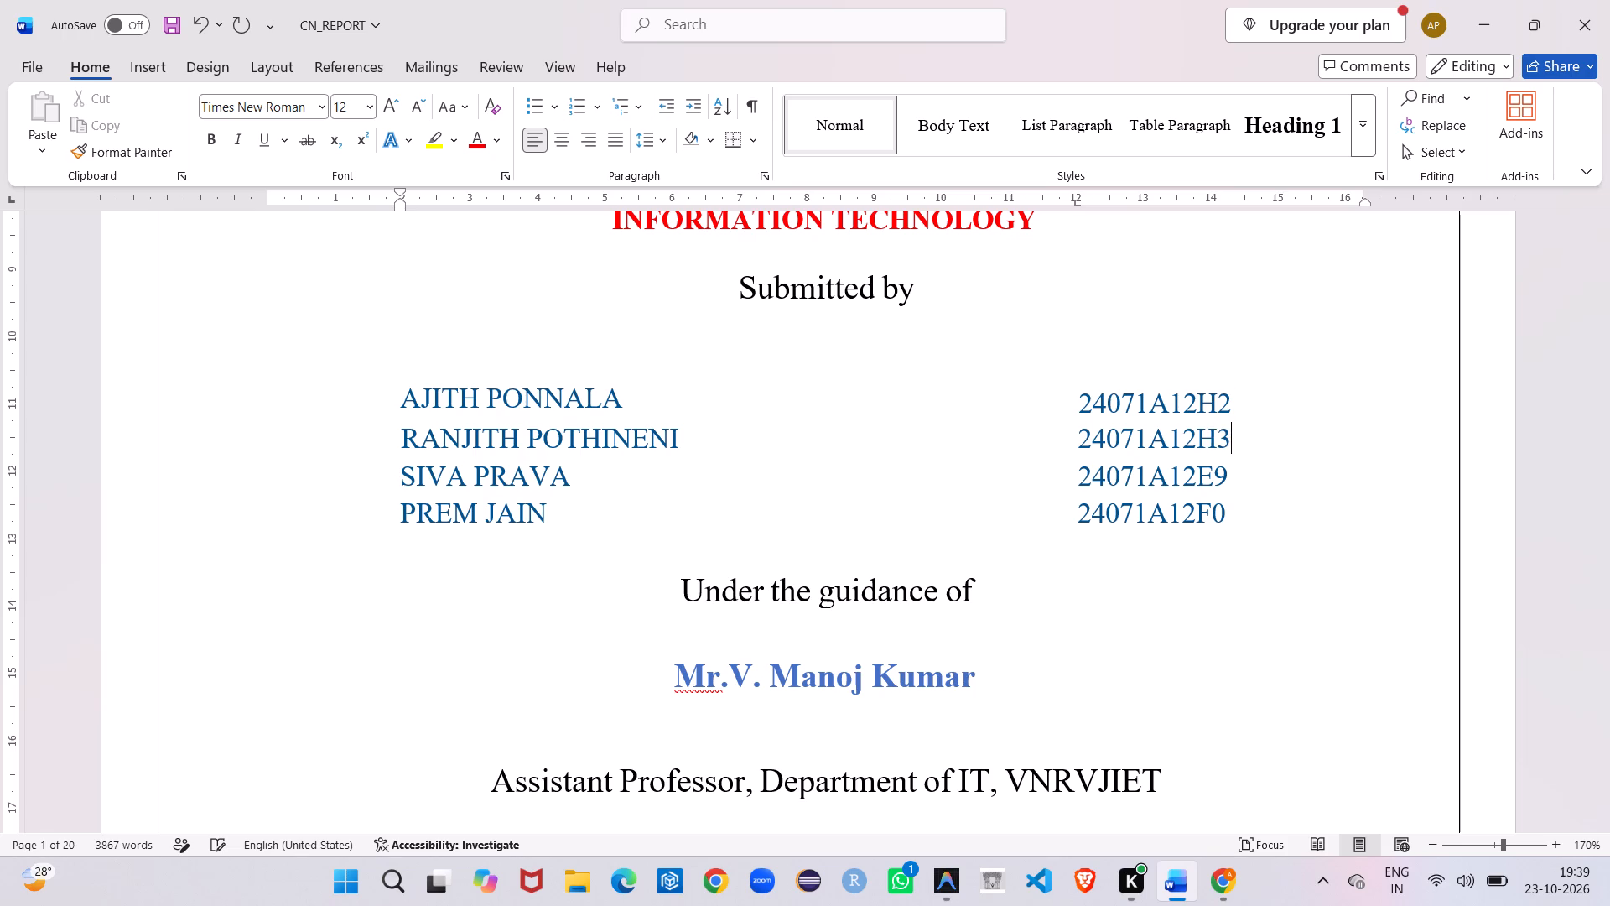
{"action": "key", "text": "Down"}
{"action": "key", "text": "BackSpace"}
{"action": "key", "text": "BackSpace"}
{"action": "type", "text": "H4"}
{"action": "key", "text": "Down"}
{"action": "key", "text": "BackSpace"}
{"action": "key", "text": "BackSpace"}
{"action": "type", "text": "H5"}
Review the rest of the cover page and the certificate page for project title and student details that need updating.
{"action": "scroll", "coordinate": [1224, 404], "scroll_direction": "down", "scroll_amount": 1}
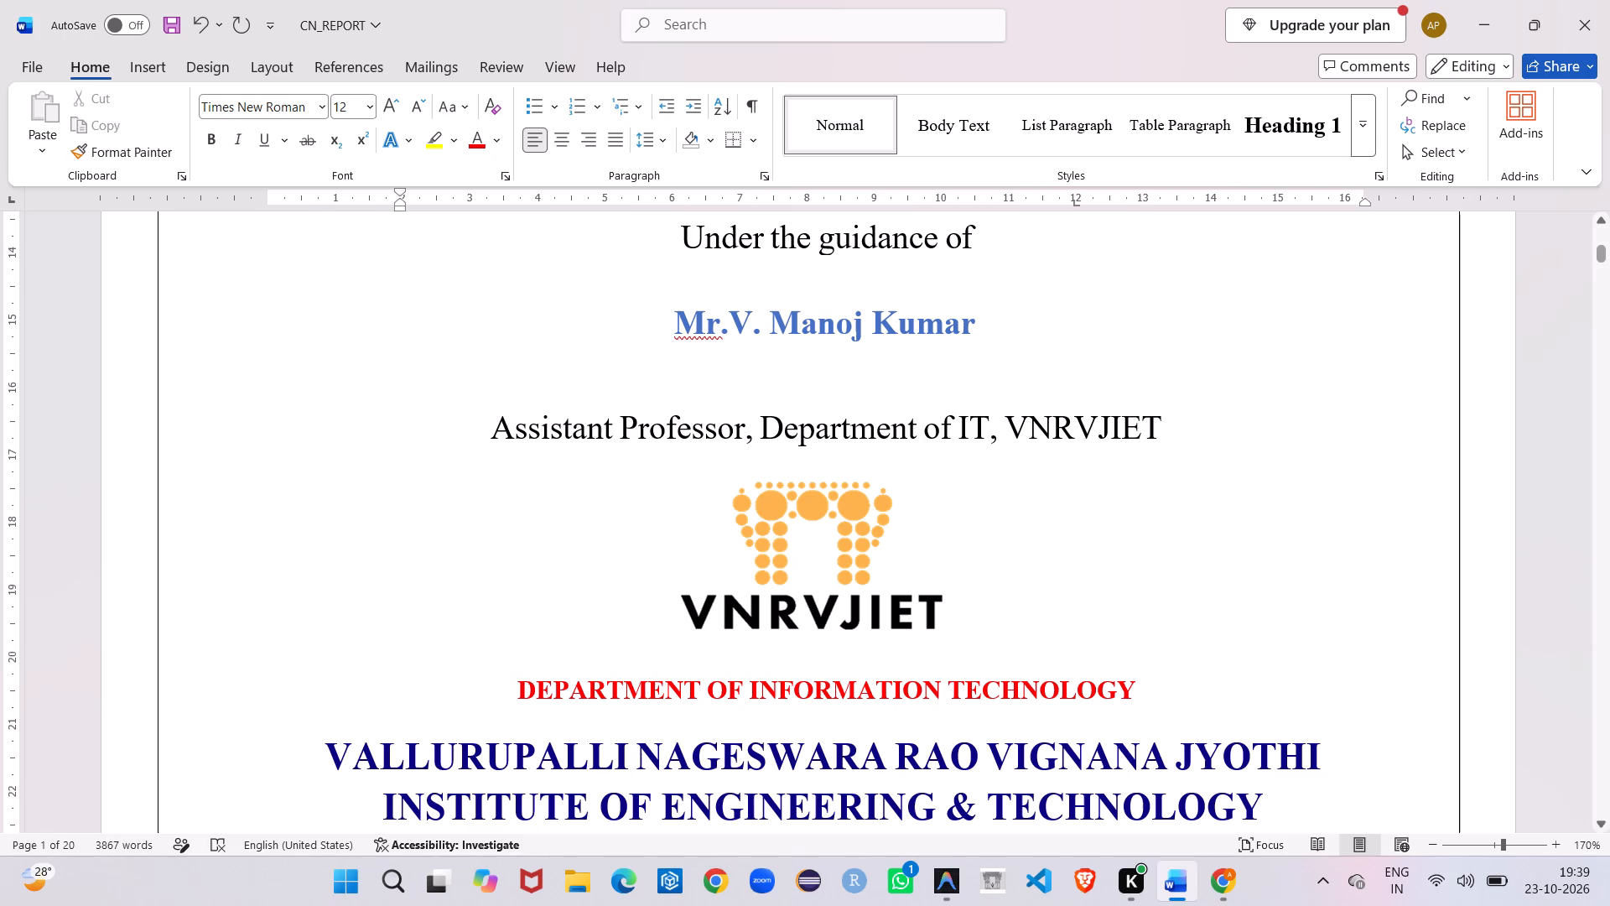
{"action": "scroll", "coordinate": [906, 426], "scroll_direction": "up", "scroll_amount": 2}
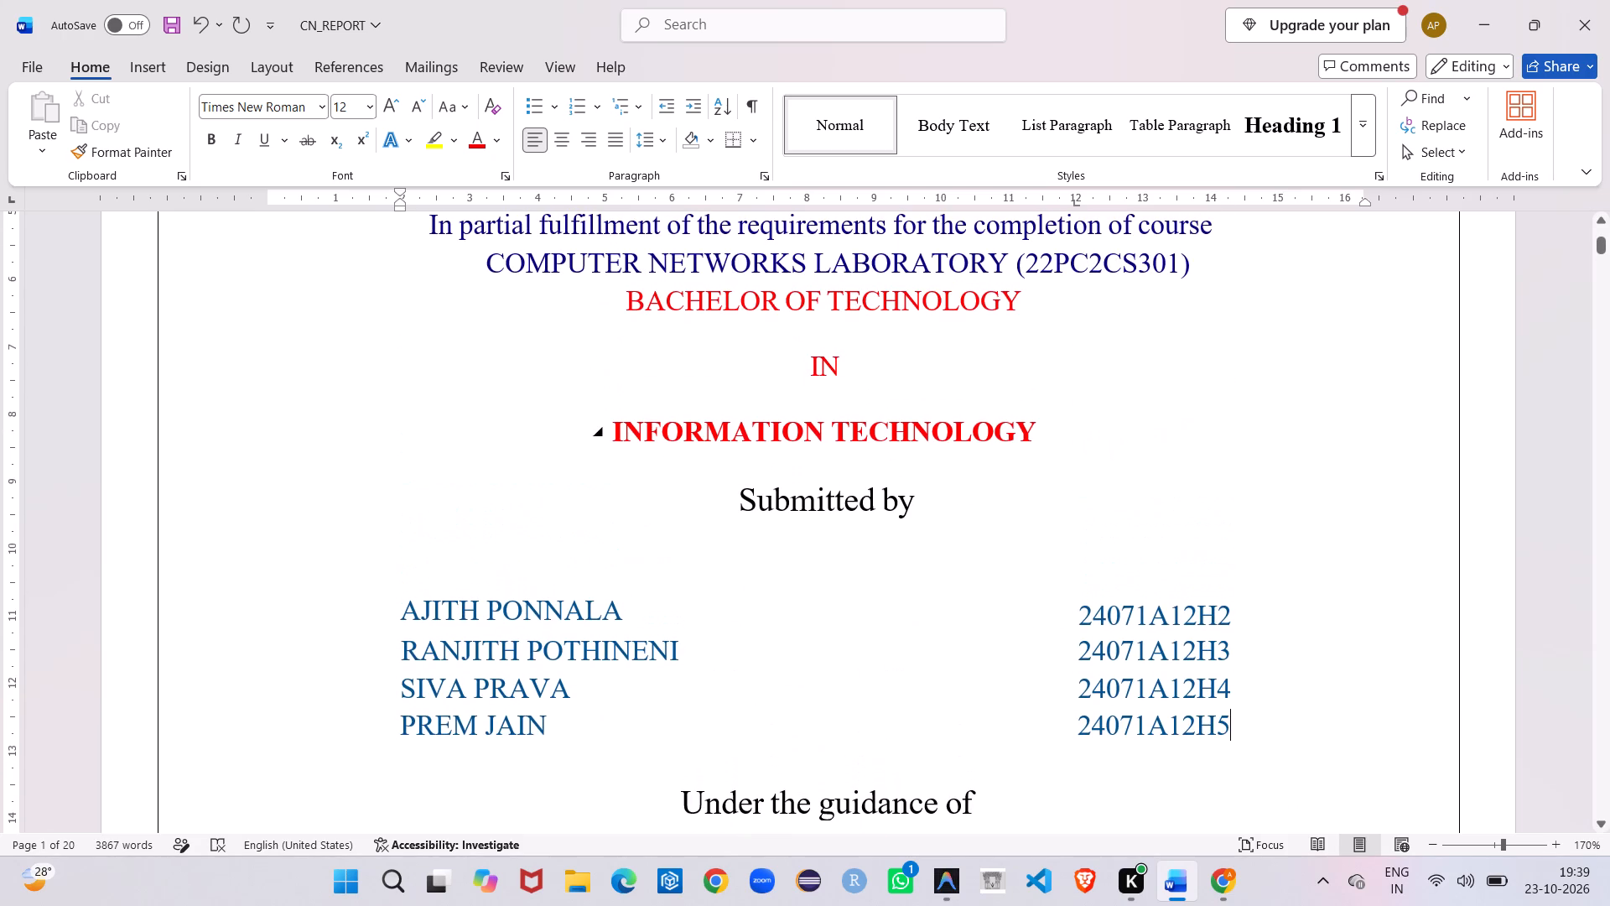
{"action": "scroll", "coordinate": [906, 426], "scroll_direction": "up", "scroll_amount": 1}
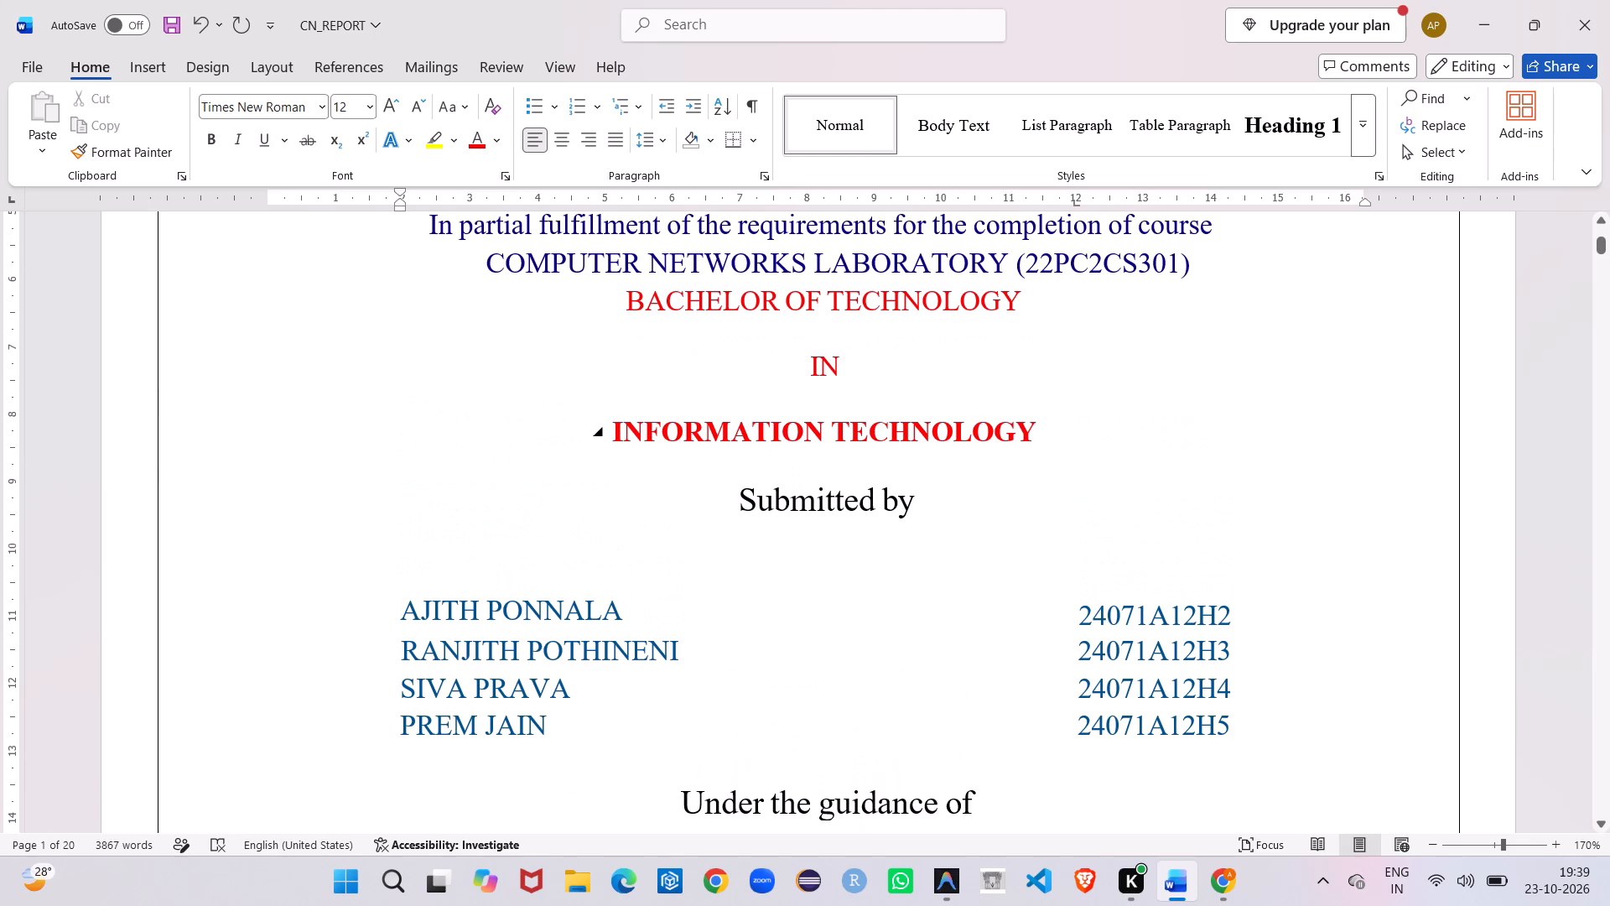
{"action": "scroll", "coordinate": [1026, 444], "scroll_direction": "down", "scroll_amount": 1}
{"action": "scroll", "coordinate": [1026, 444], "scroll_direction": "up", "scroll_amount": 1}
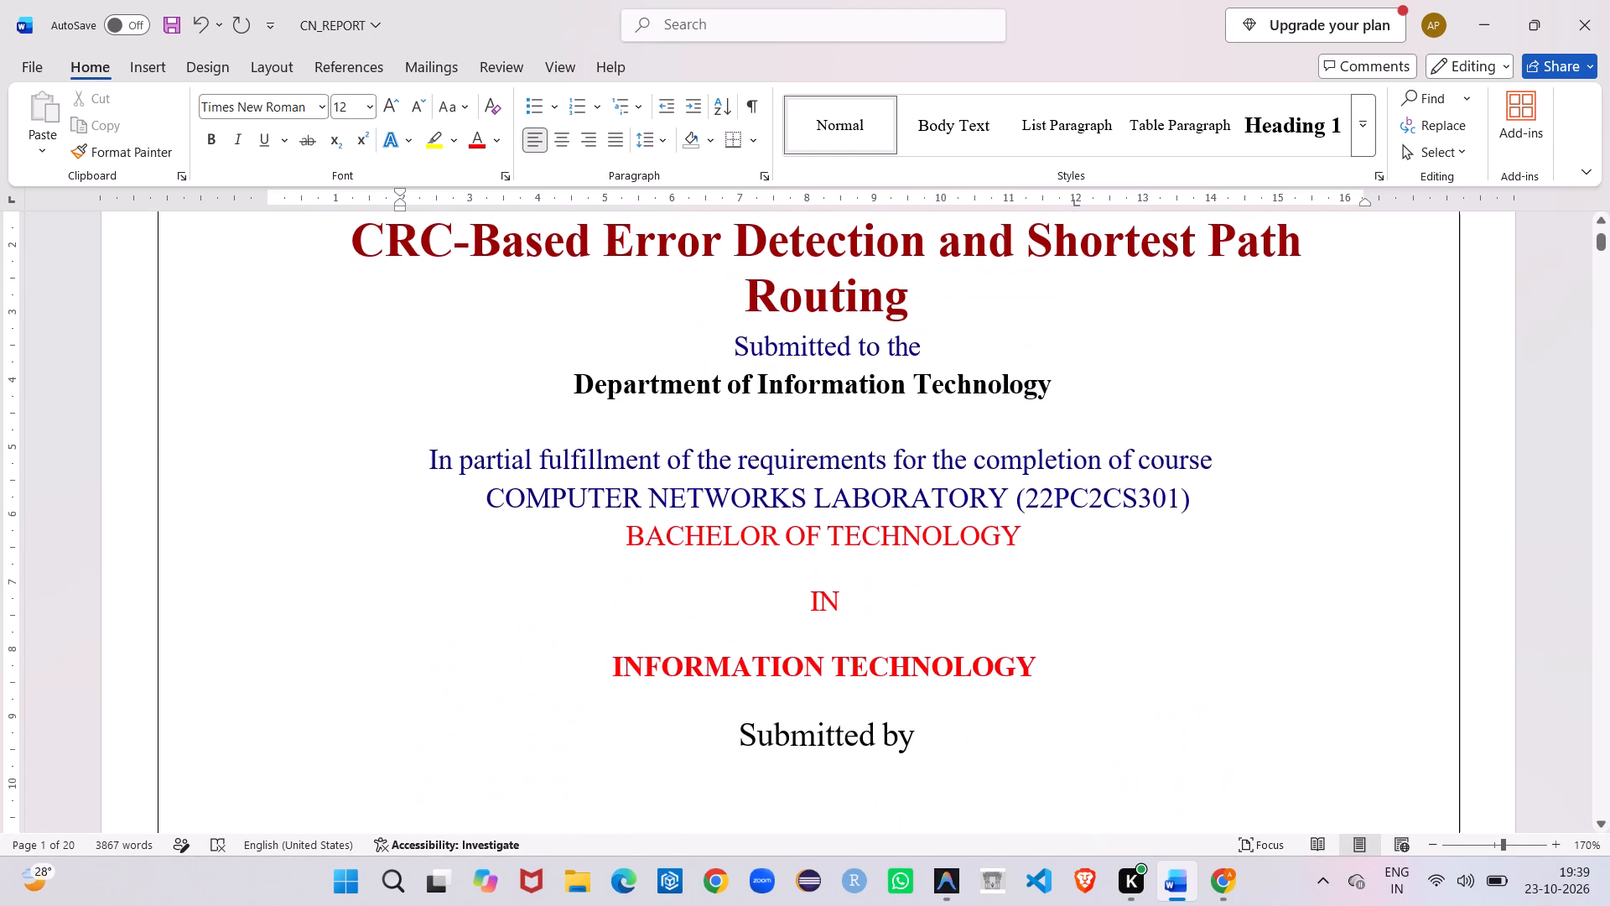
{"action": "scroll", "coordinate": [1026, 444], "scroll_direction": "down", "scroll_amount": 1}
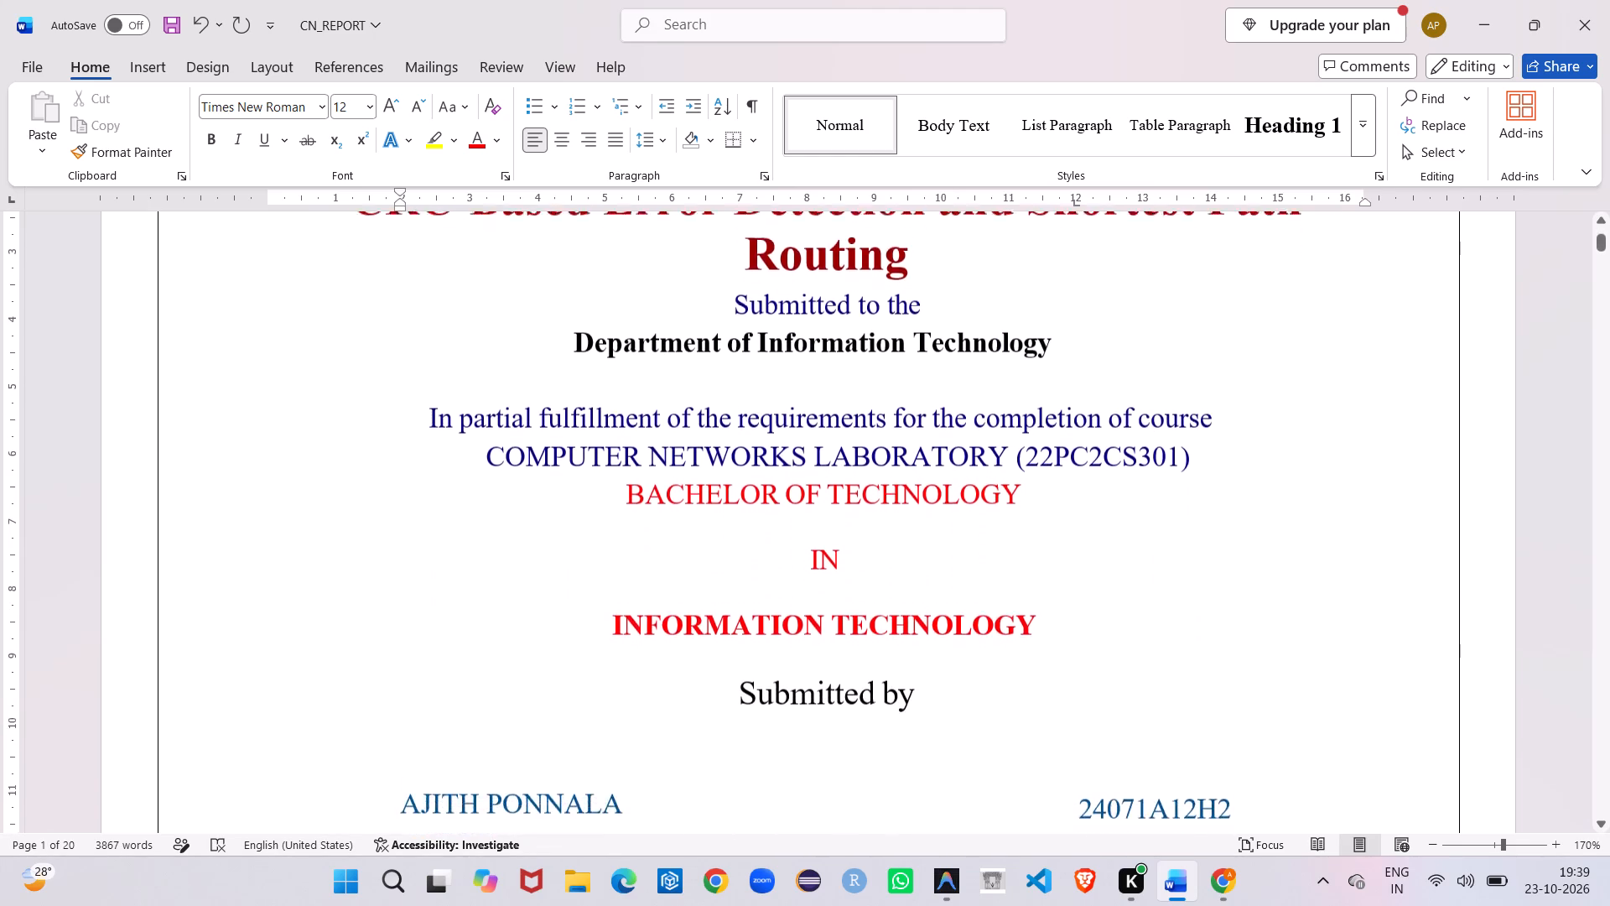
{"action": "scroll", "coordinate": [1026, 444], "scroll_direction": "down", "scroll_amount": 2}
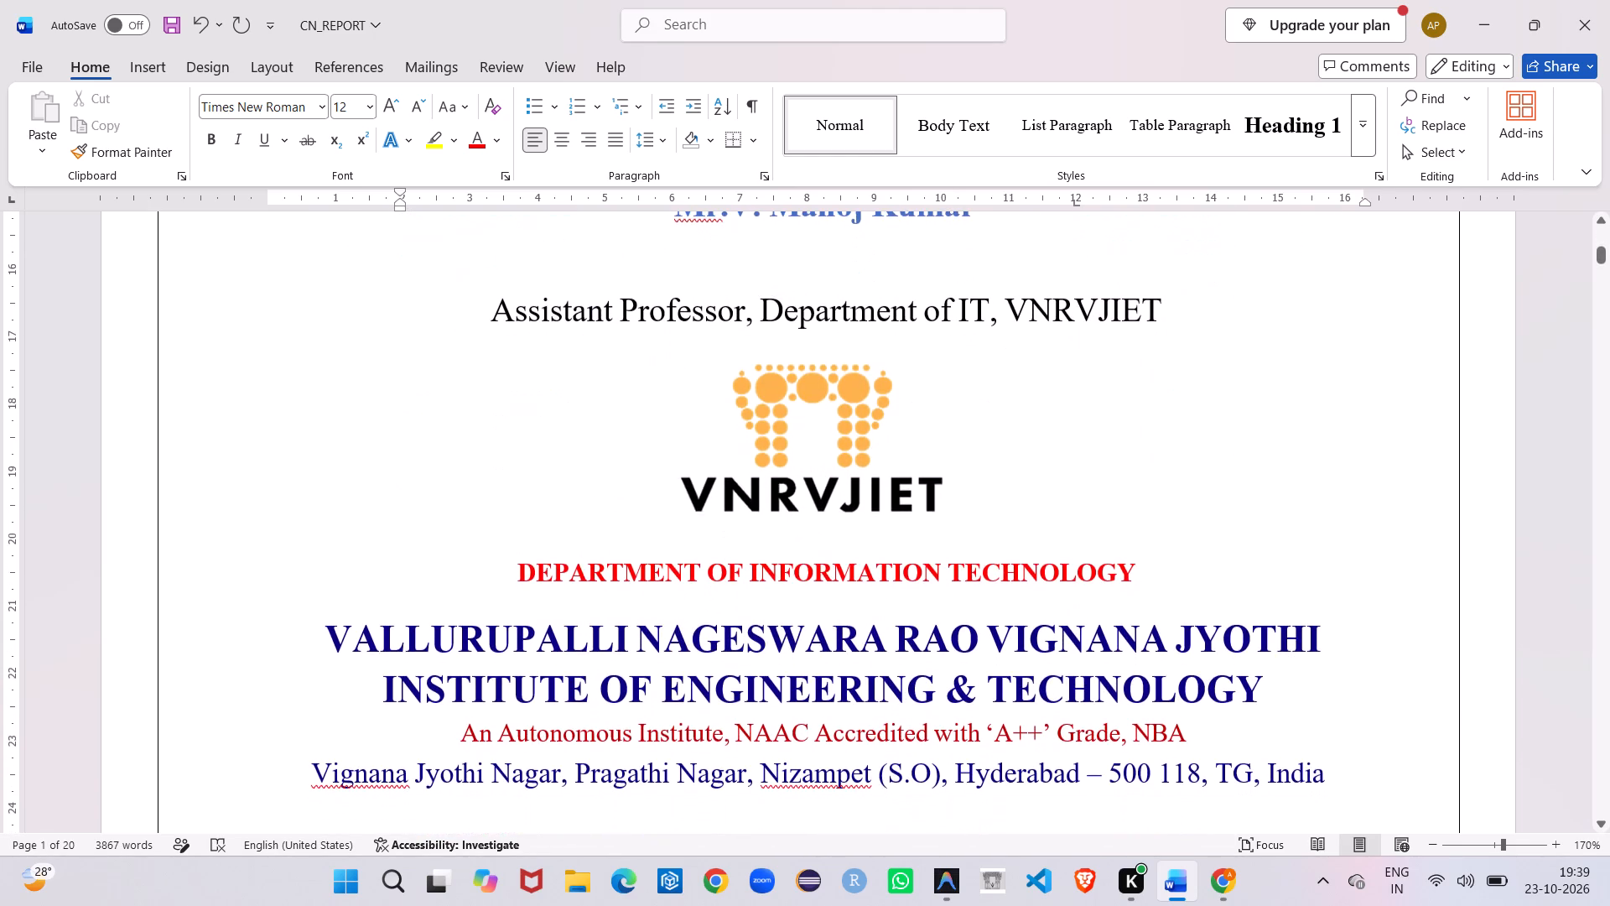
{"action": "scroll", "coordinate": [1026, 444], "scroll_direction": "down", "scroll_amount": 1}
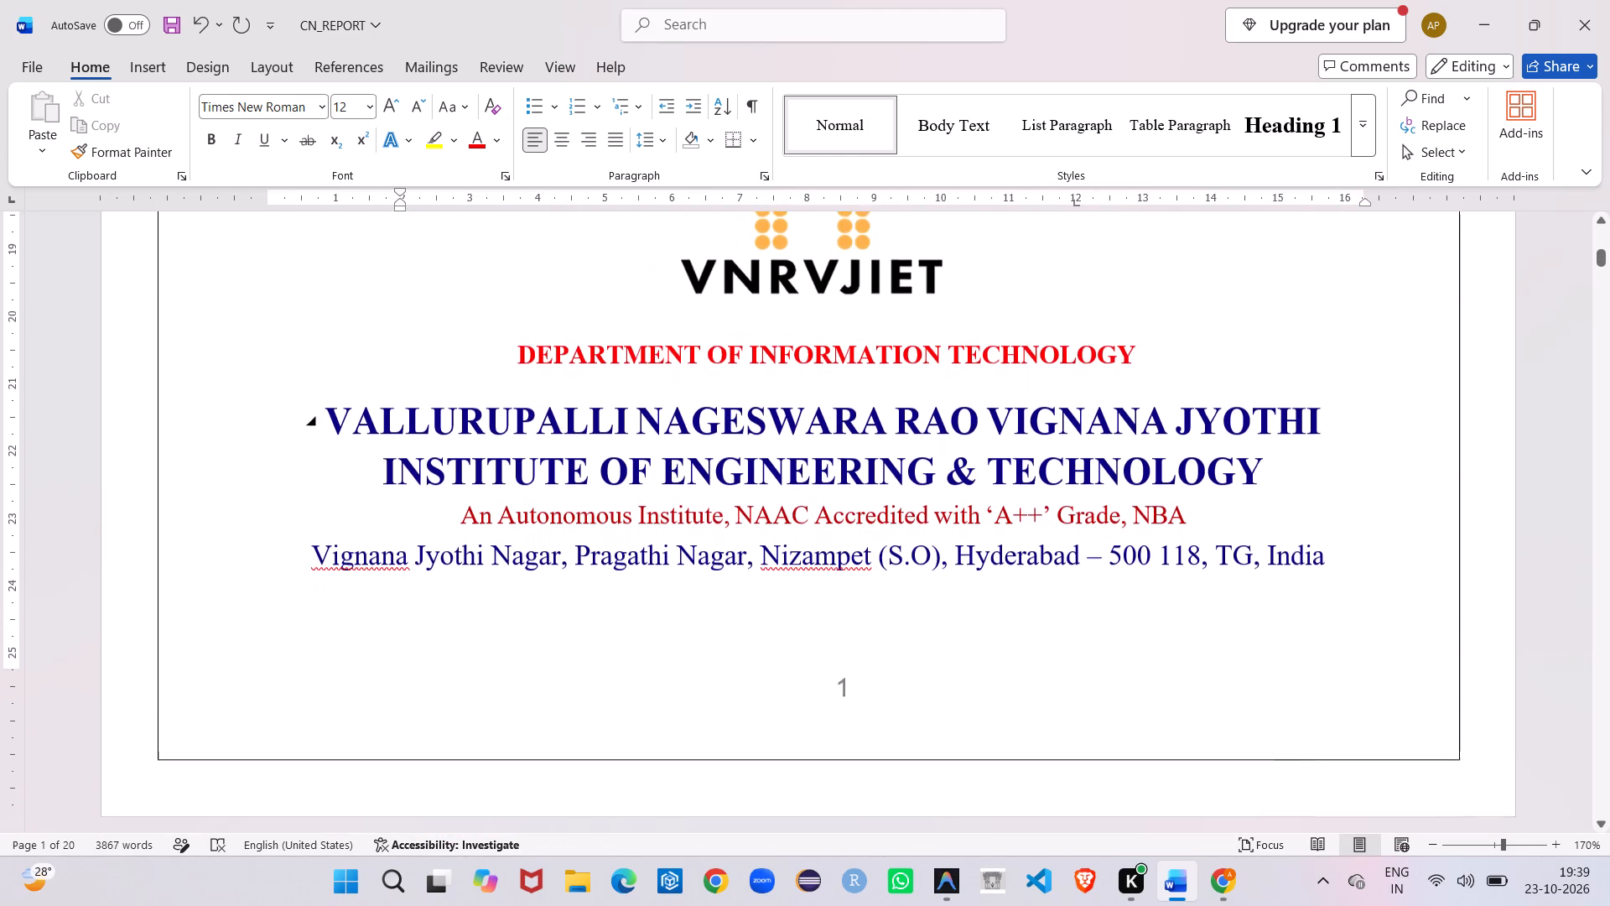
{"action": "scroll", "coordinate": [1026, 444], "scroll_direction": "right", "scroll_amount": 3}
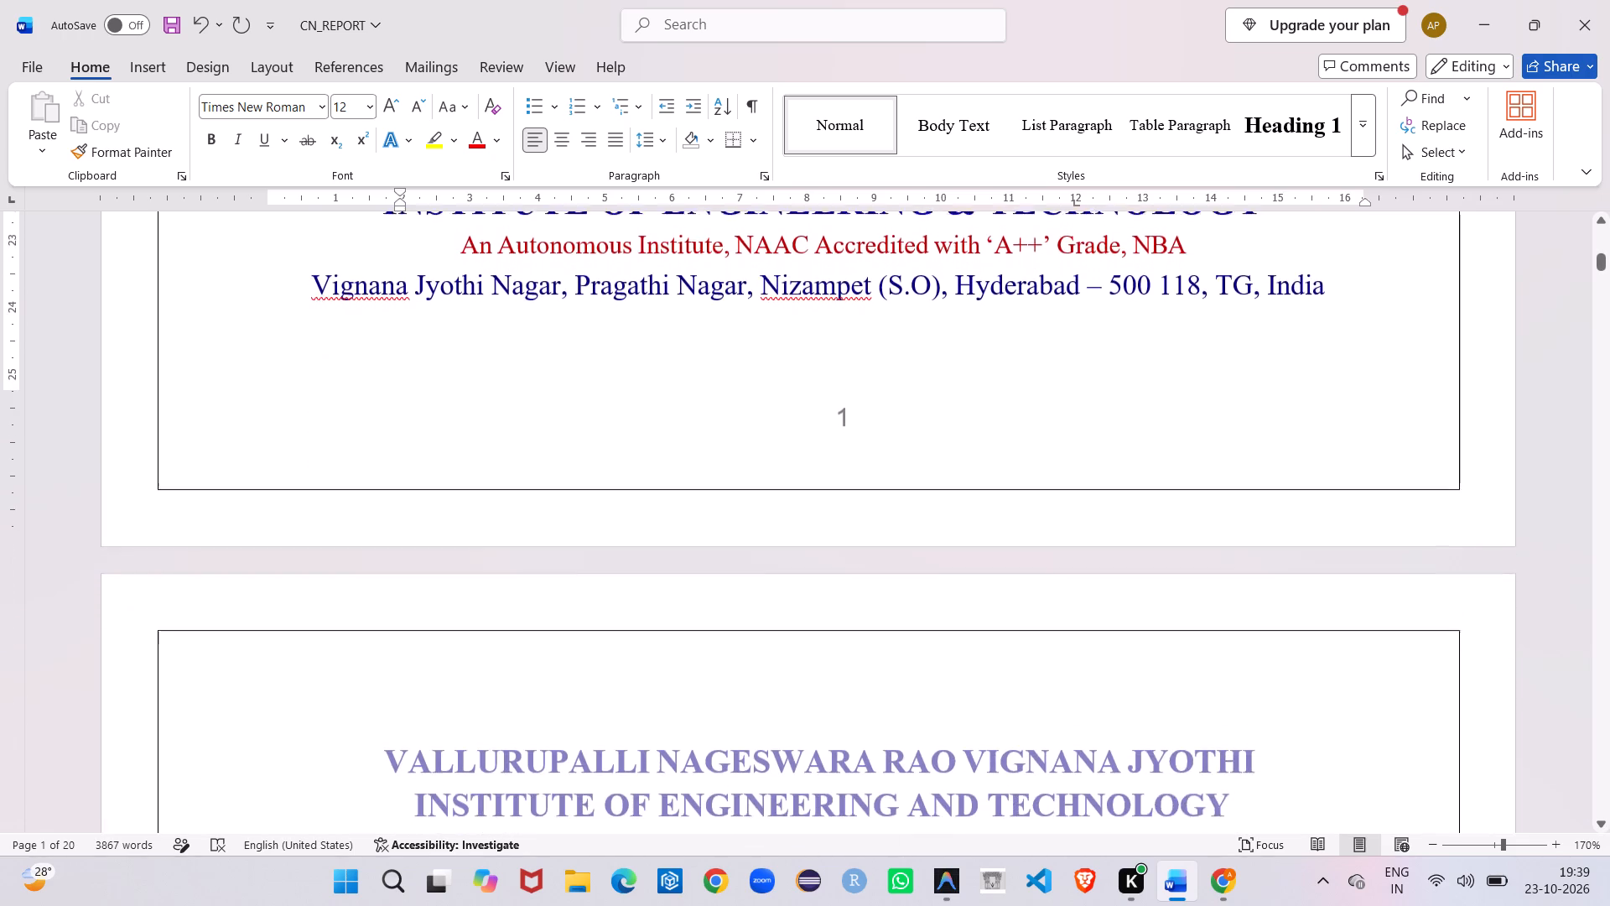
{"action": "scroll", "coordinate": [1026, 444], "scroll_direction": "right", "scroll_amount": 1}
{"action": "scroll", "coordinate": [1026, 444], "scroll_direction": "down", "scroll_amount": 2}
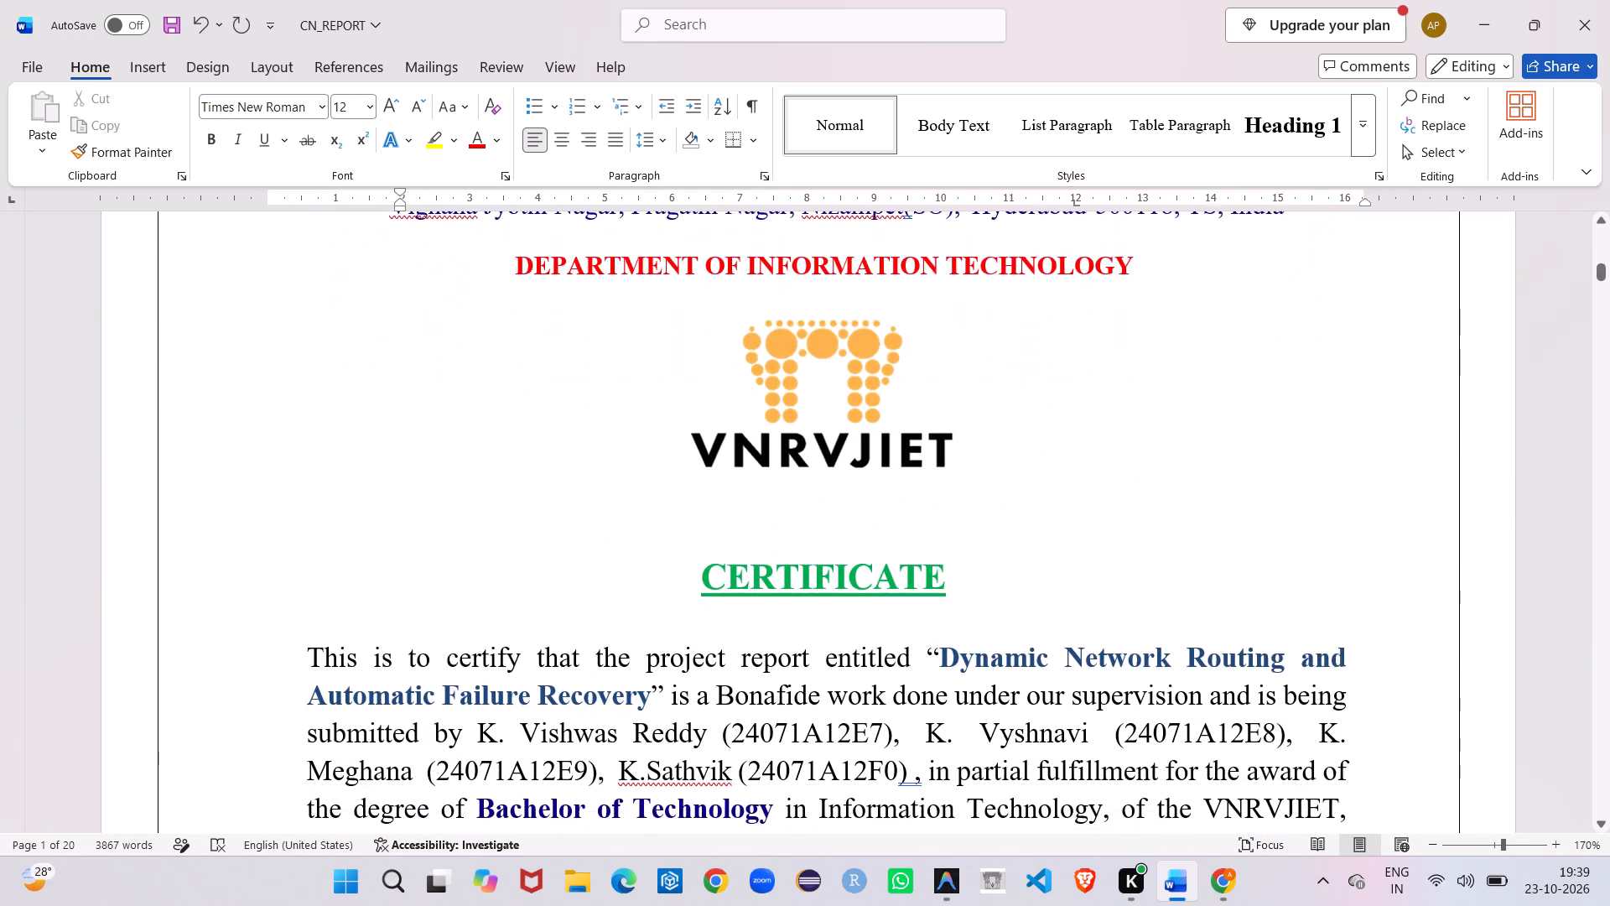
{"action": "scroll", "coordinate": [1026, 444], "scroll_direction": "down", "scroll_amount": 1}
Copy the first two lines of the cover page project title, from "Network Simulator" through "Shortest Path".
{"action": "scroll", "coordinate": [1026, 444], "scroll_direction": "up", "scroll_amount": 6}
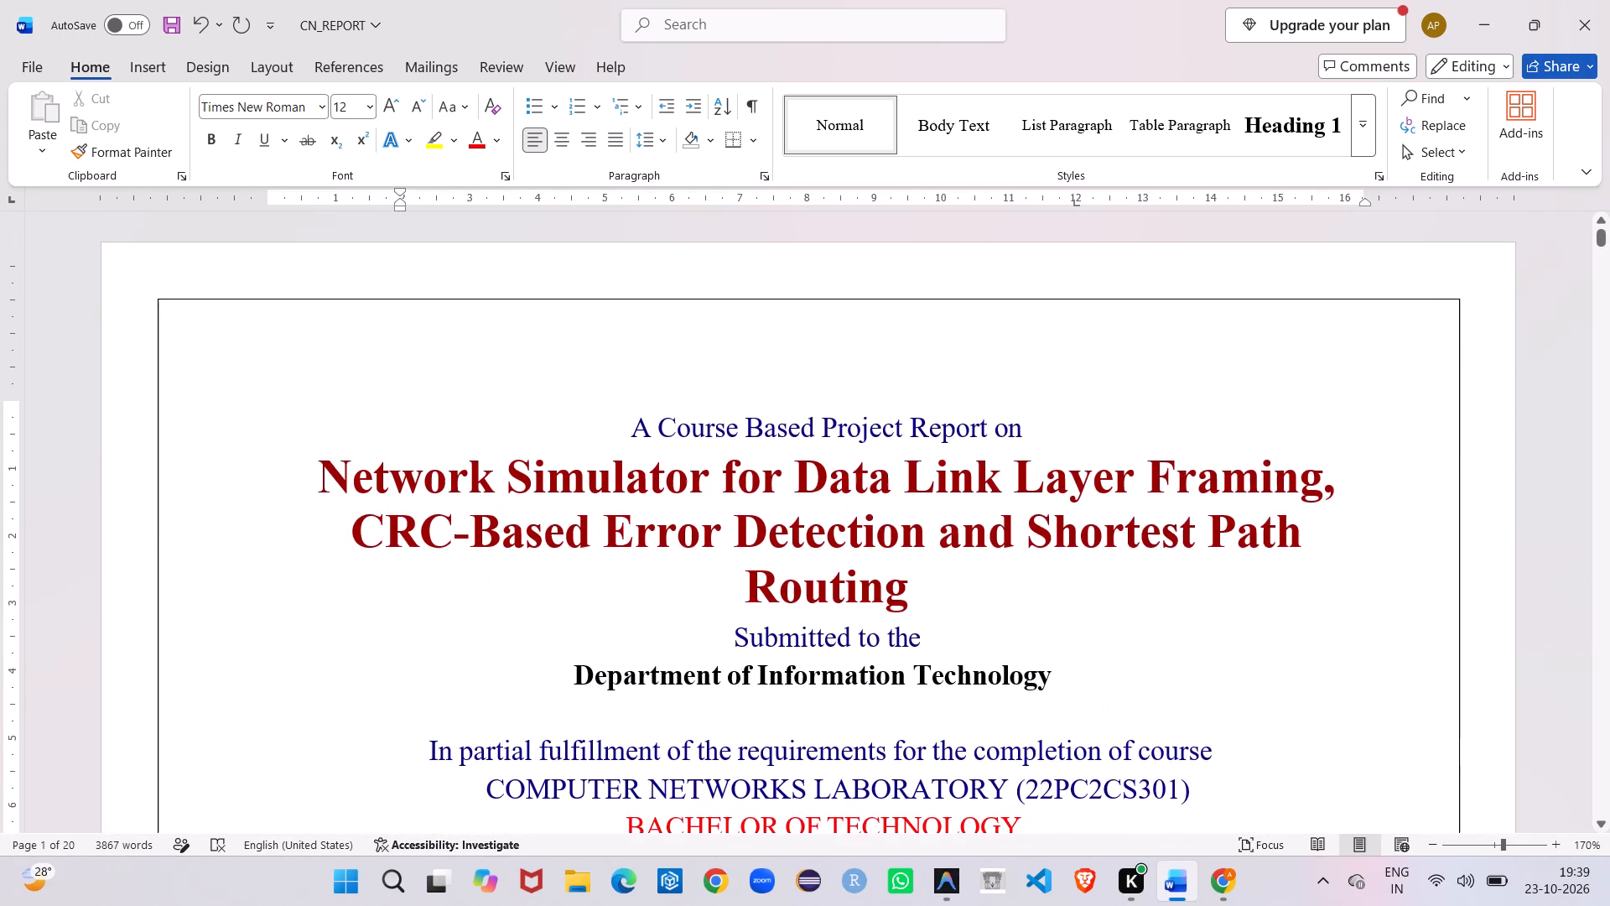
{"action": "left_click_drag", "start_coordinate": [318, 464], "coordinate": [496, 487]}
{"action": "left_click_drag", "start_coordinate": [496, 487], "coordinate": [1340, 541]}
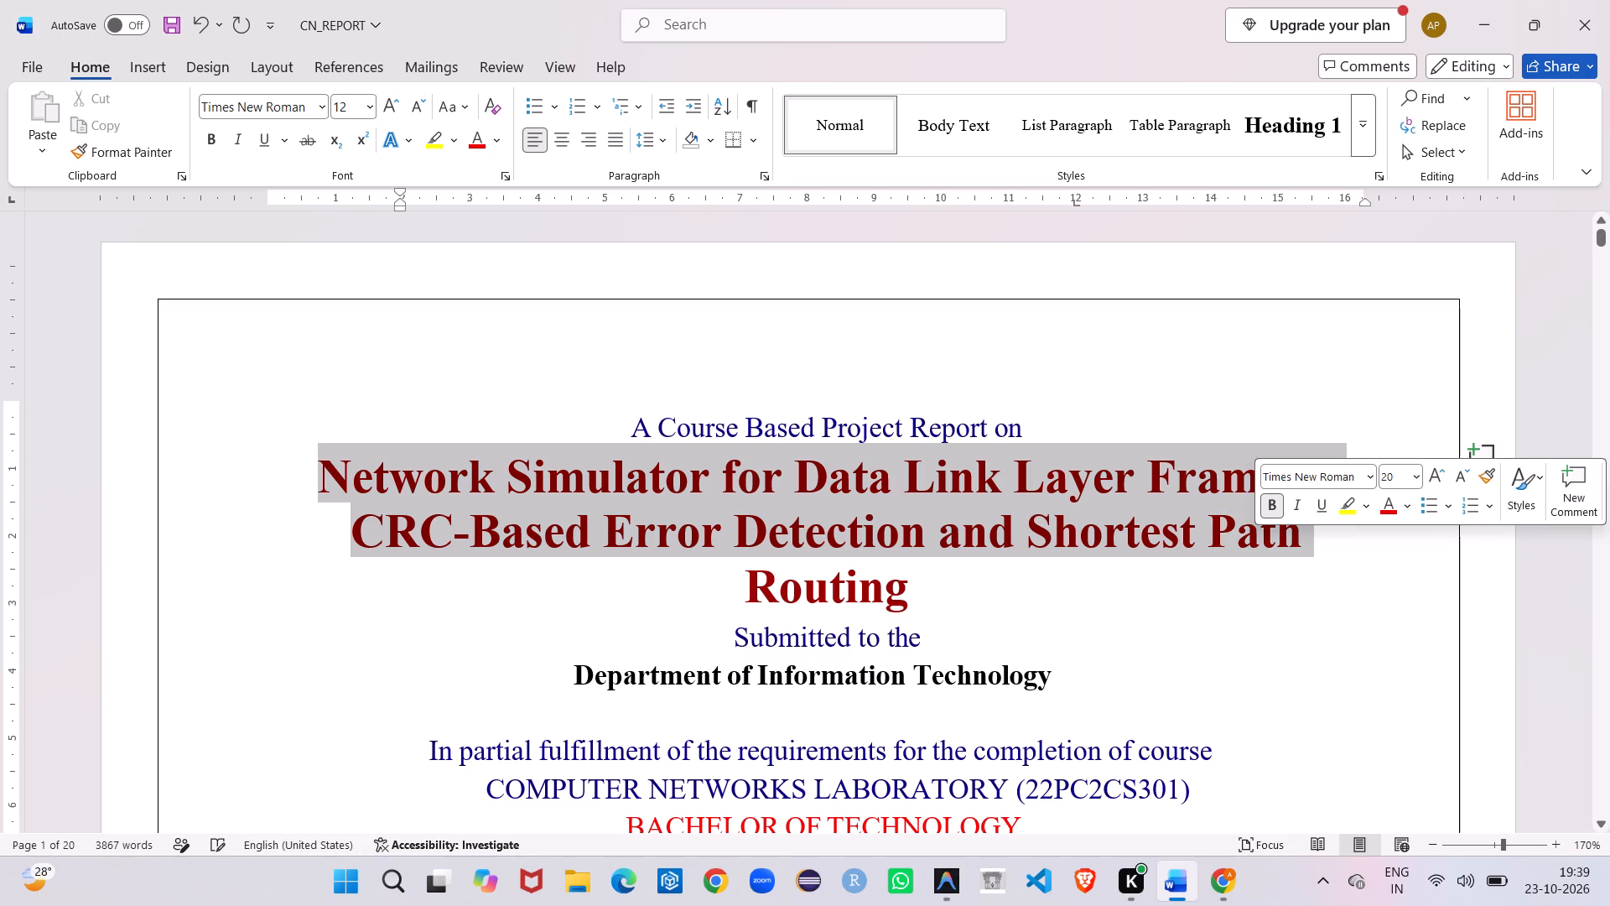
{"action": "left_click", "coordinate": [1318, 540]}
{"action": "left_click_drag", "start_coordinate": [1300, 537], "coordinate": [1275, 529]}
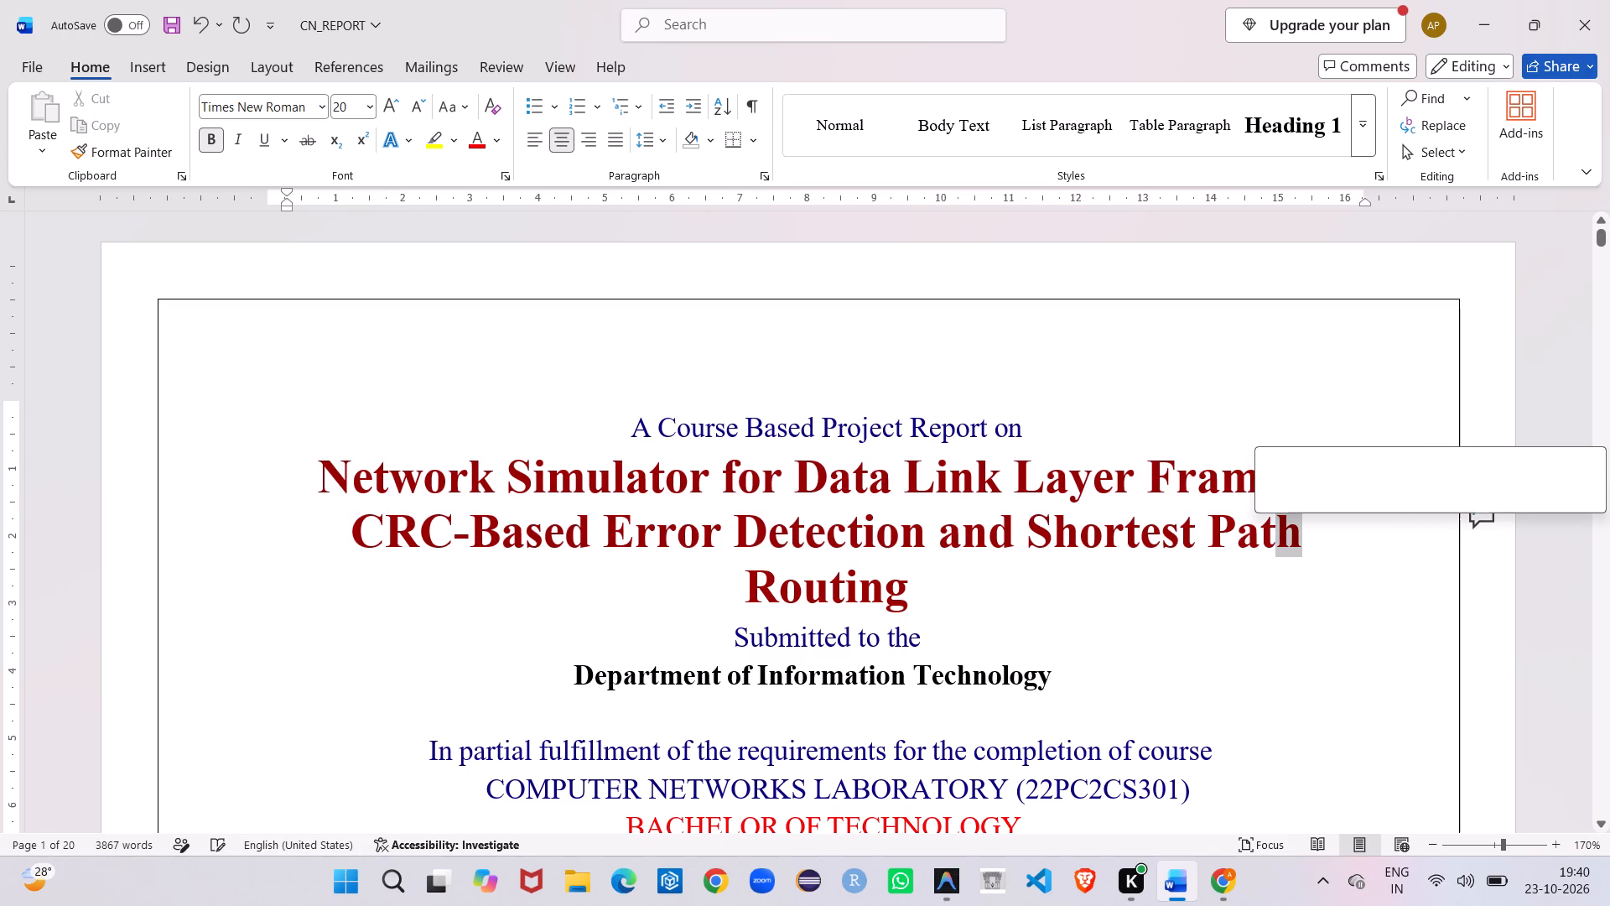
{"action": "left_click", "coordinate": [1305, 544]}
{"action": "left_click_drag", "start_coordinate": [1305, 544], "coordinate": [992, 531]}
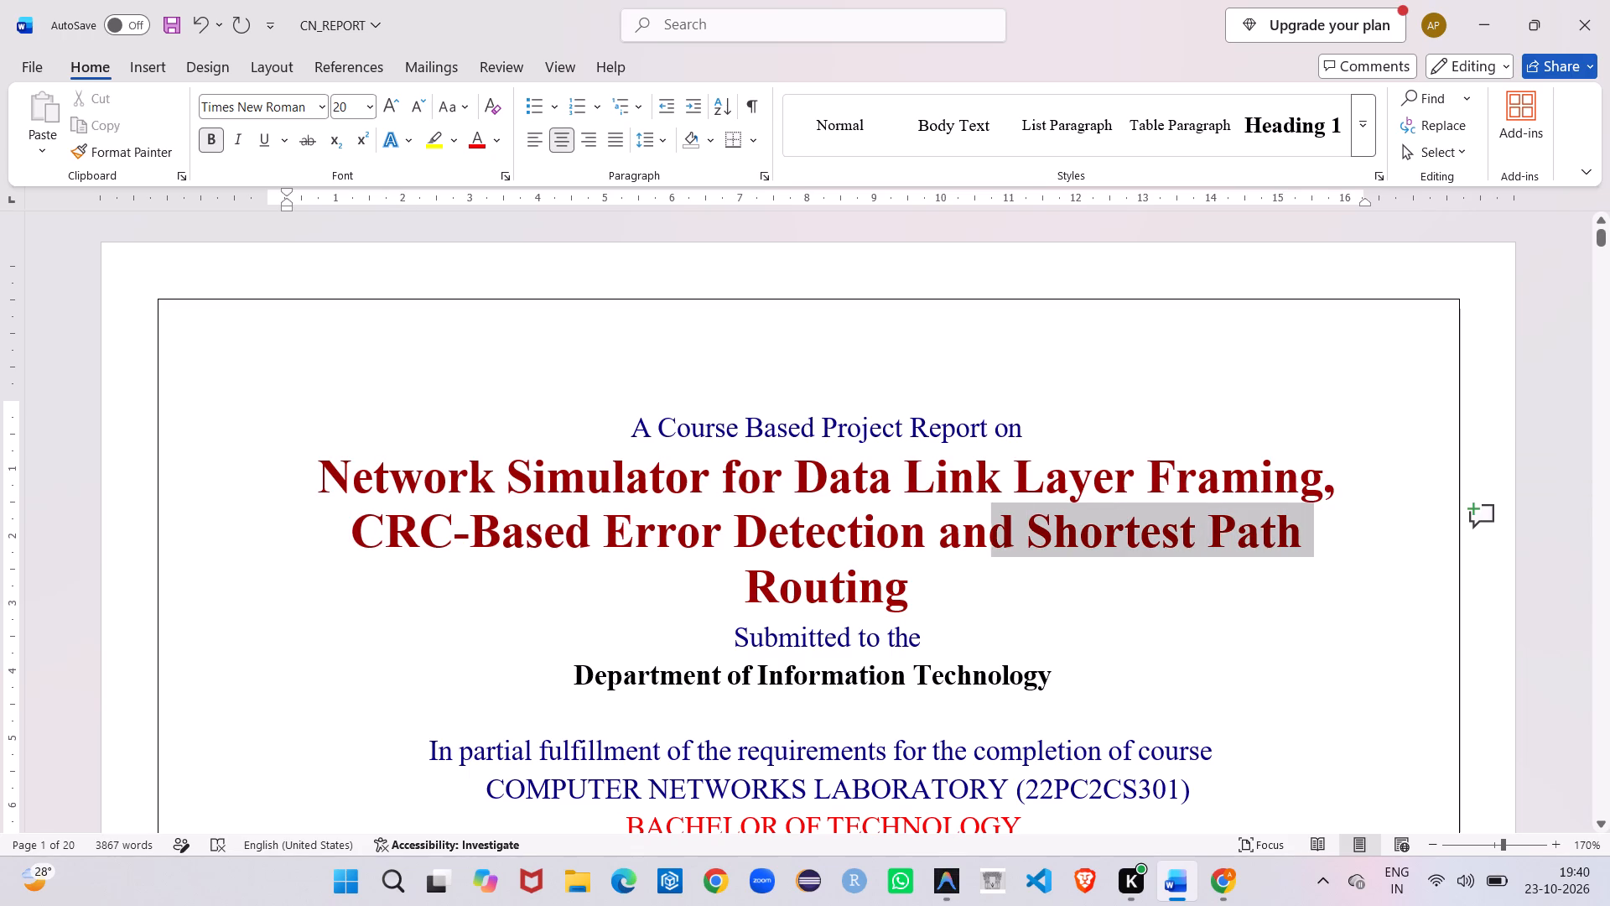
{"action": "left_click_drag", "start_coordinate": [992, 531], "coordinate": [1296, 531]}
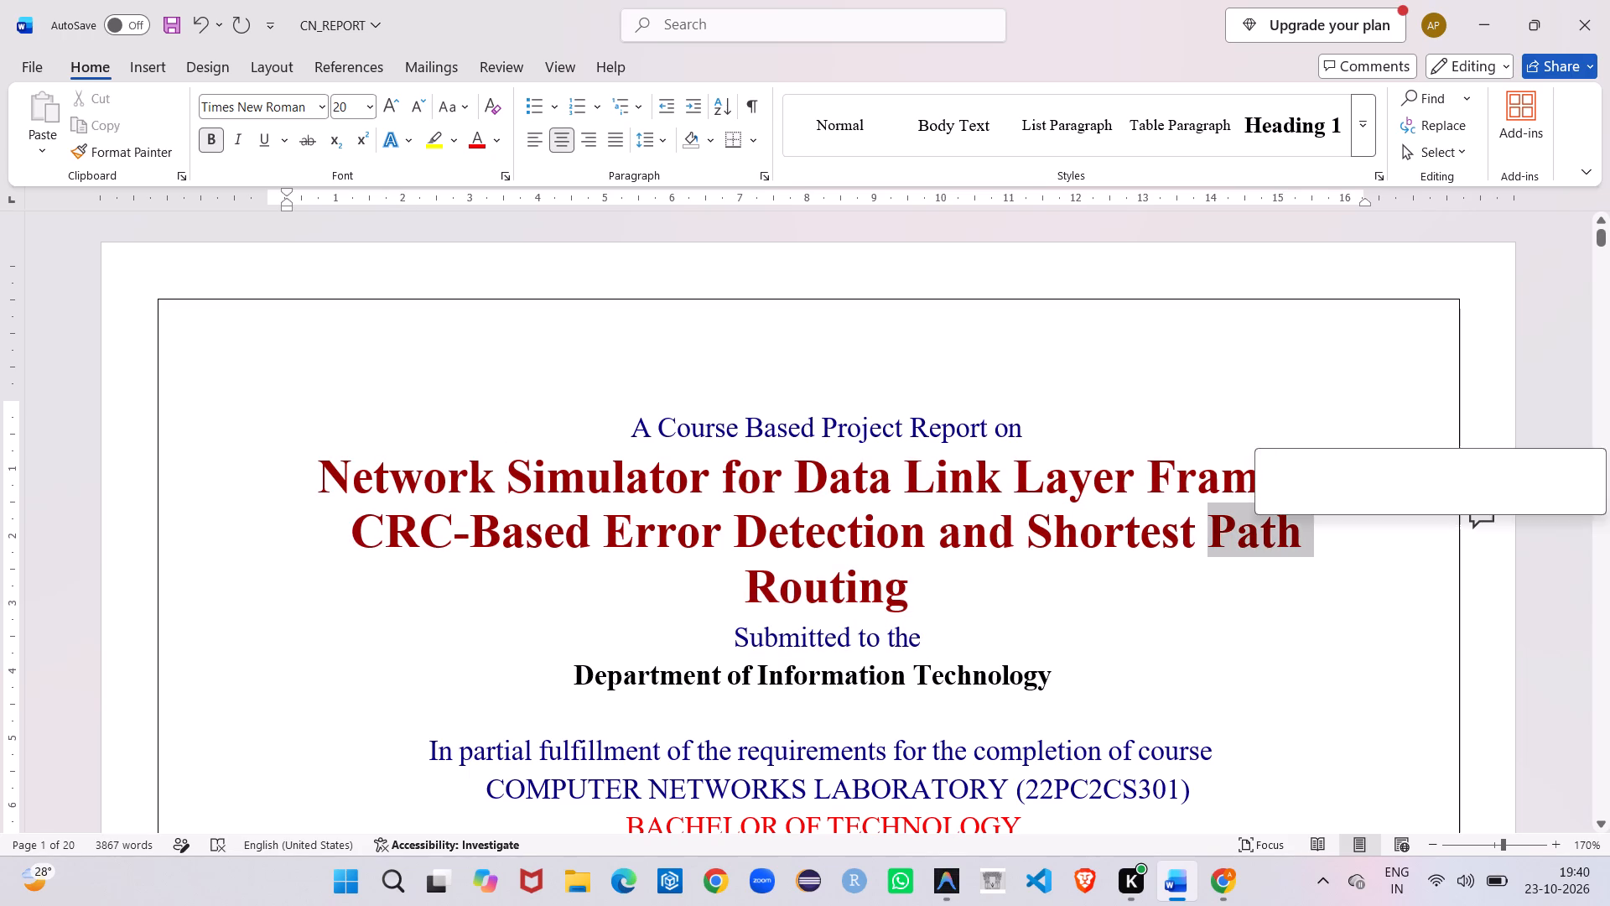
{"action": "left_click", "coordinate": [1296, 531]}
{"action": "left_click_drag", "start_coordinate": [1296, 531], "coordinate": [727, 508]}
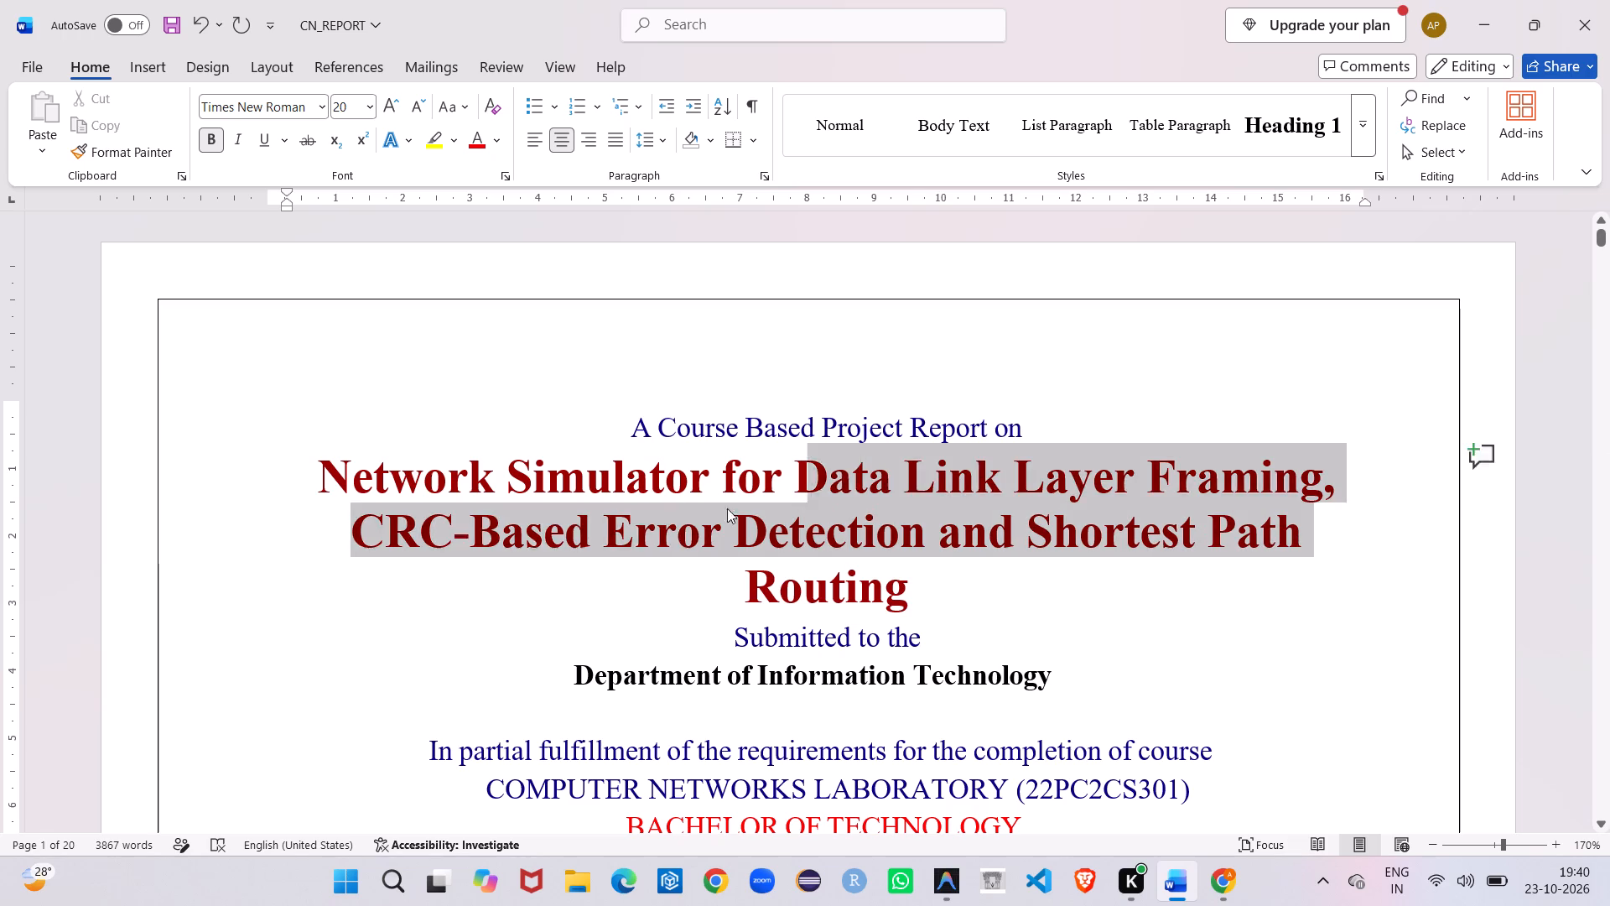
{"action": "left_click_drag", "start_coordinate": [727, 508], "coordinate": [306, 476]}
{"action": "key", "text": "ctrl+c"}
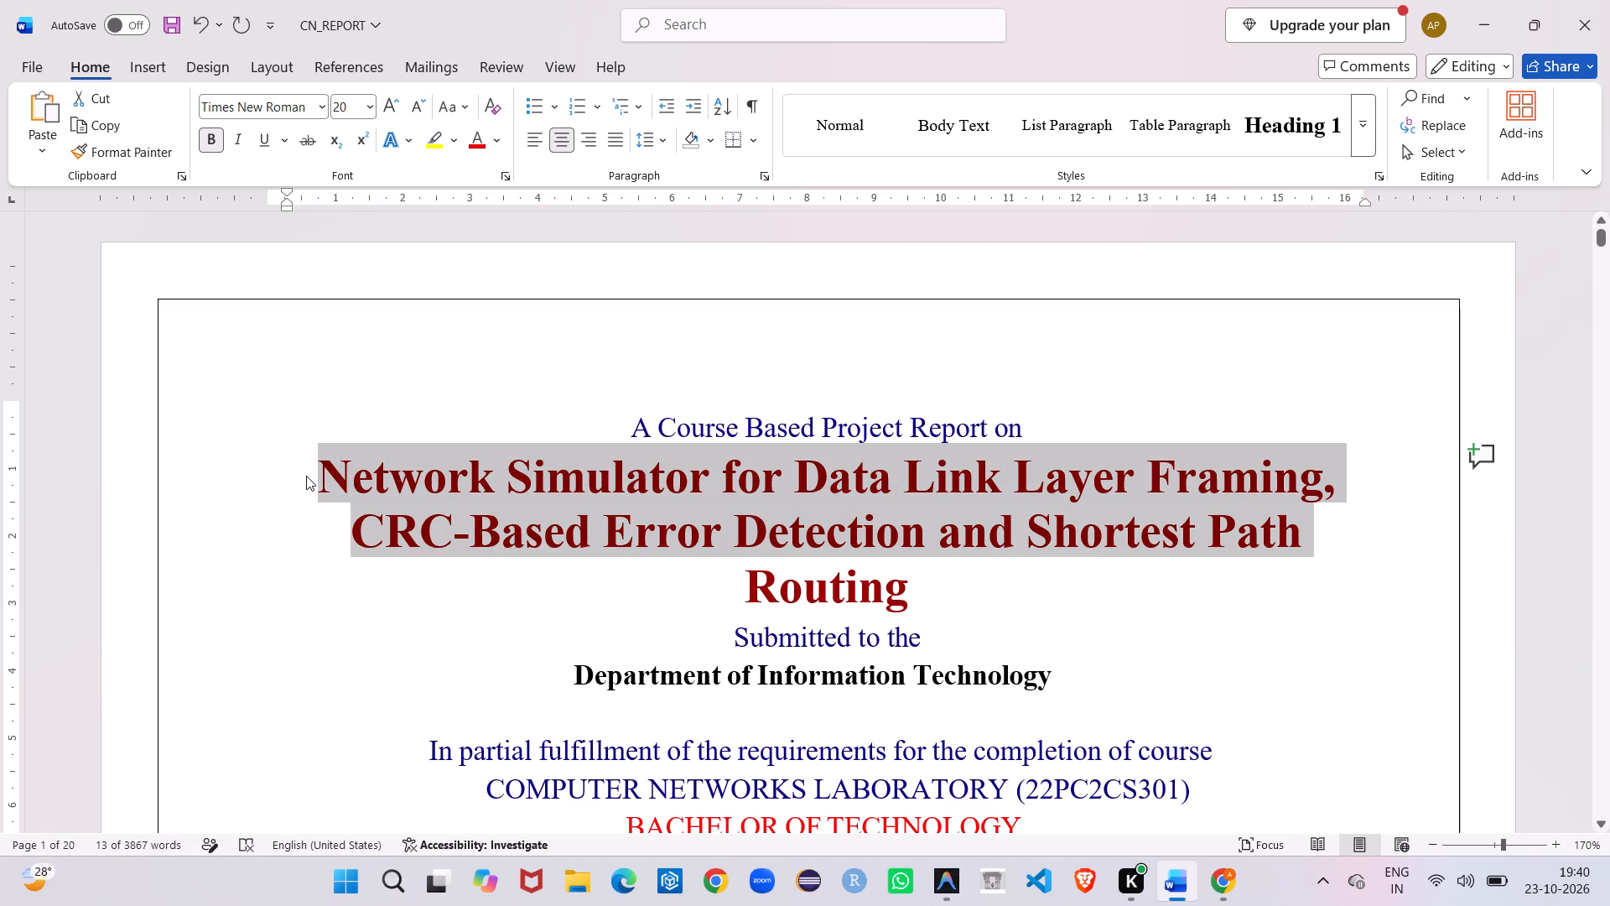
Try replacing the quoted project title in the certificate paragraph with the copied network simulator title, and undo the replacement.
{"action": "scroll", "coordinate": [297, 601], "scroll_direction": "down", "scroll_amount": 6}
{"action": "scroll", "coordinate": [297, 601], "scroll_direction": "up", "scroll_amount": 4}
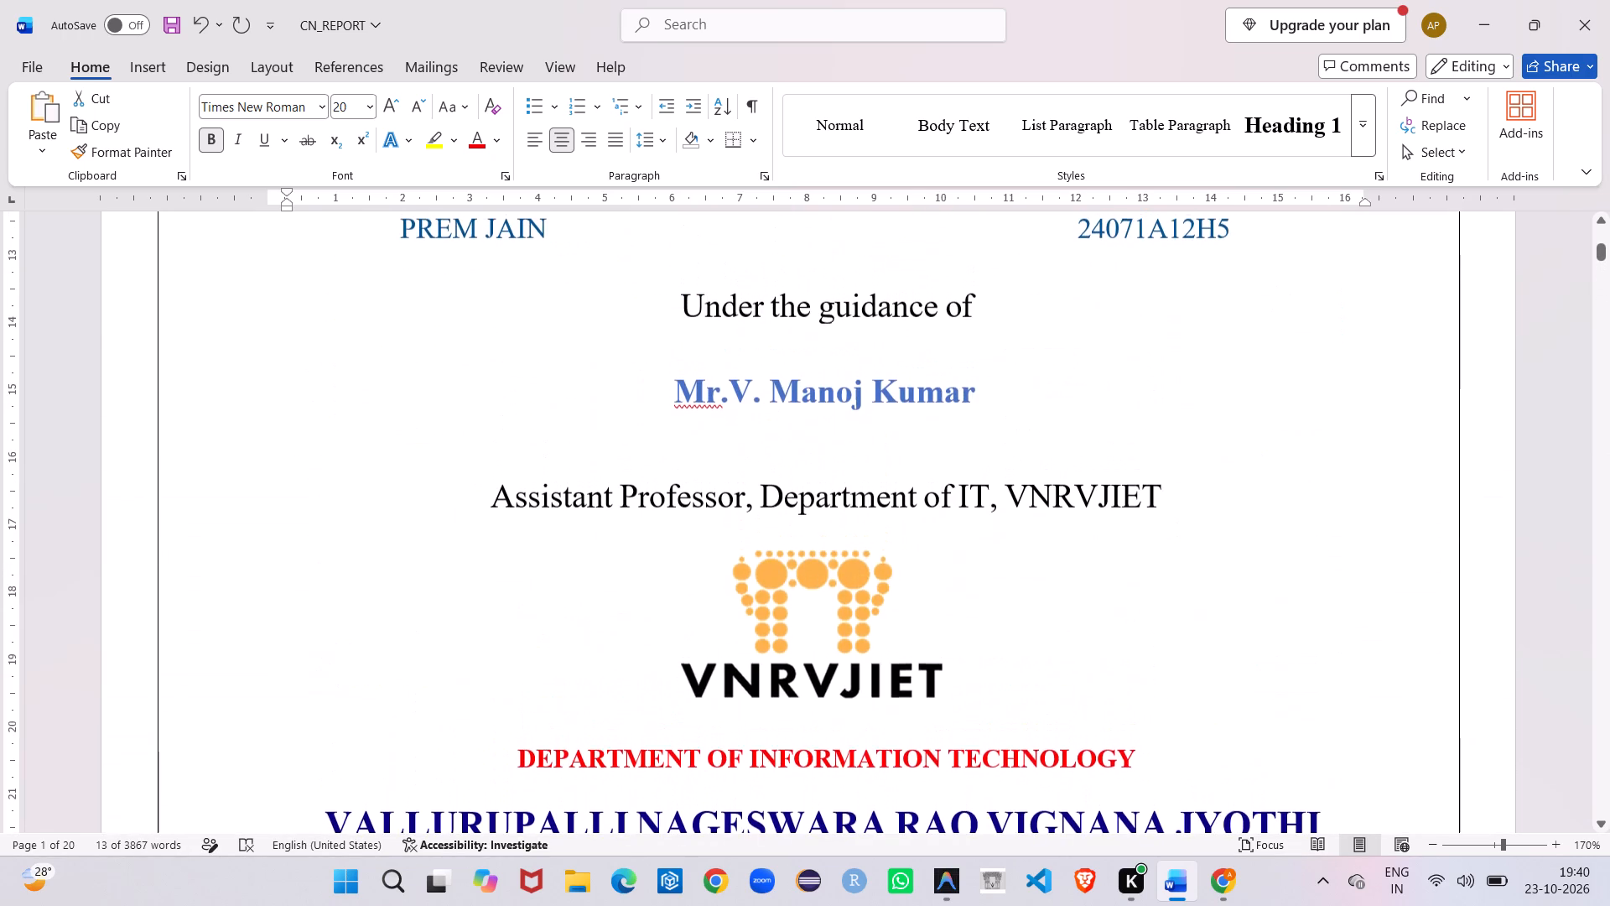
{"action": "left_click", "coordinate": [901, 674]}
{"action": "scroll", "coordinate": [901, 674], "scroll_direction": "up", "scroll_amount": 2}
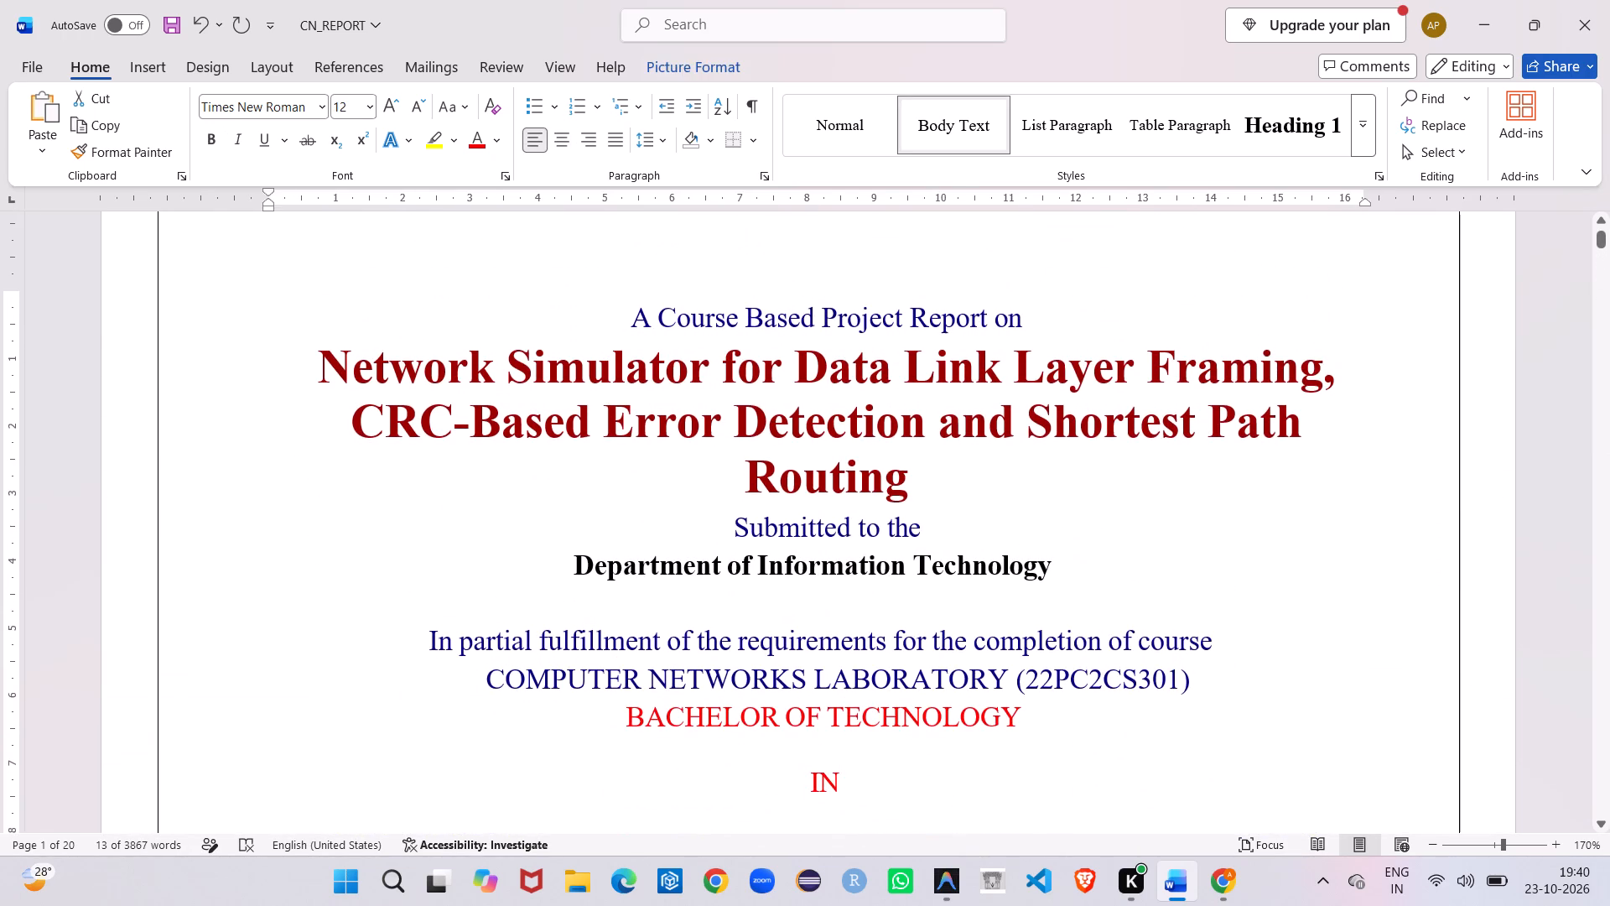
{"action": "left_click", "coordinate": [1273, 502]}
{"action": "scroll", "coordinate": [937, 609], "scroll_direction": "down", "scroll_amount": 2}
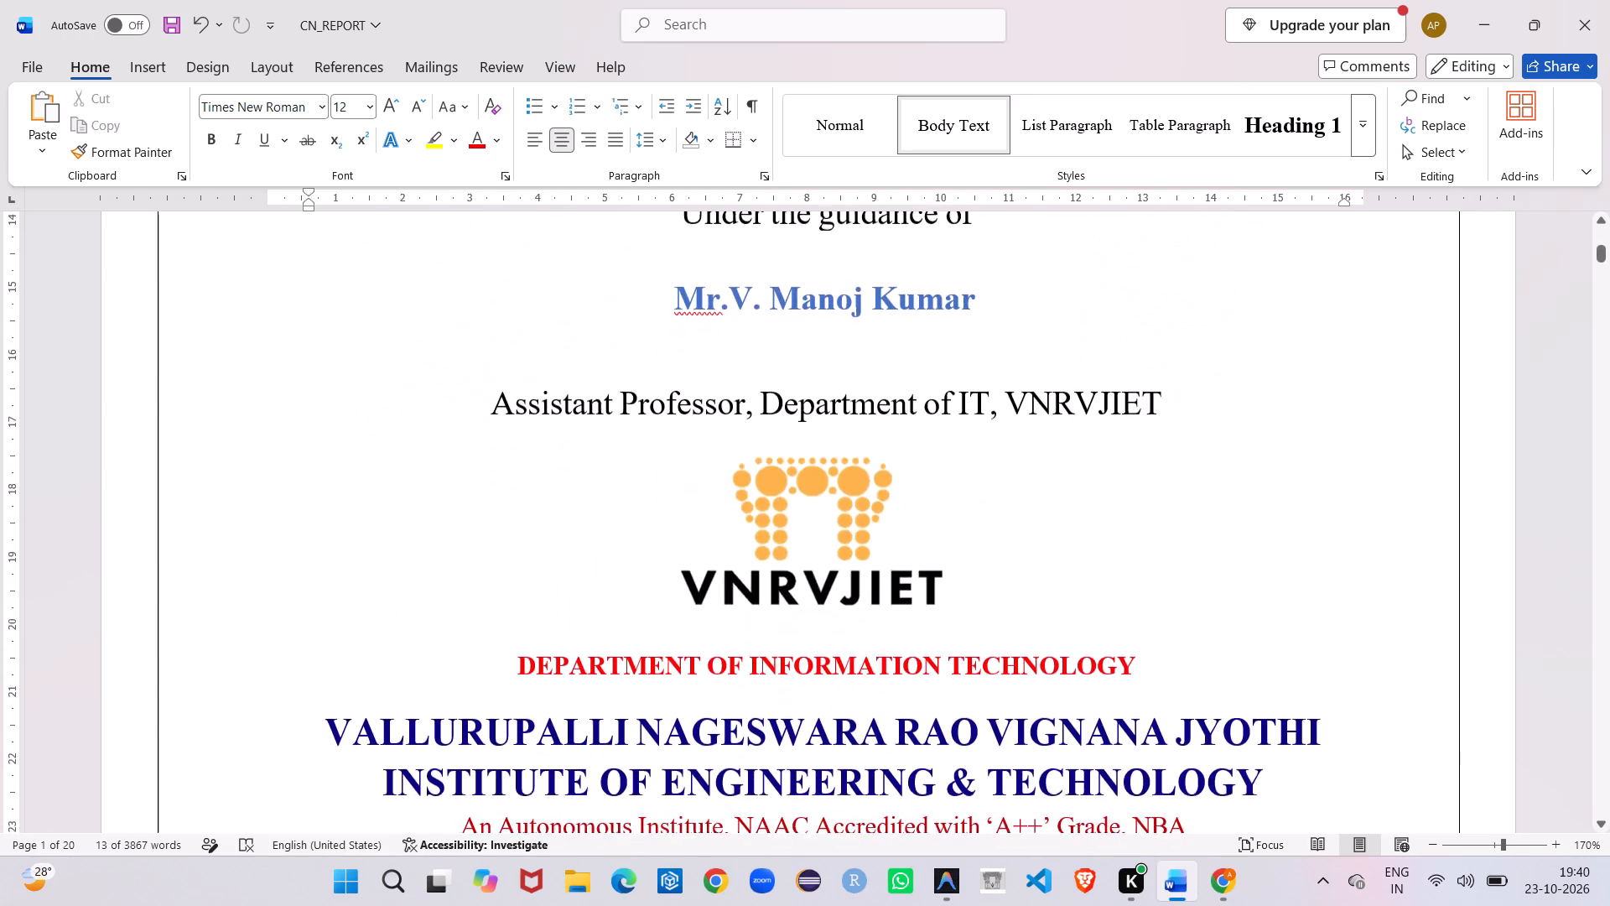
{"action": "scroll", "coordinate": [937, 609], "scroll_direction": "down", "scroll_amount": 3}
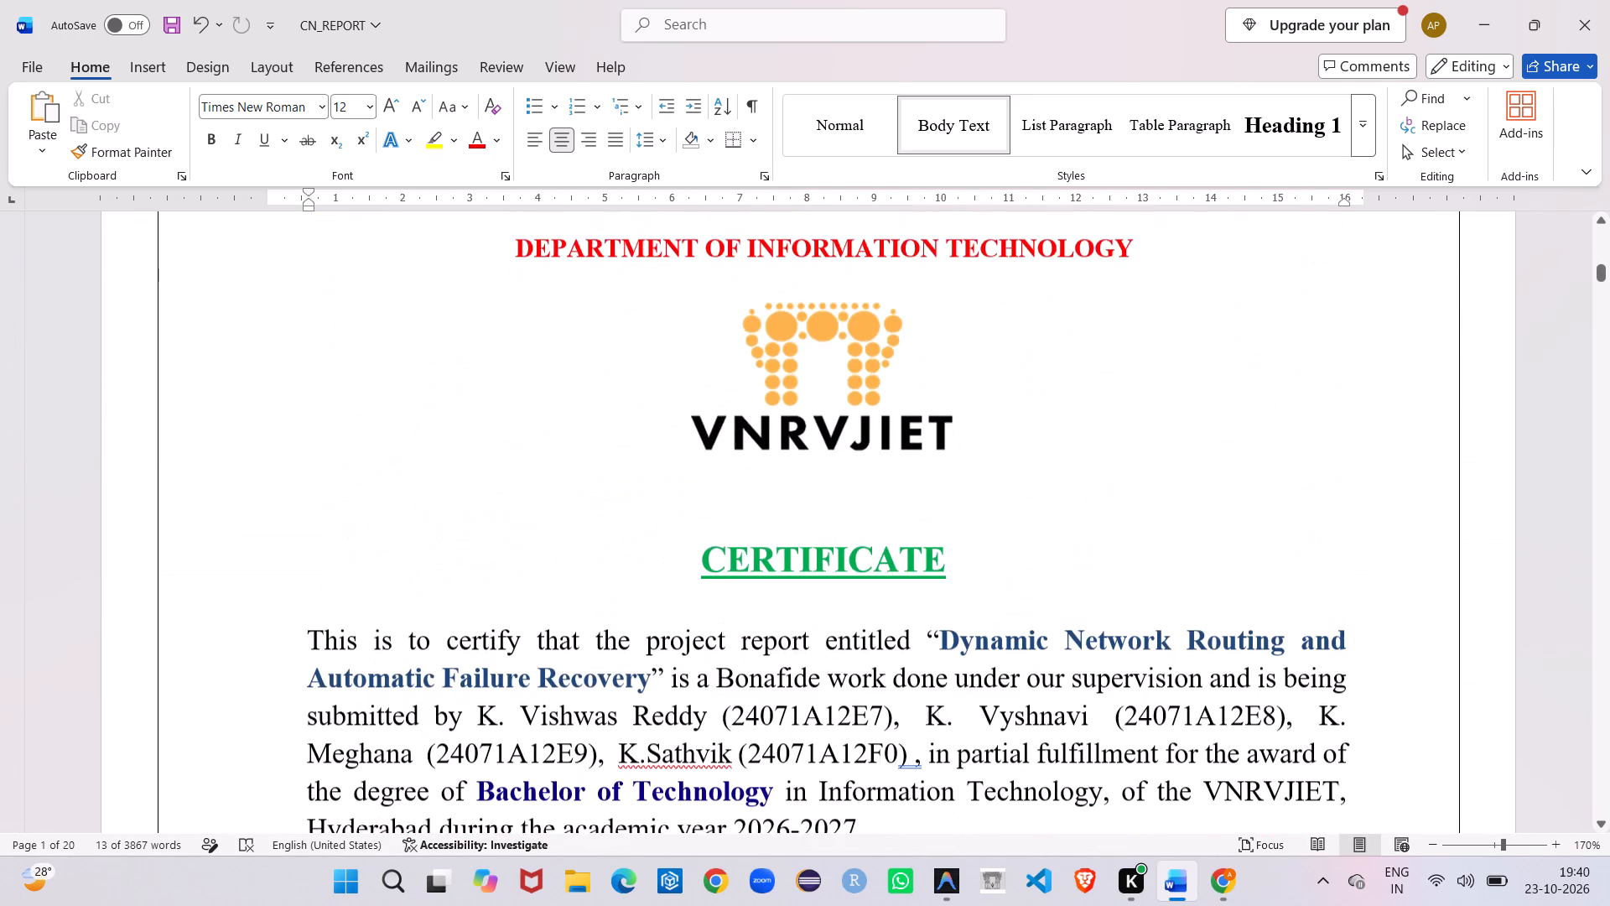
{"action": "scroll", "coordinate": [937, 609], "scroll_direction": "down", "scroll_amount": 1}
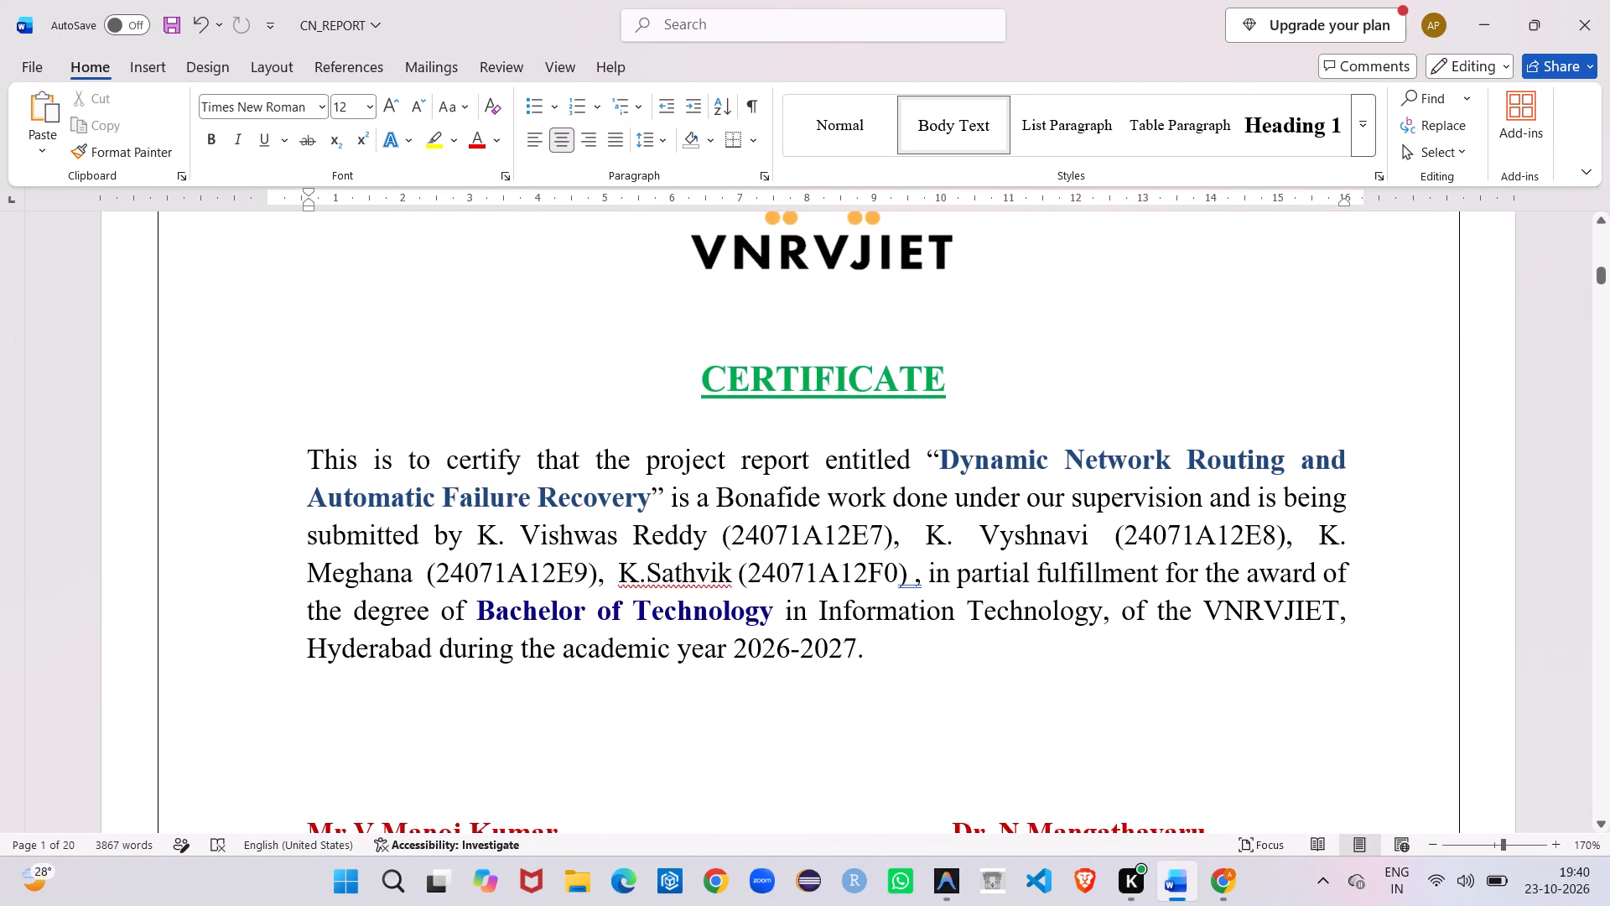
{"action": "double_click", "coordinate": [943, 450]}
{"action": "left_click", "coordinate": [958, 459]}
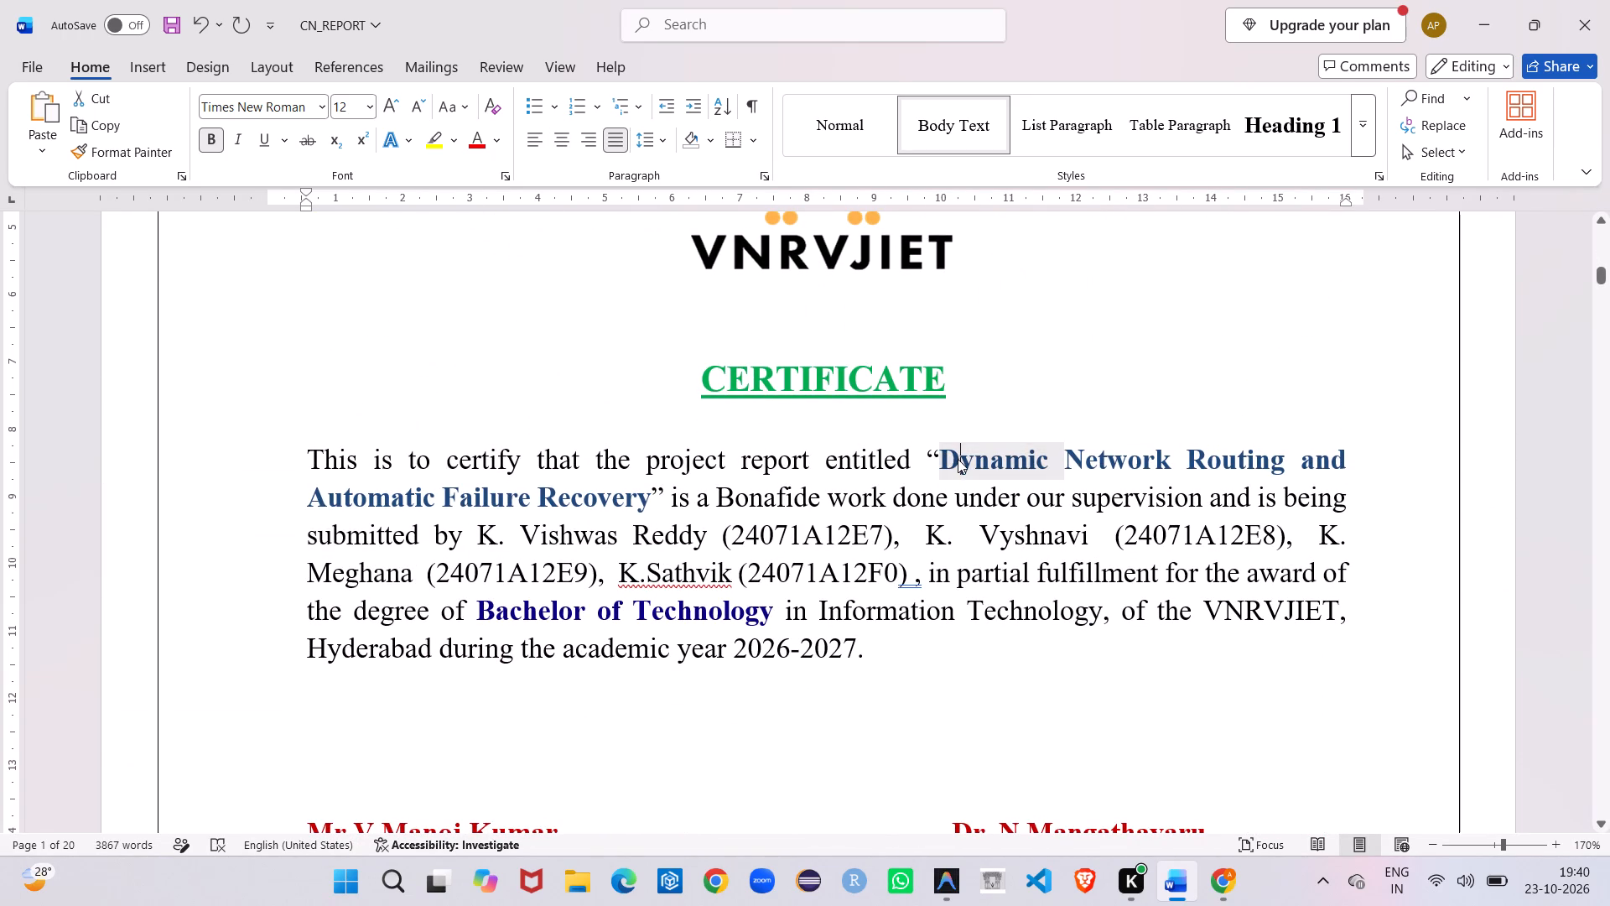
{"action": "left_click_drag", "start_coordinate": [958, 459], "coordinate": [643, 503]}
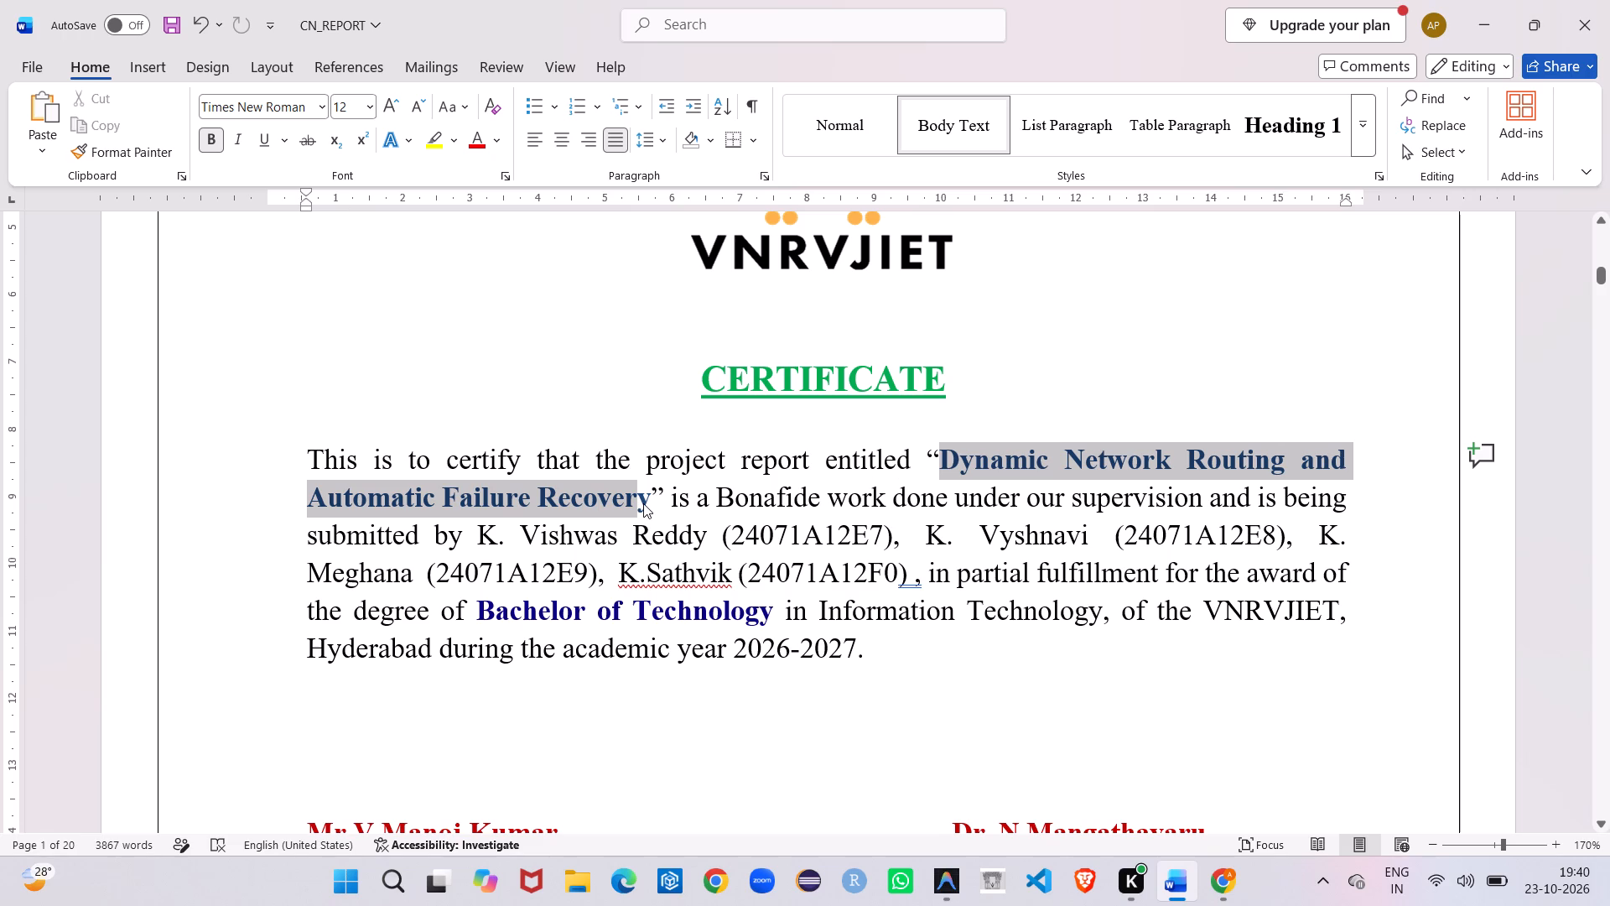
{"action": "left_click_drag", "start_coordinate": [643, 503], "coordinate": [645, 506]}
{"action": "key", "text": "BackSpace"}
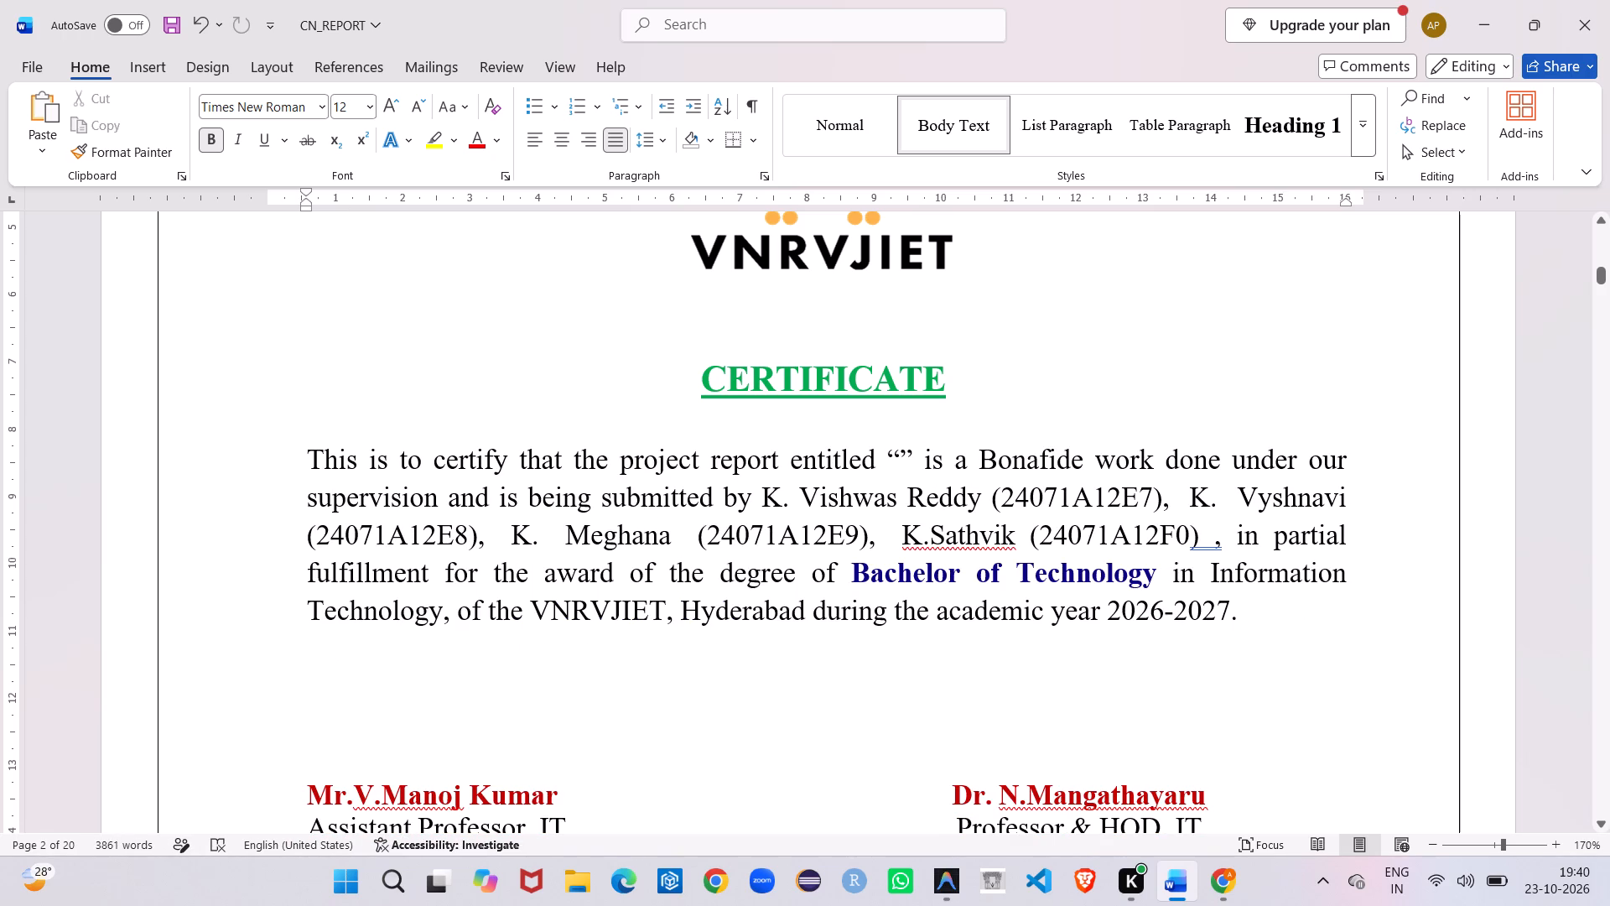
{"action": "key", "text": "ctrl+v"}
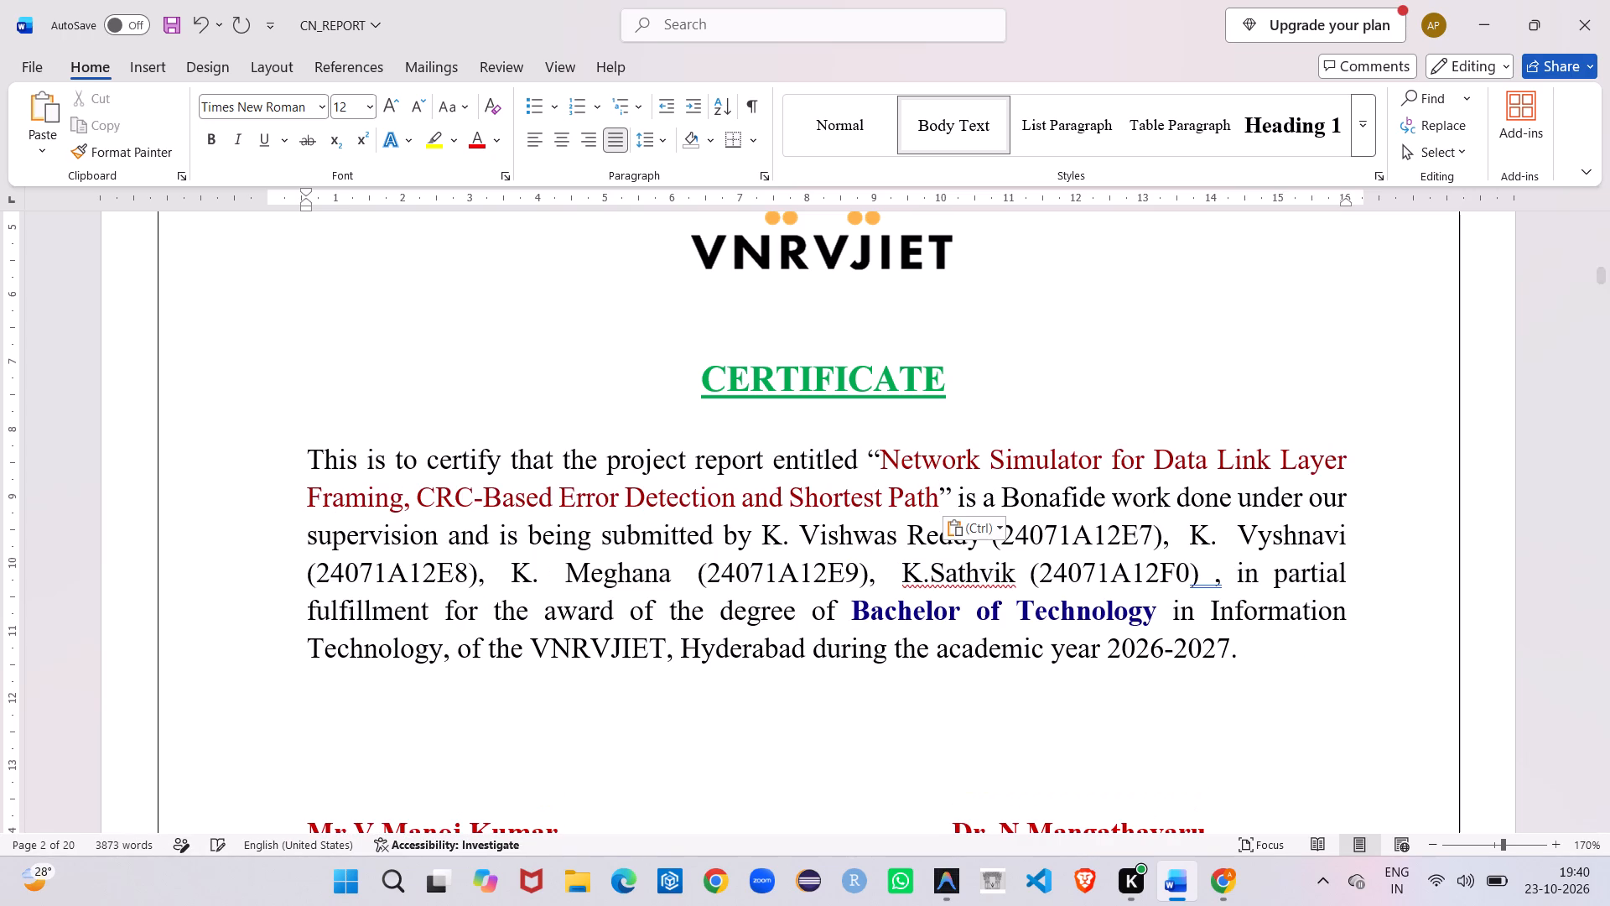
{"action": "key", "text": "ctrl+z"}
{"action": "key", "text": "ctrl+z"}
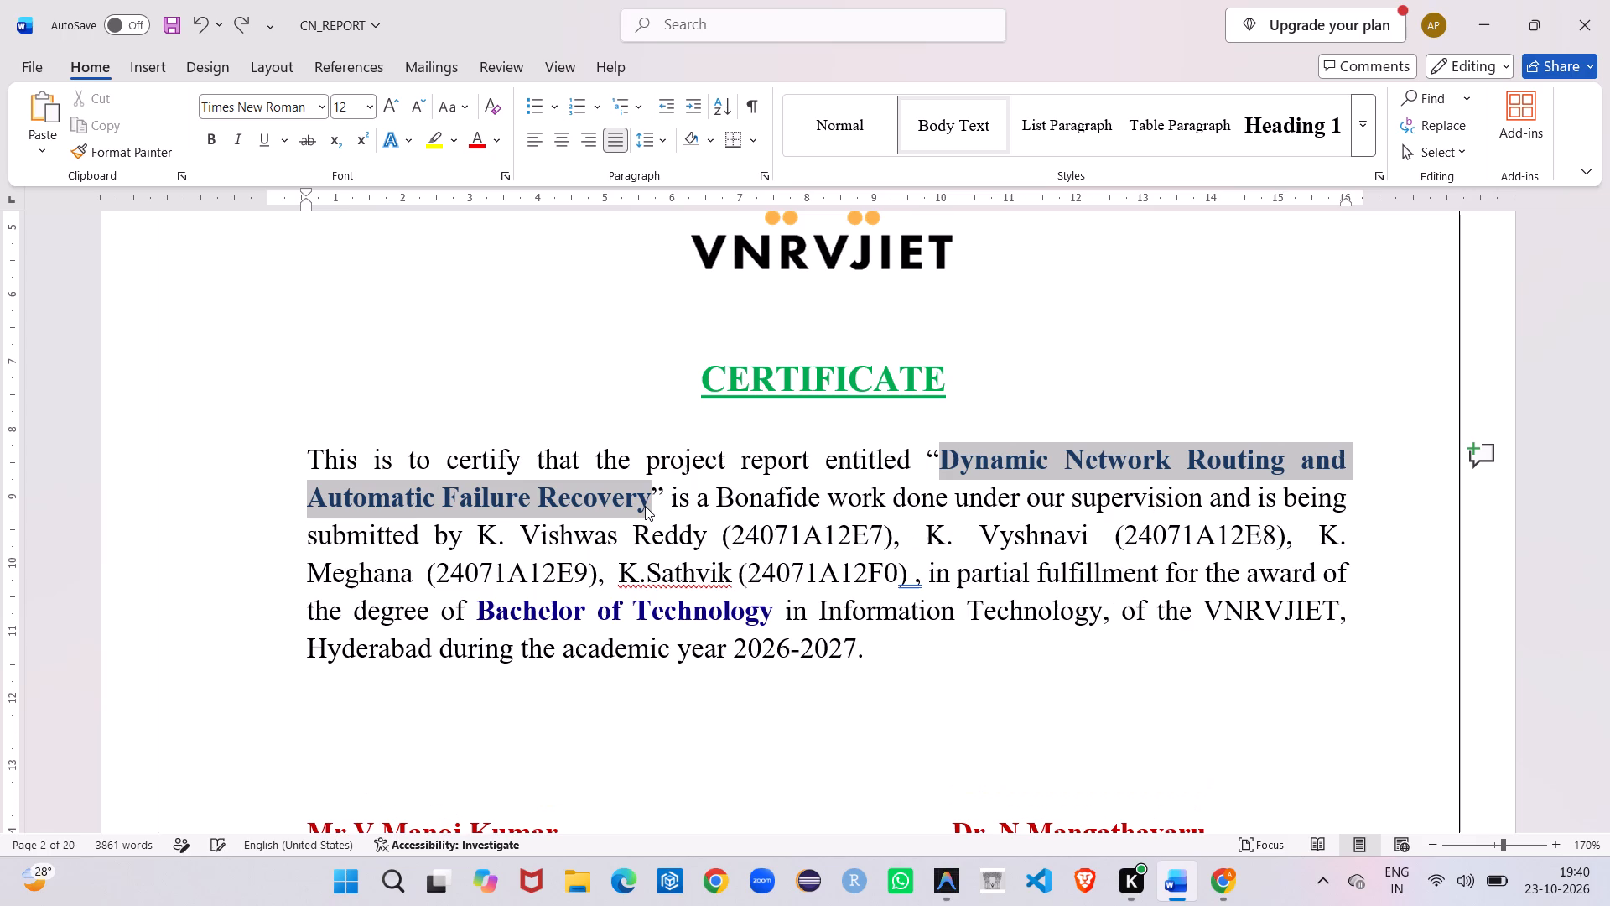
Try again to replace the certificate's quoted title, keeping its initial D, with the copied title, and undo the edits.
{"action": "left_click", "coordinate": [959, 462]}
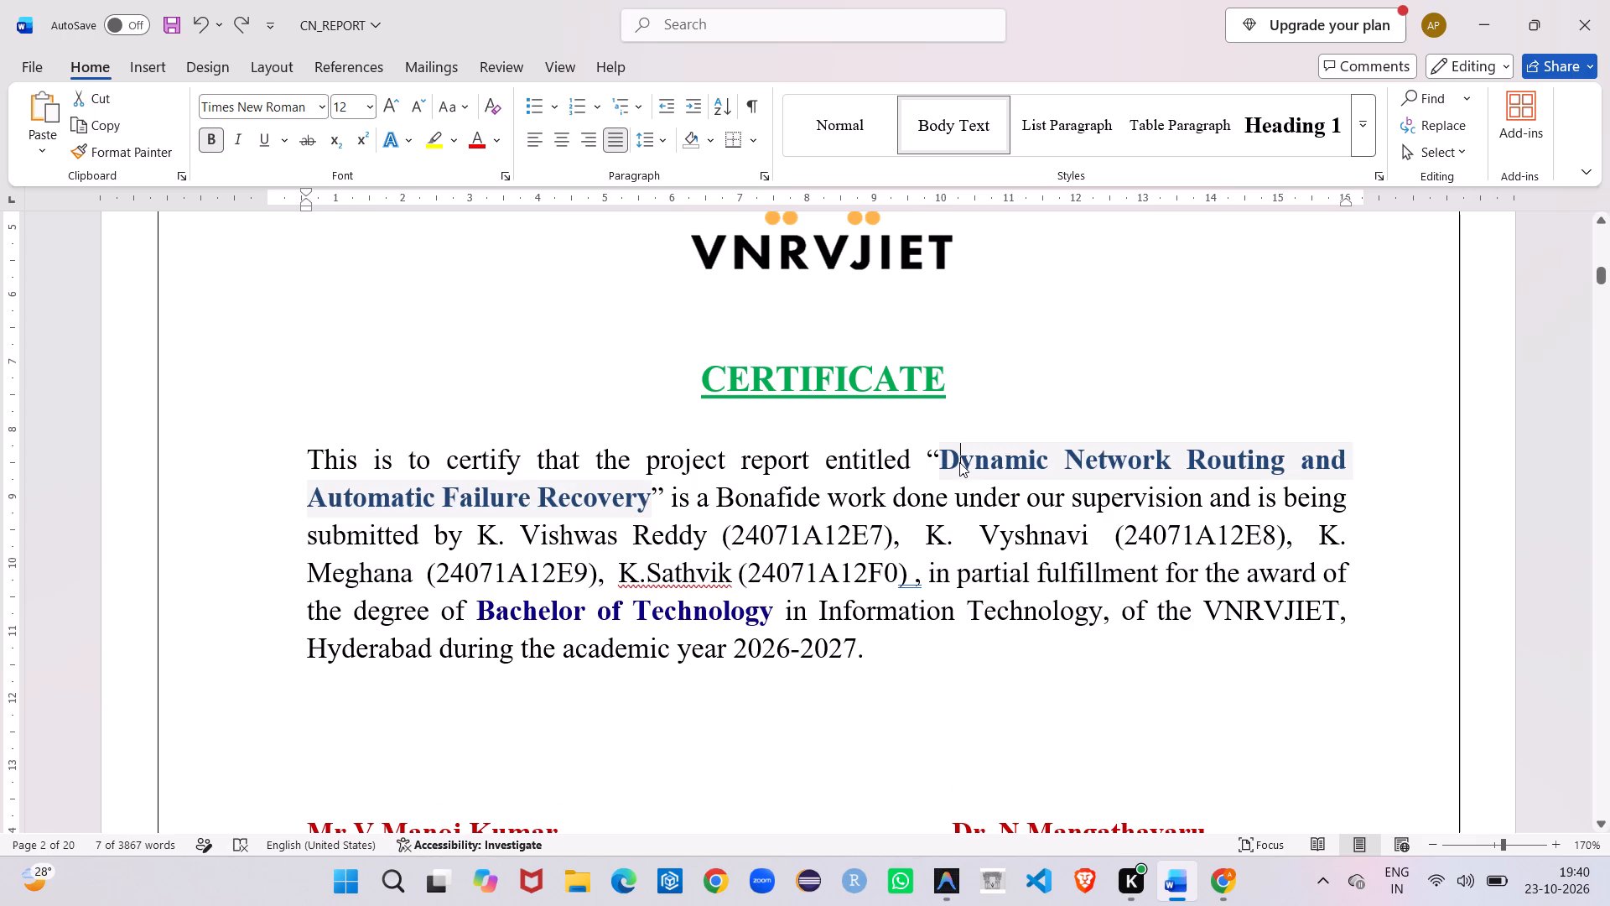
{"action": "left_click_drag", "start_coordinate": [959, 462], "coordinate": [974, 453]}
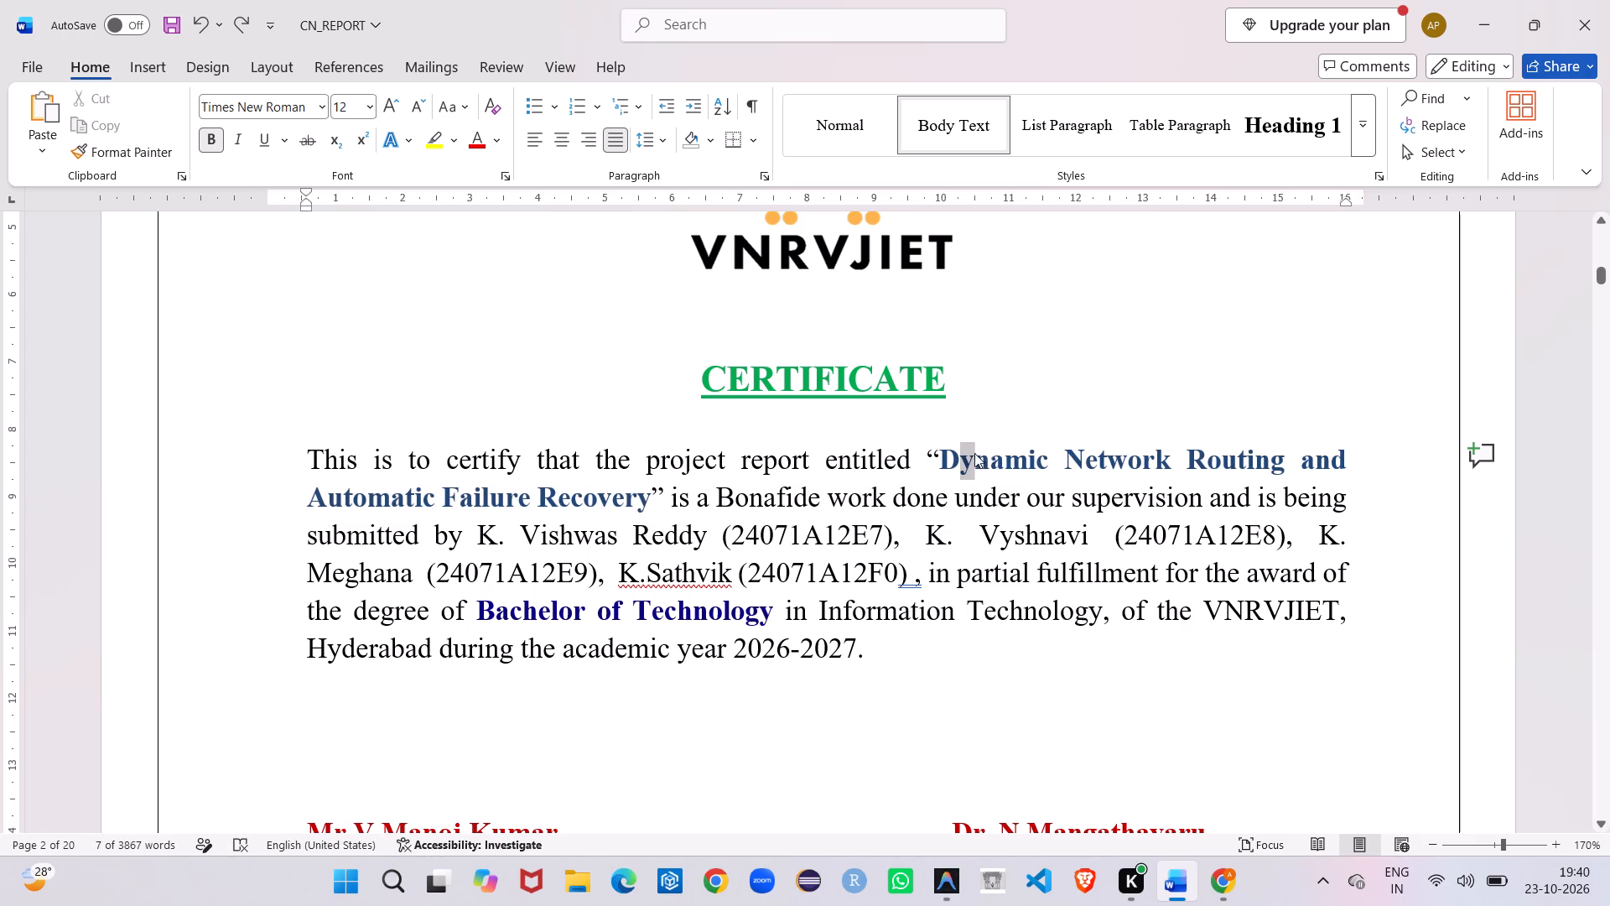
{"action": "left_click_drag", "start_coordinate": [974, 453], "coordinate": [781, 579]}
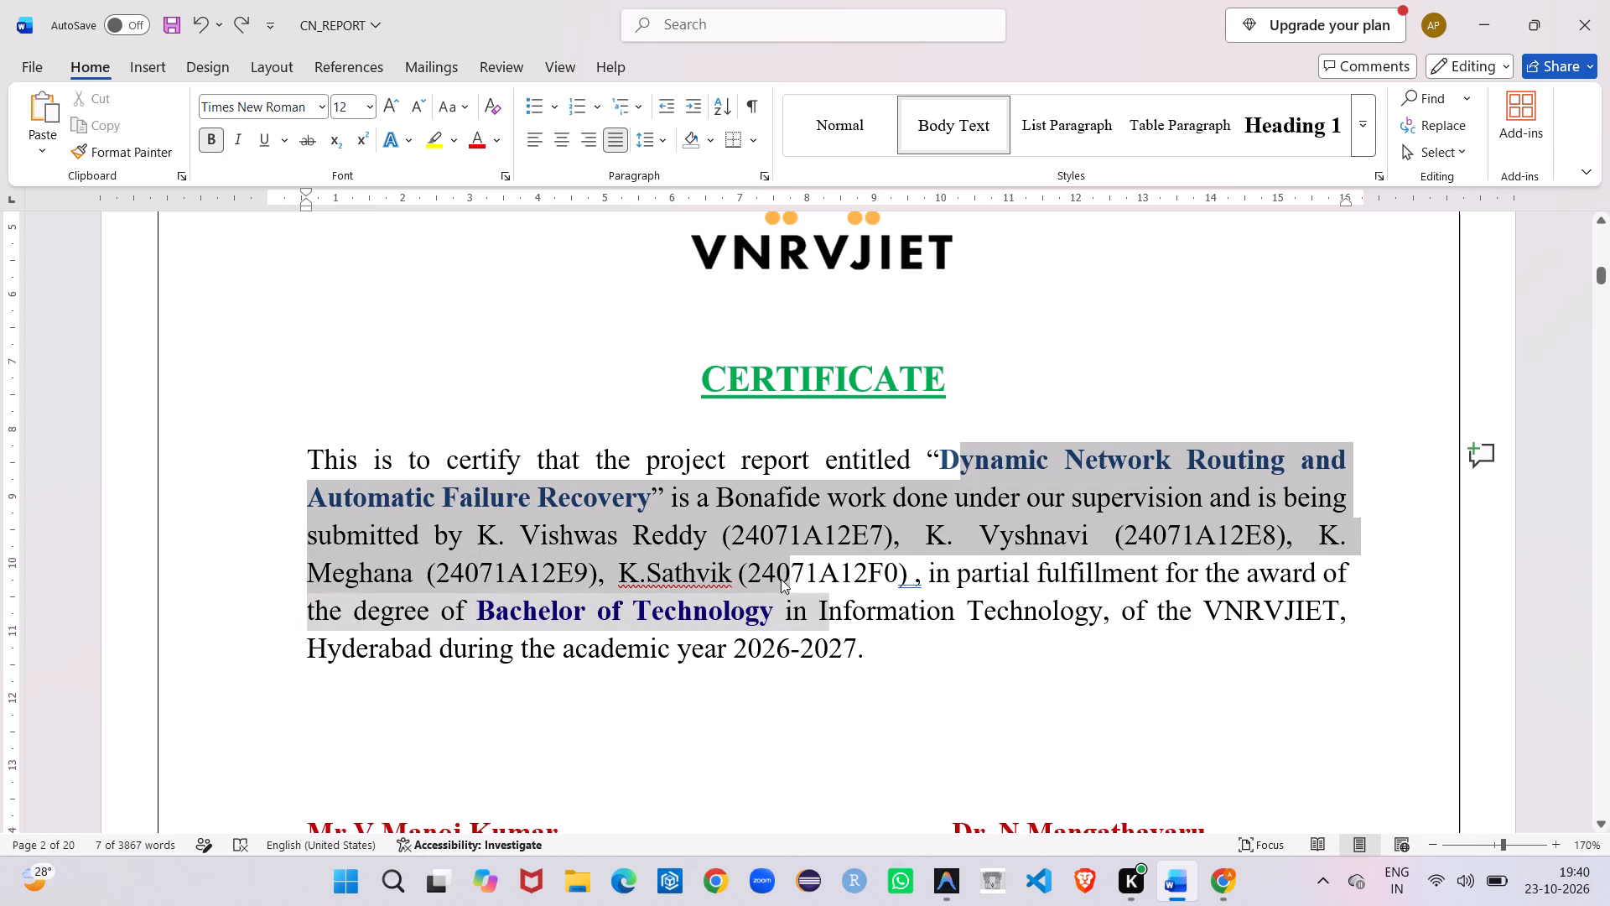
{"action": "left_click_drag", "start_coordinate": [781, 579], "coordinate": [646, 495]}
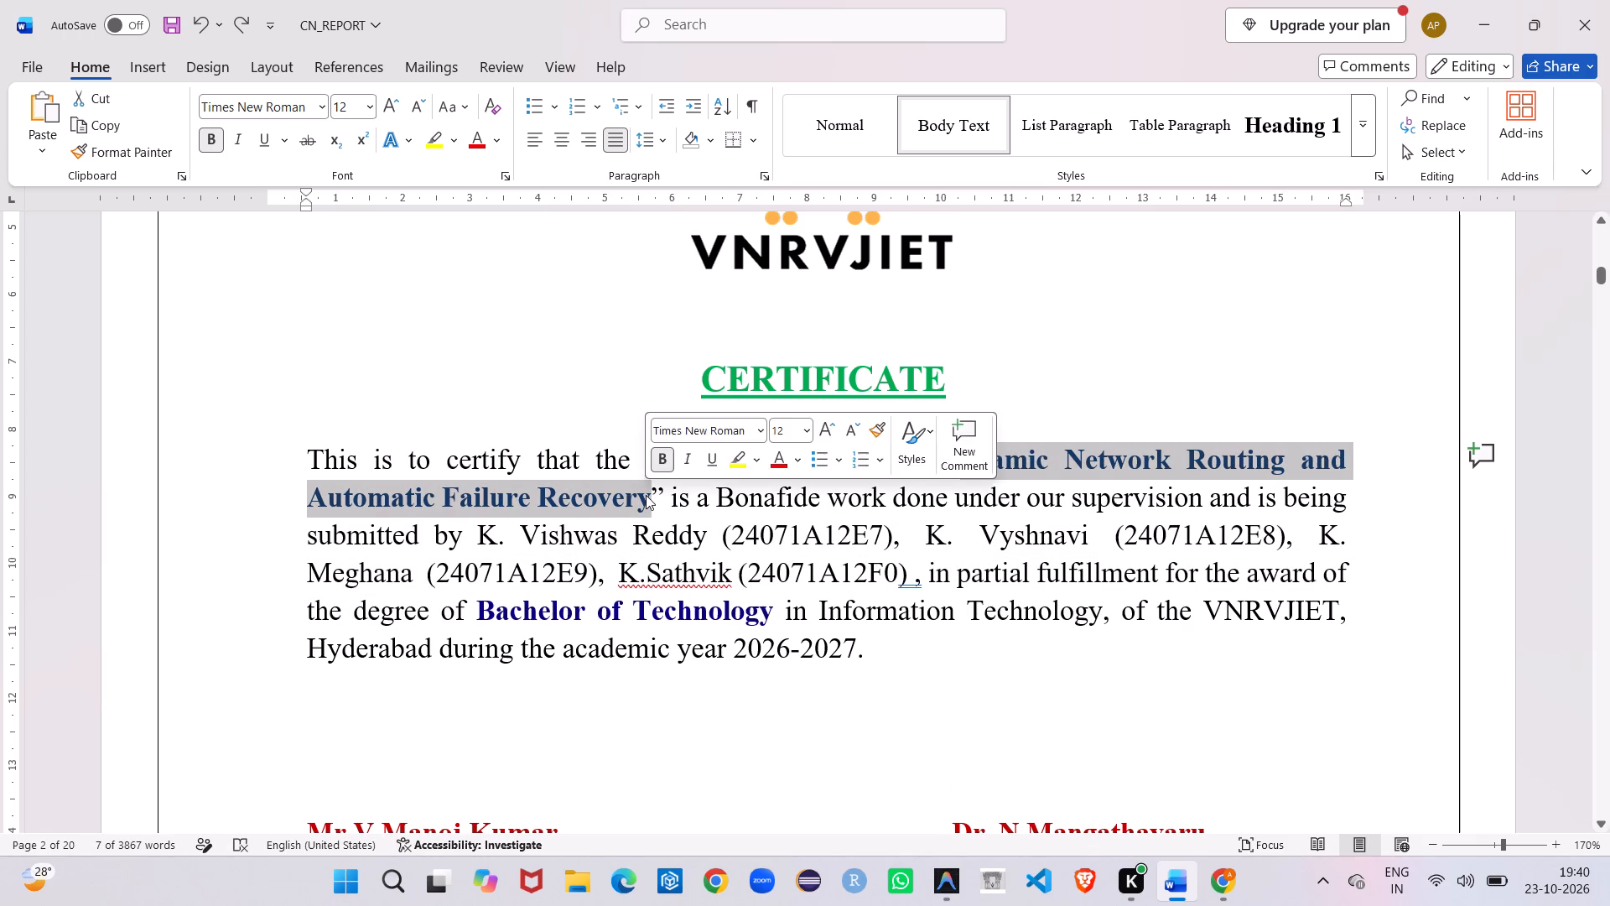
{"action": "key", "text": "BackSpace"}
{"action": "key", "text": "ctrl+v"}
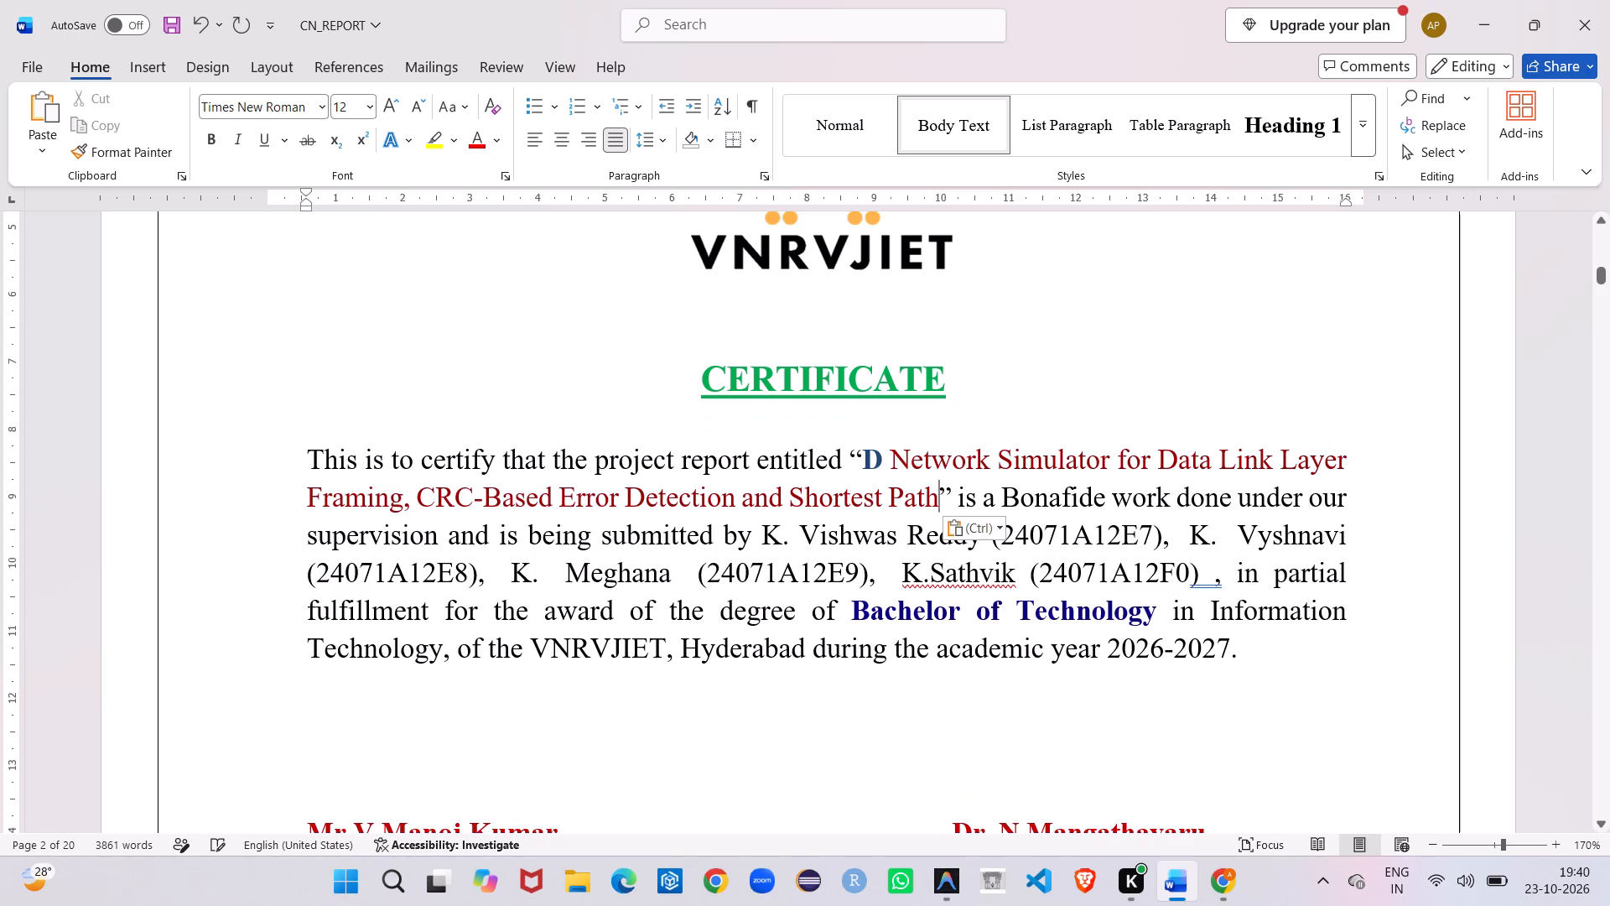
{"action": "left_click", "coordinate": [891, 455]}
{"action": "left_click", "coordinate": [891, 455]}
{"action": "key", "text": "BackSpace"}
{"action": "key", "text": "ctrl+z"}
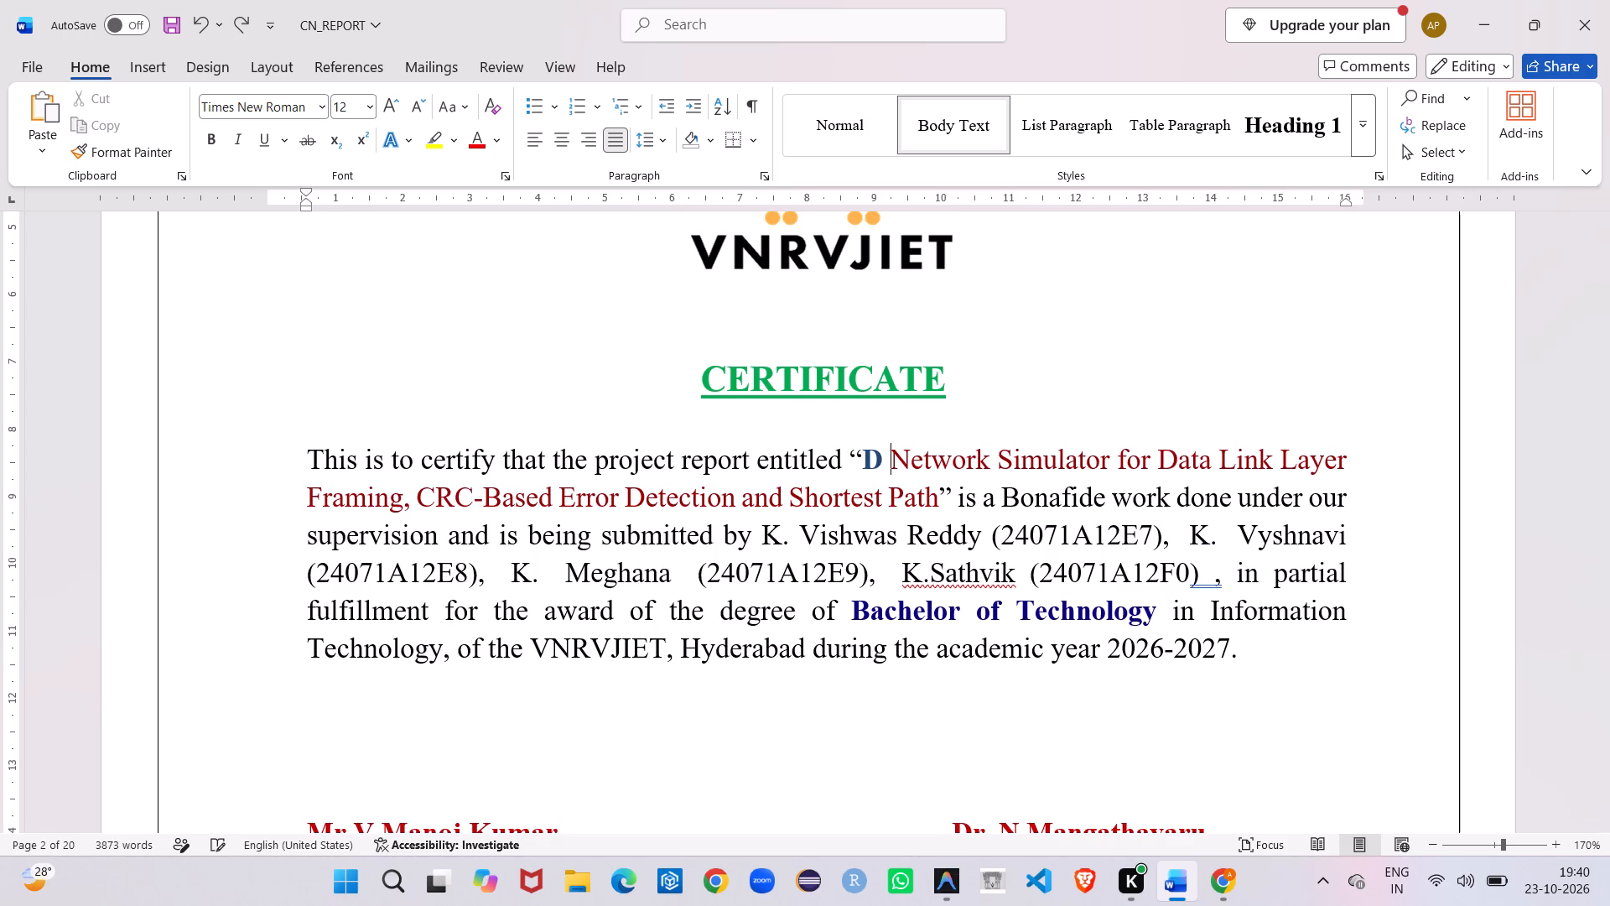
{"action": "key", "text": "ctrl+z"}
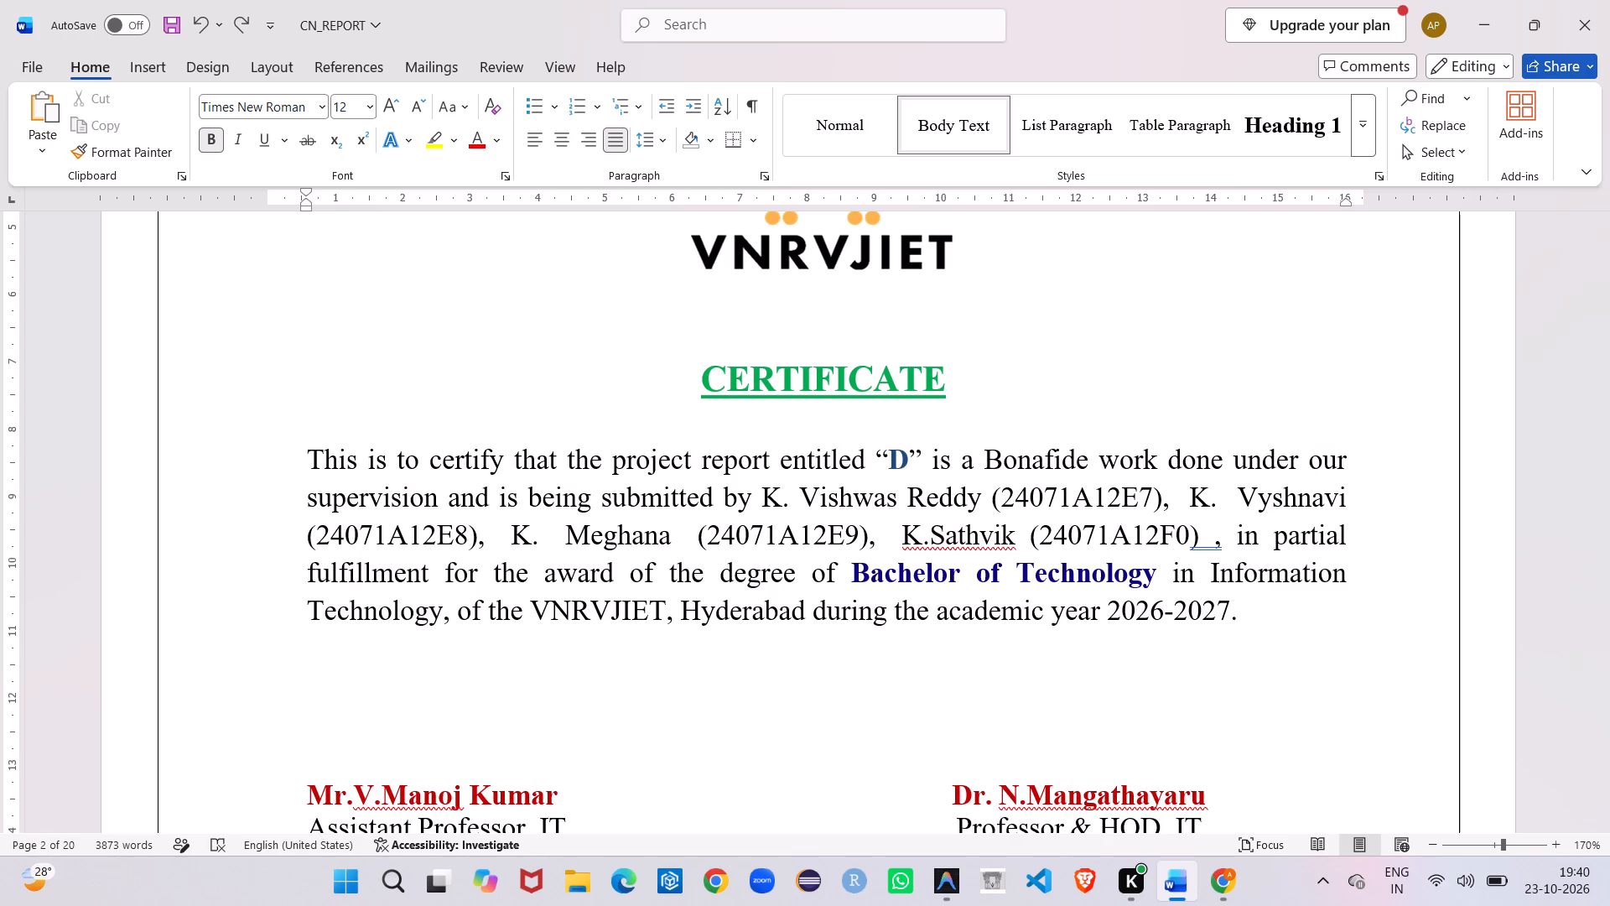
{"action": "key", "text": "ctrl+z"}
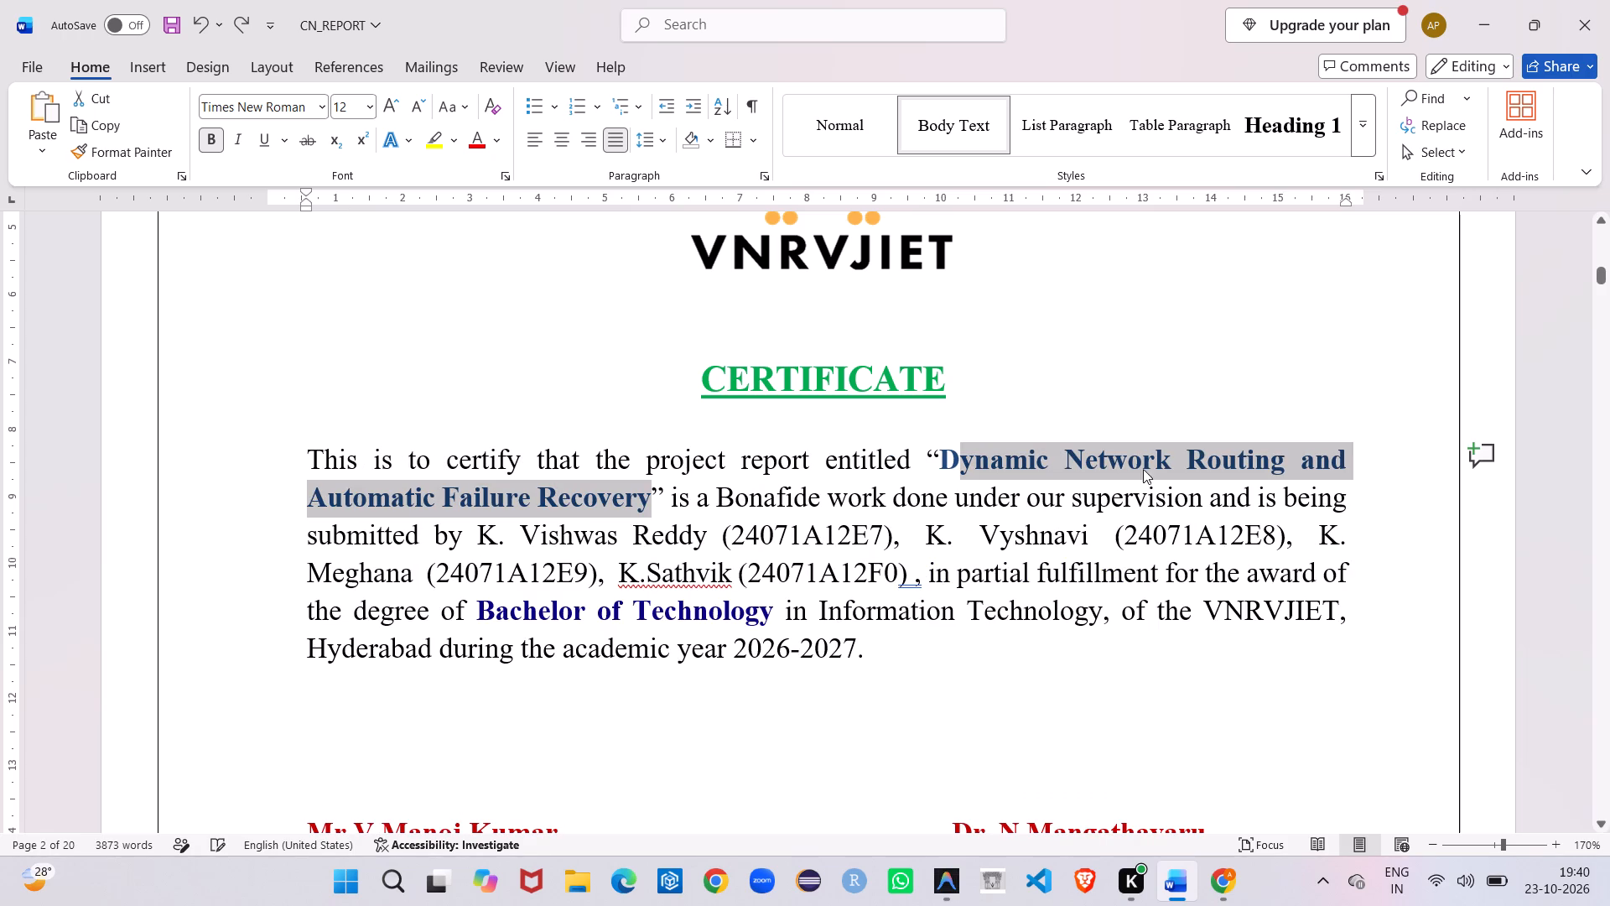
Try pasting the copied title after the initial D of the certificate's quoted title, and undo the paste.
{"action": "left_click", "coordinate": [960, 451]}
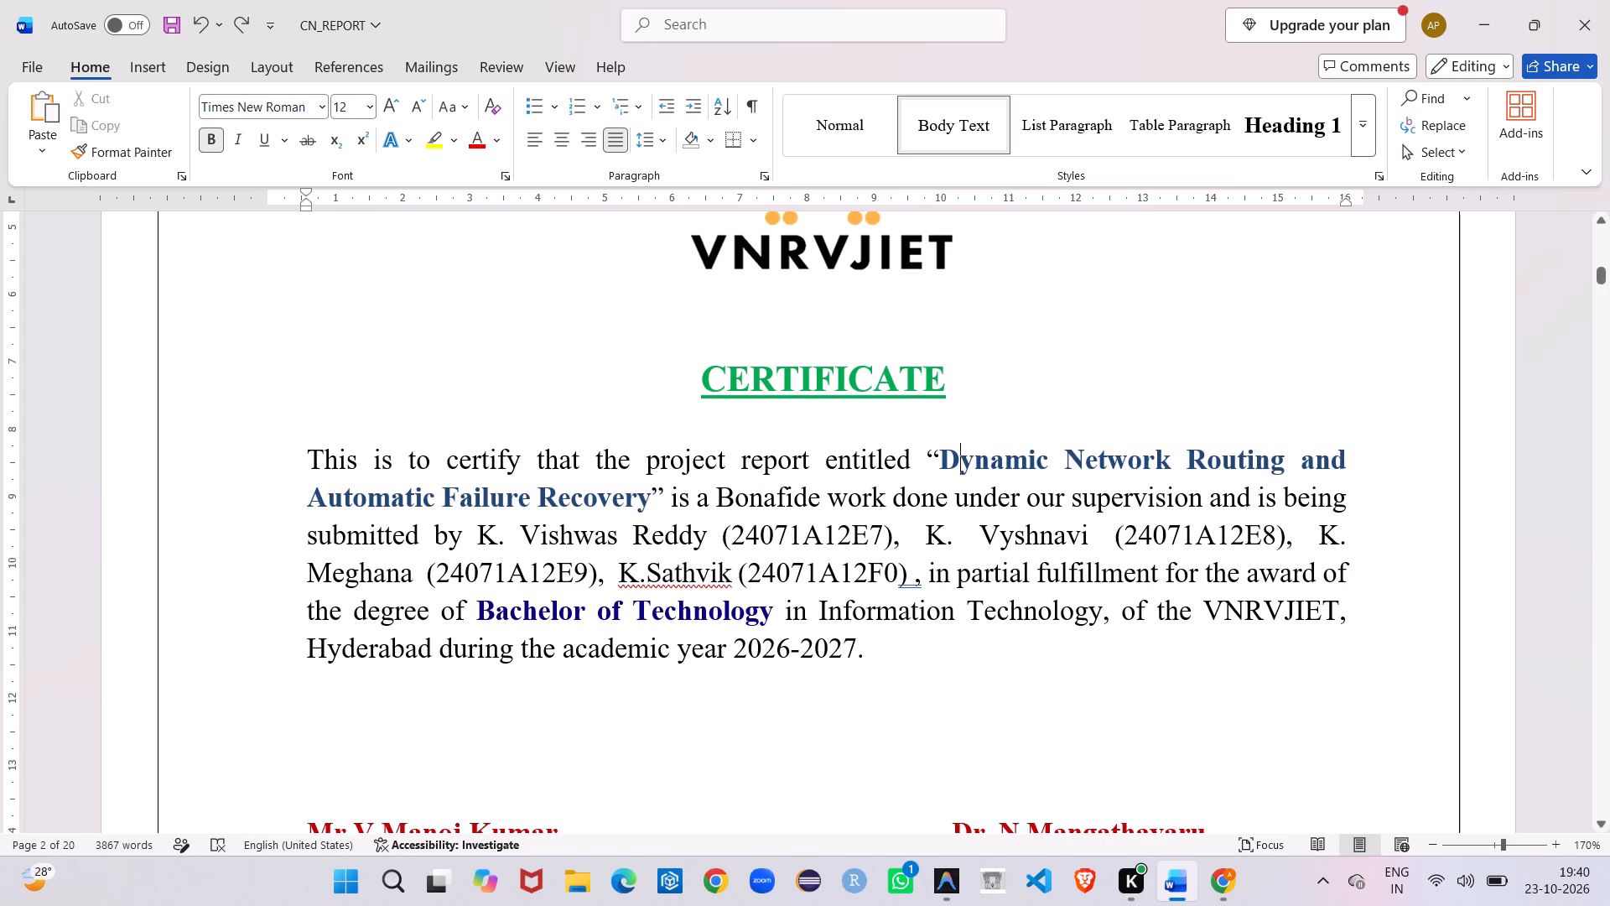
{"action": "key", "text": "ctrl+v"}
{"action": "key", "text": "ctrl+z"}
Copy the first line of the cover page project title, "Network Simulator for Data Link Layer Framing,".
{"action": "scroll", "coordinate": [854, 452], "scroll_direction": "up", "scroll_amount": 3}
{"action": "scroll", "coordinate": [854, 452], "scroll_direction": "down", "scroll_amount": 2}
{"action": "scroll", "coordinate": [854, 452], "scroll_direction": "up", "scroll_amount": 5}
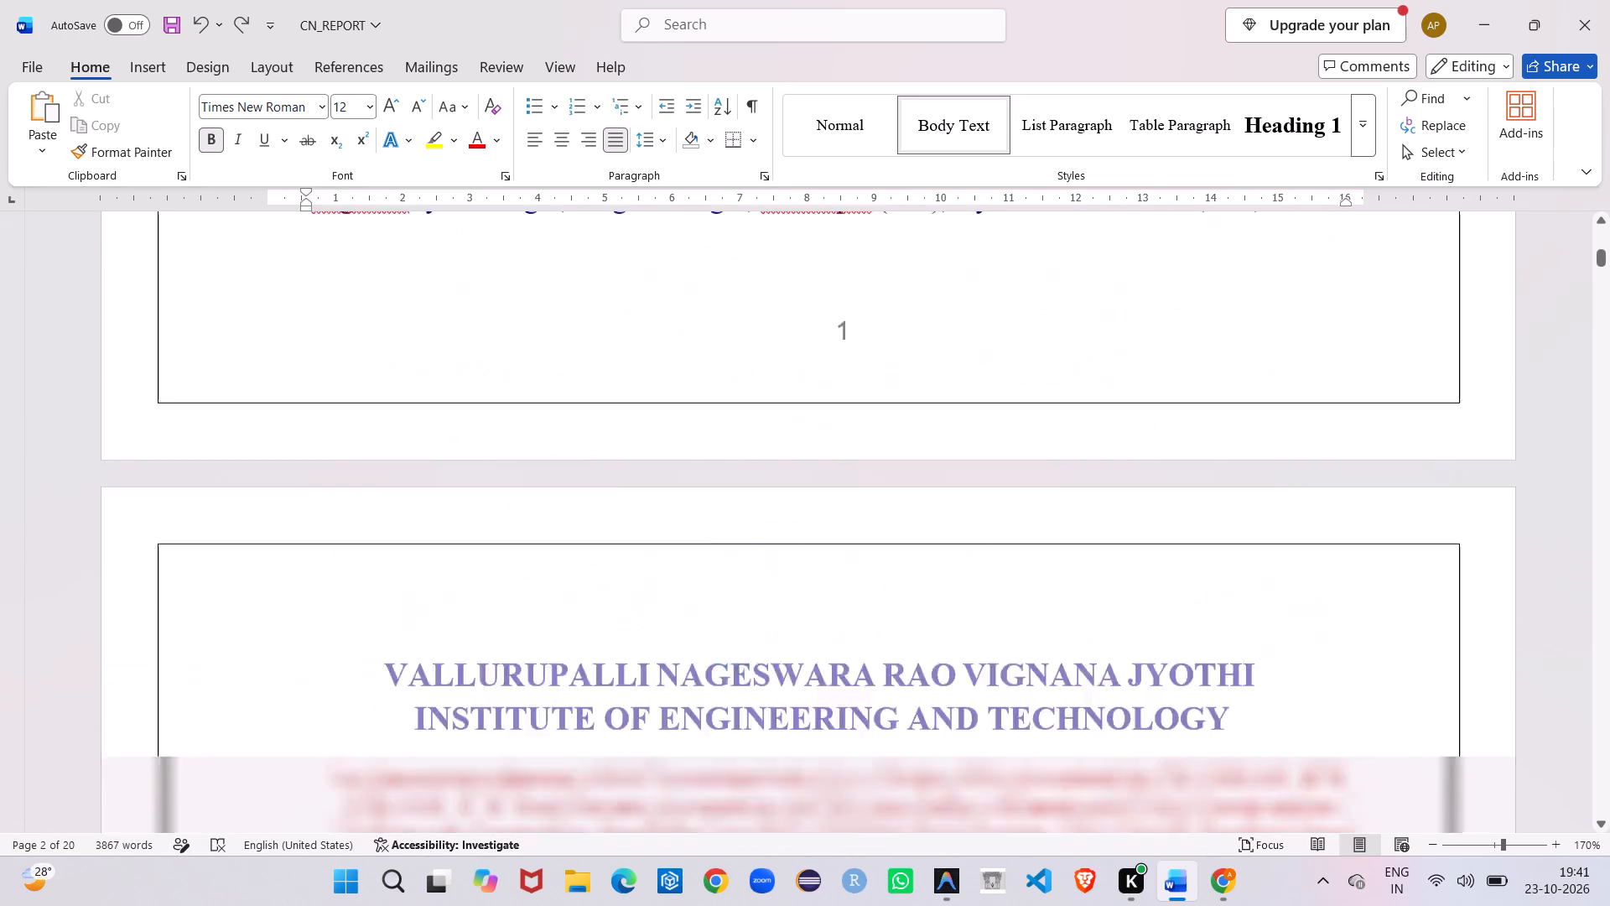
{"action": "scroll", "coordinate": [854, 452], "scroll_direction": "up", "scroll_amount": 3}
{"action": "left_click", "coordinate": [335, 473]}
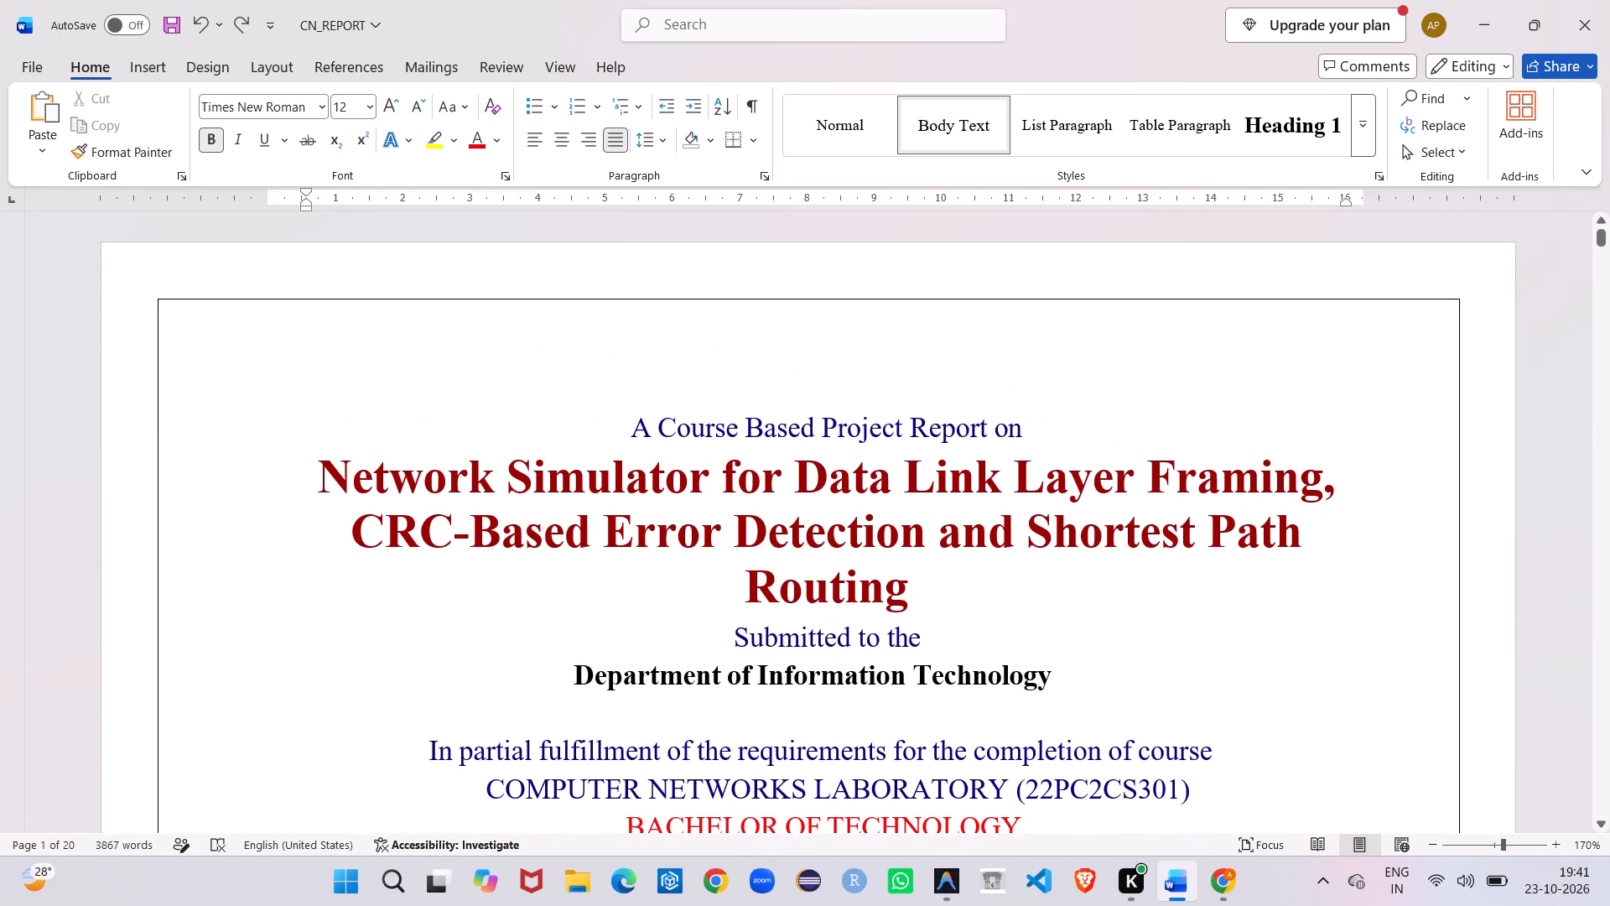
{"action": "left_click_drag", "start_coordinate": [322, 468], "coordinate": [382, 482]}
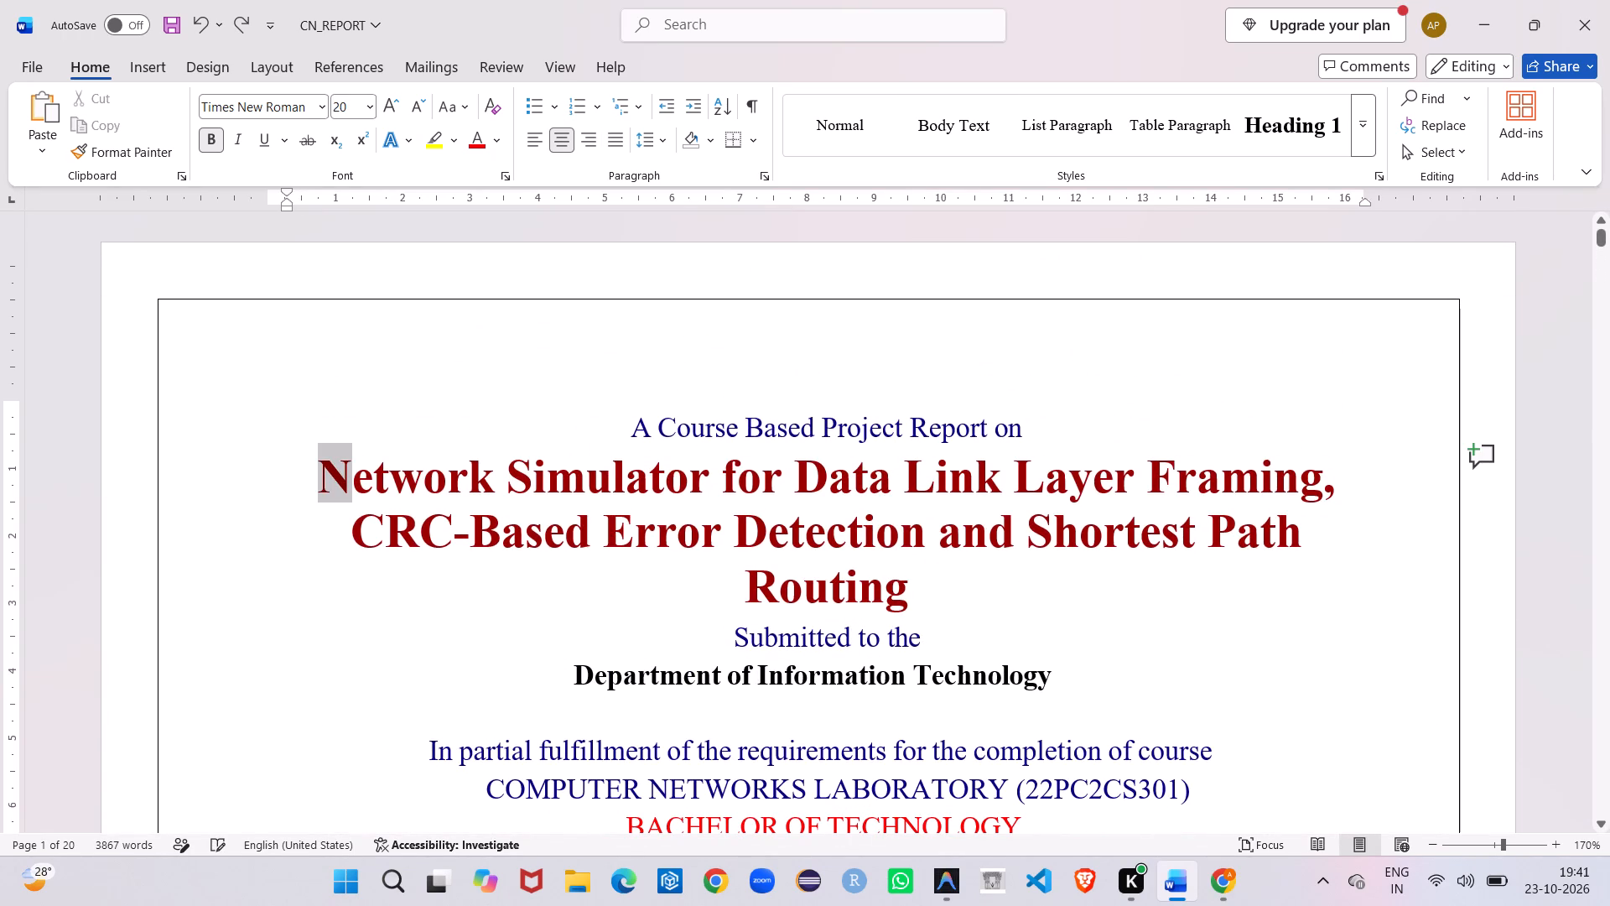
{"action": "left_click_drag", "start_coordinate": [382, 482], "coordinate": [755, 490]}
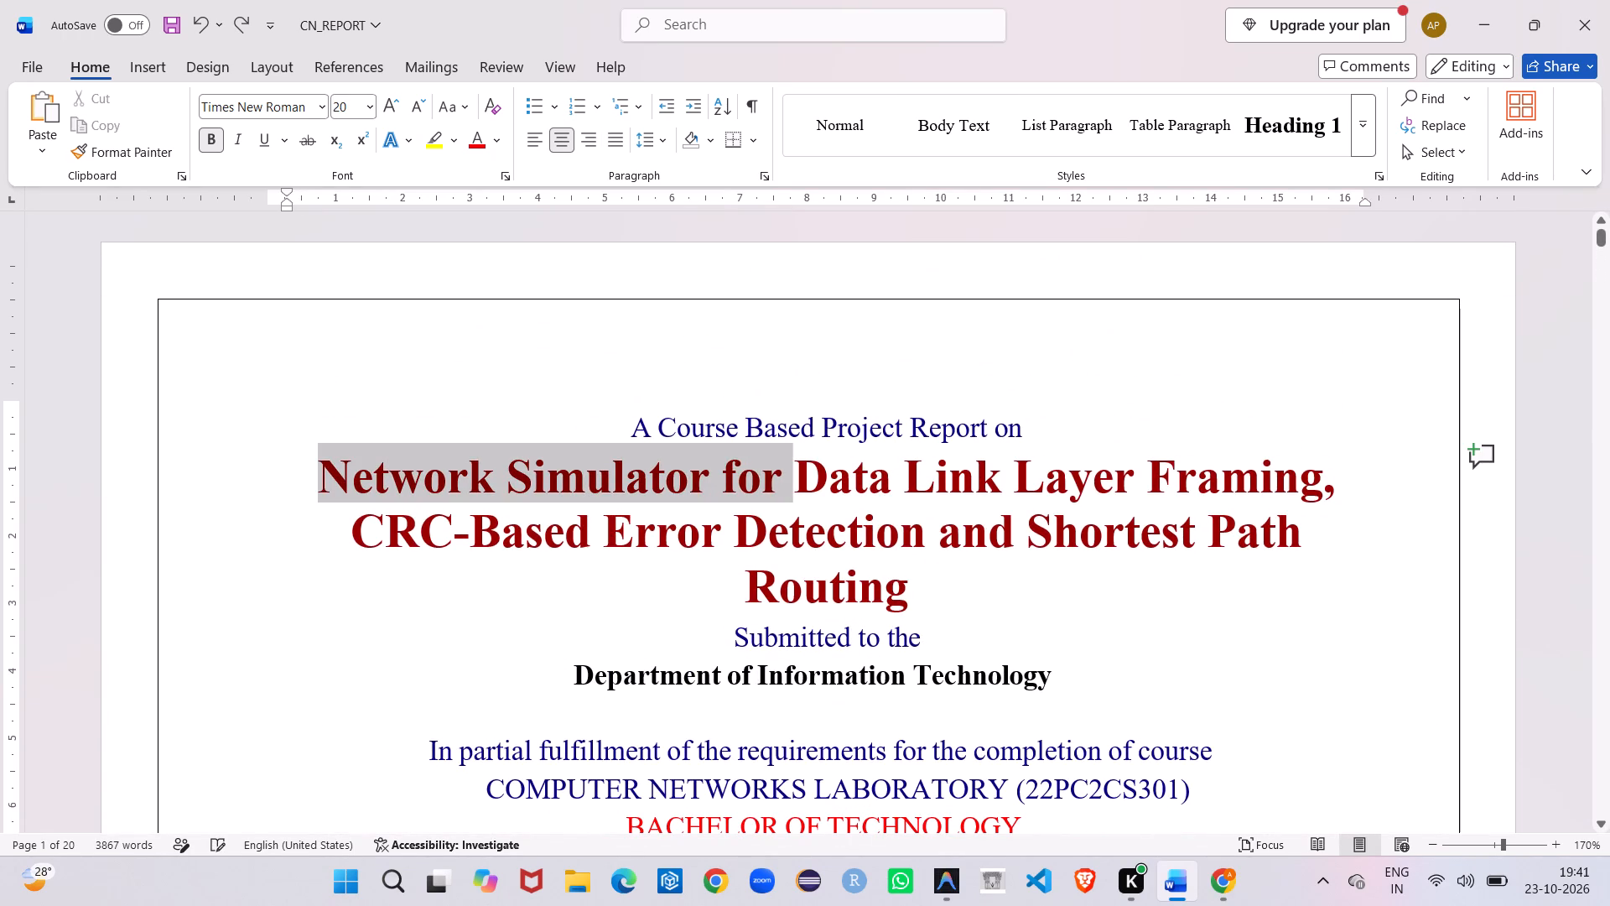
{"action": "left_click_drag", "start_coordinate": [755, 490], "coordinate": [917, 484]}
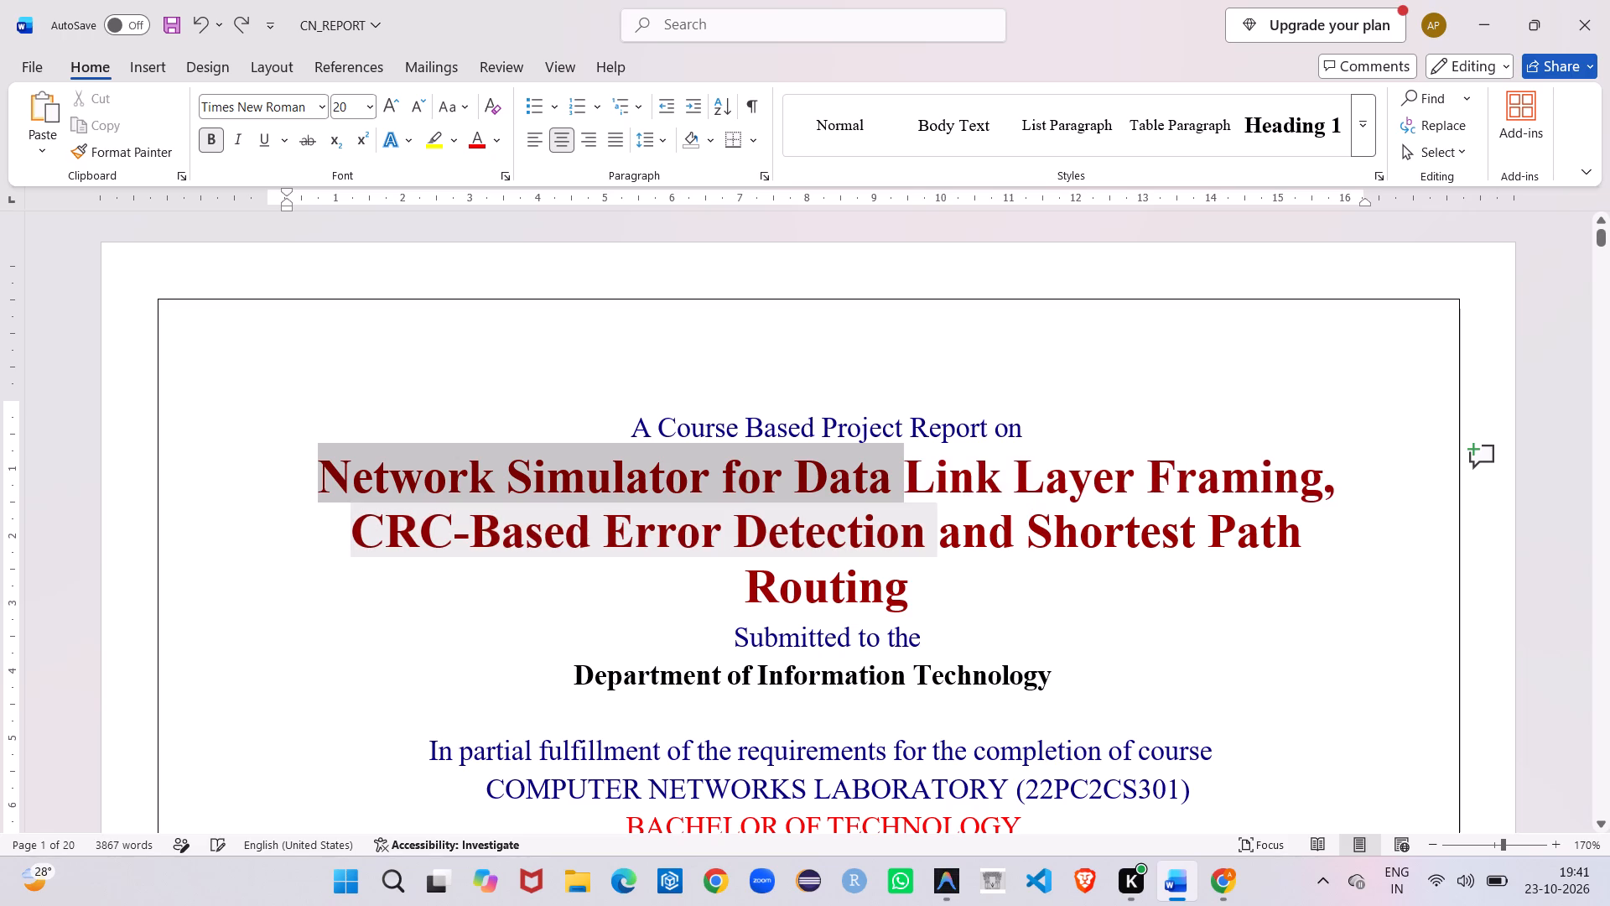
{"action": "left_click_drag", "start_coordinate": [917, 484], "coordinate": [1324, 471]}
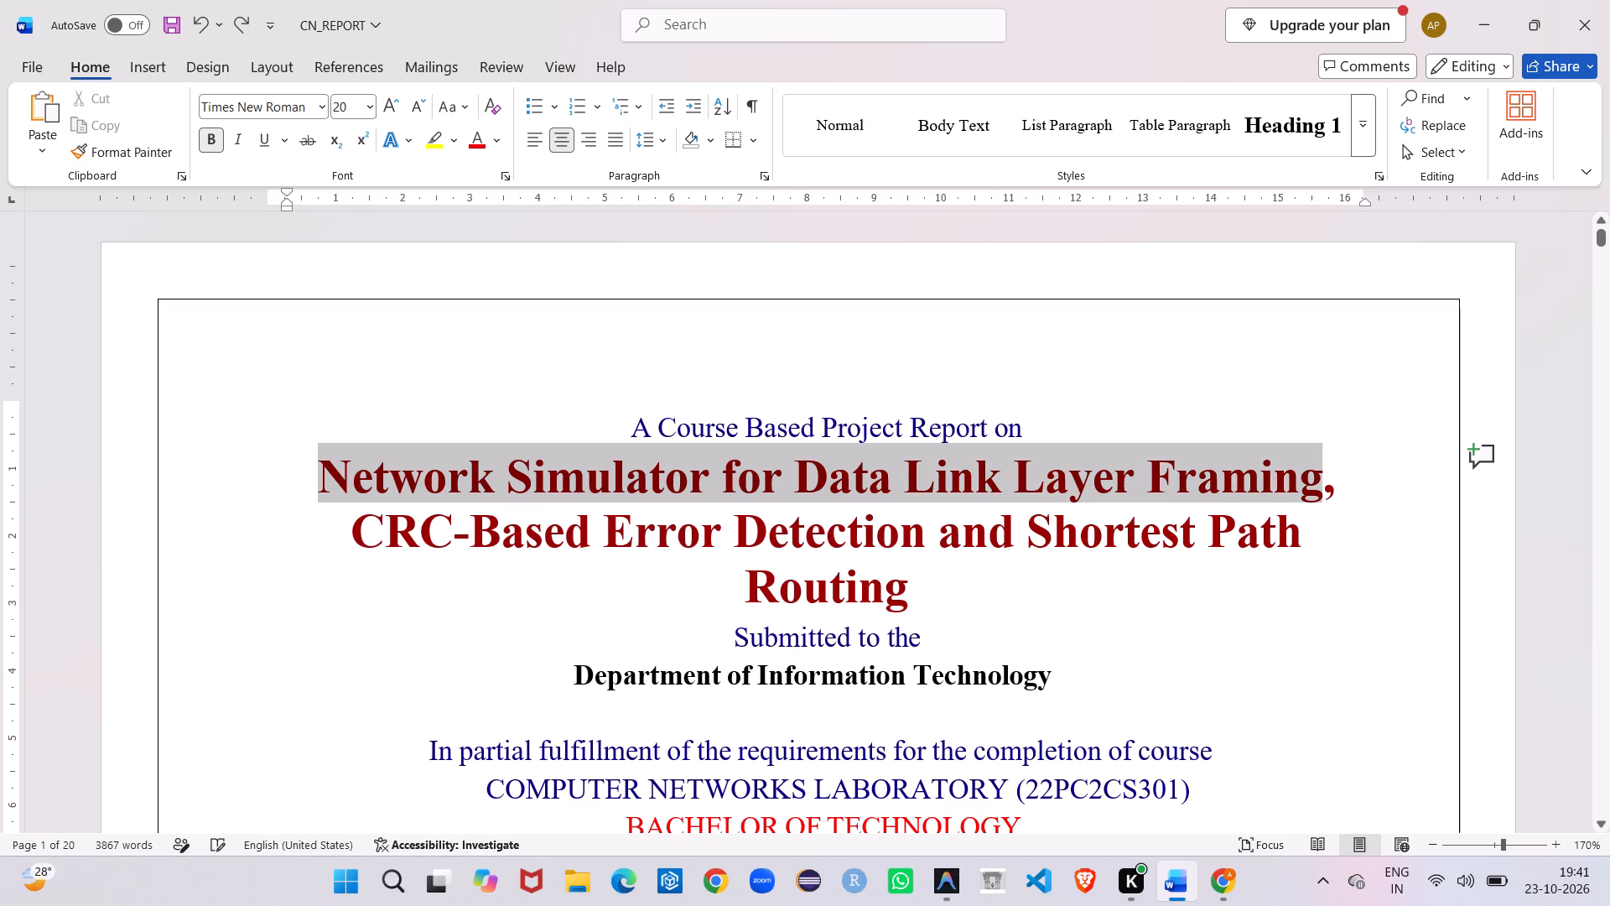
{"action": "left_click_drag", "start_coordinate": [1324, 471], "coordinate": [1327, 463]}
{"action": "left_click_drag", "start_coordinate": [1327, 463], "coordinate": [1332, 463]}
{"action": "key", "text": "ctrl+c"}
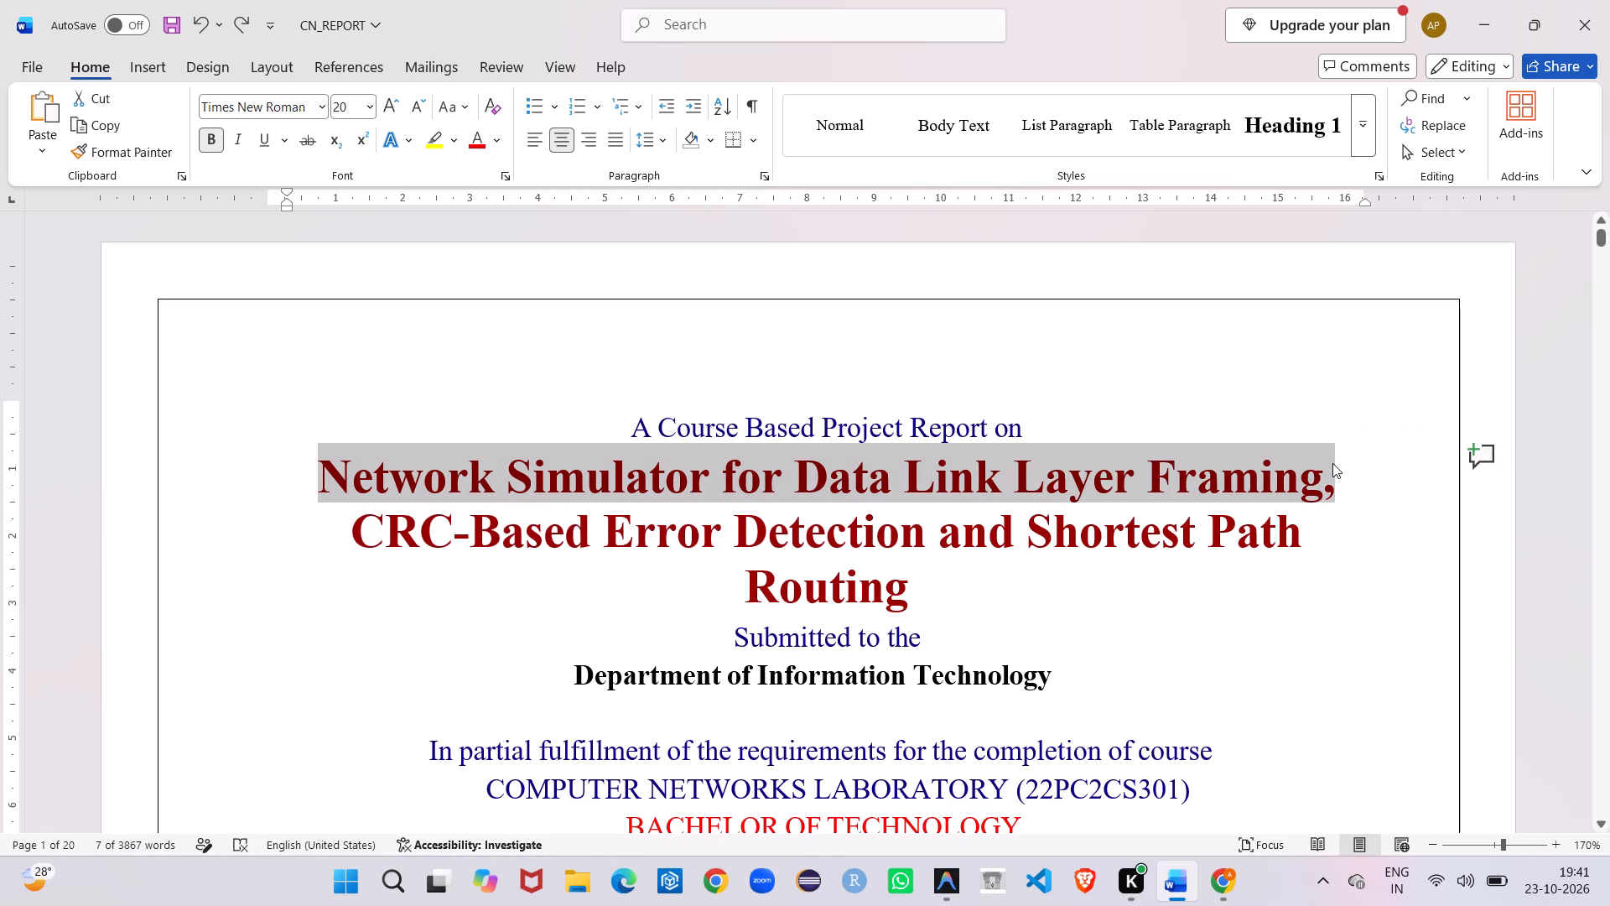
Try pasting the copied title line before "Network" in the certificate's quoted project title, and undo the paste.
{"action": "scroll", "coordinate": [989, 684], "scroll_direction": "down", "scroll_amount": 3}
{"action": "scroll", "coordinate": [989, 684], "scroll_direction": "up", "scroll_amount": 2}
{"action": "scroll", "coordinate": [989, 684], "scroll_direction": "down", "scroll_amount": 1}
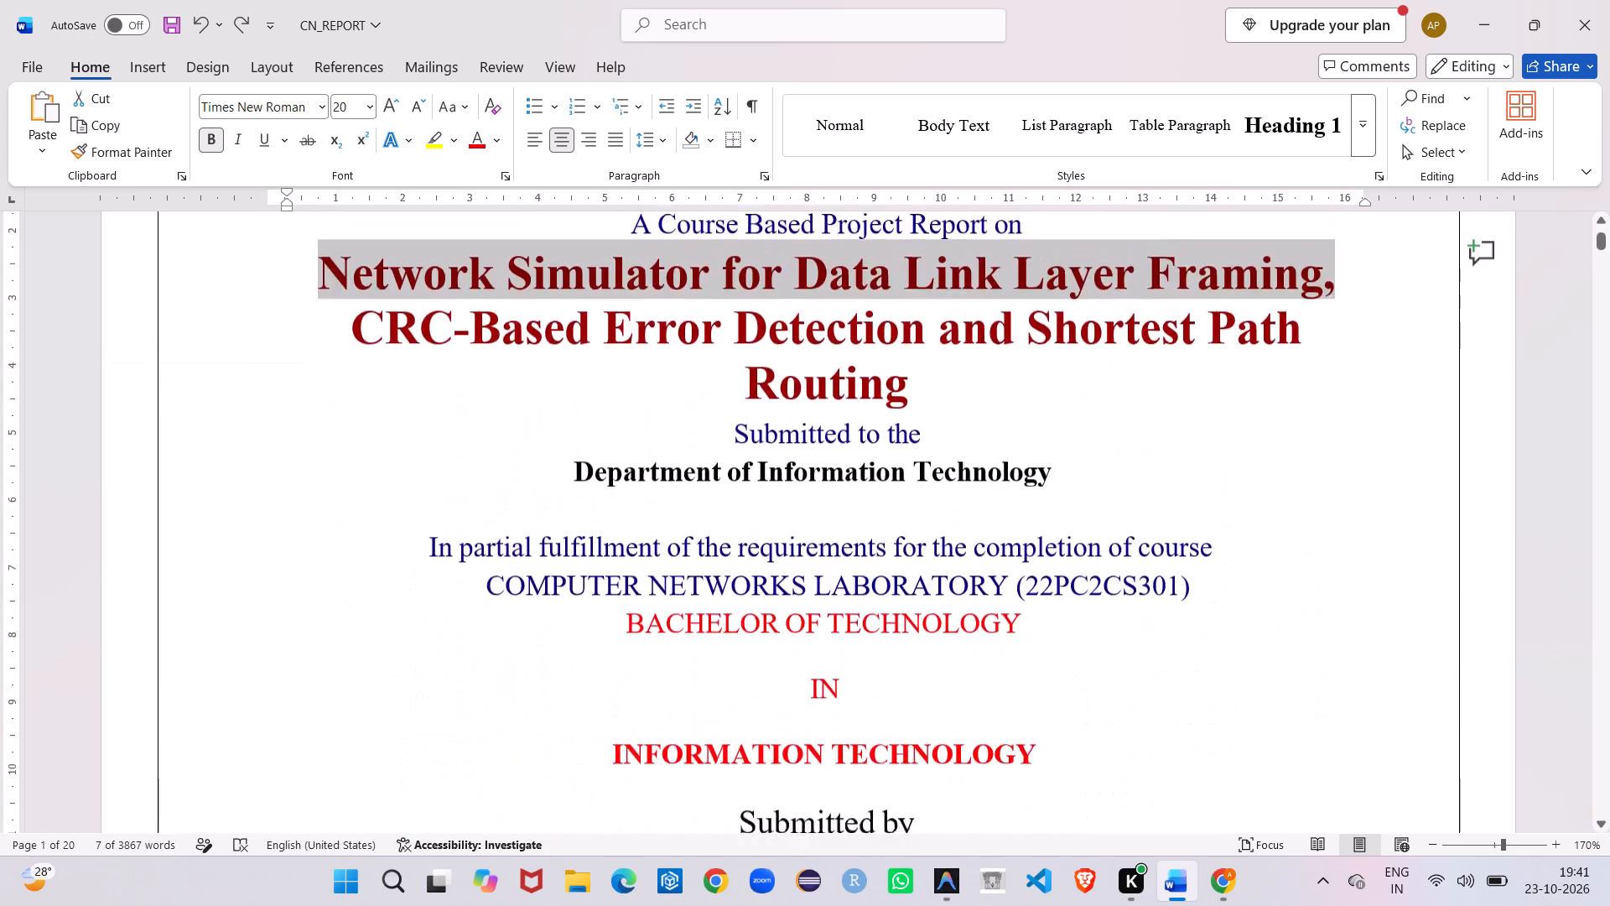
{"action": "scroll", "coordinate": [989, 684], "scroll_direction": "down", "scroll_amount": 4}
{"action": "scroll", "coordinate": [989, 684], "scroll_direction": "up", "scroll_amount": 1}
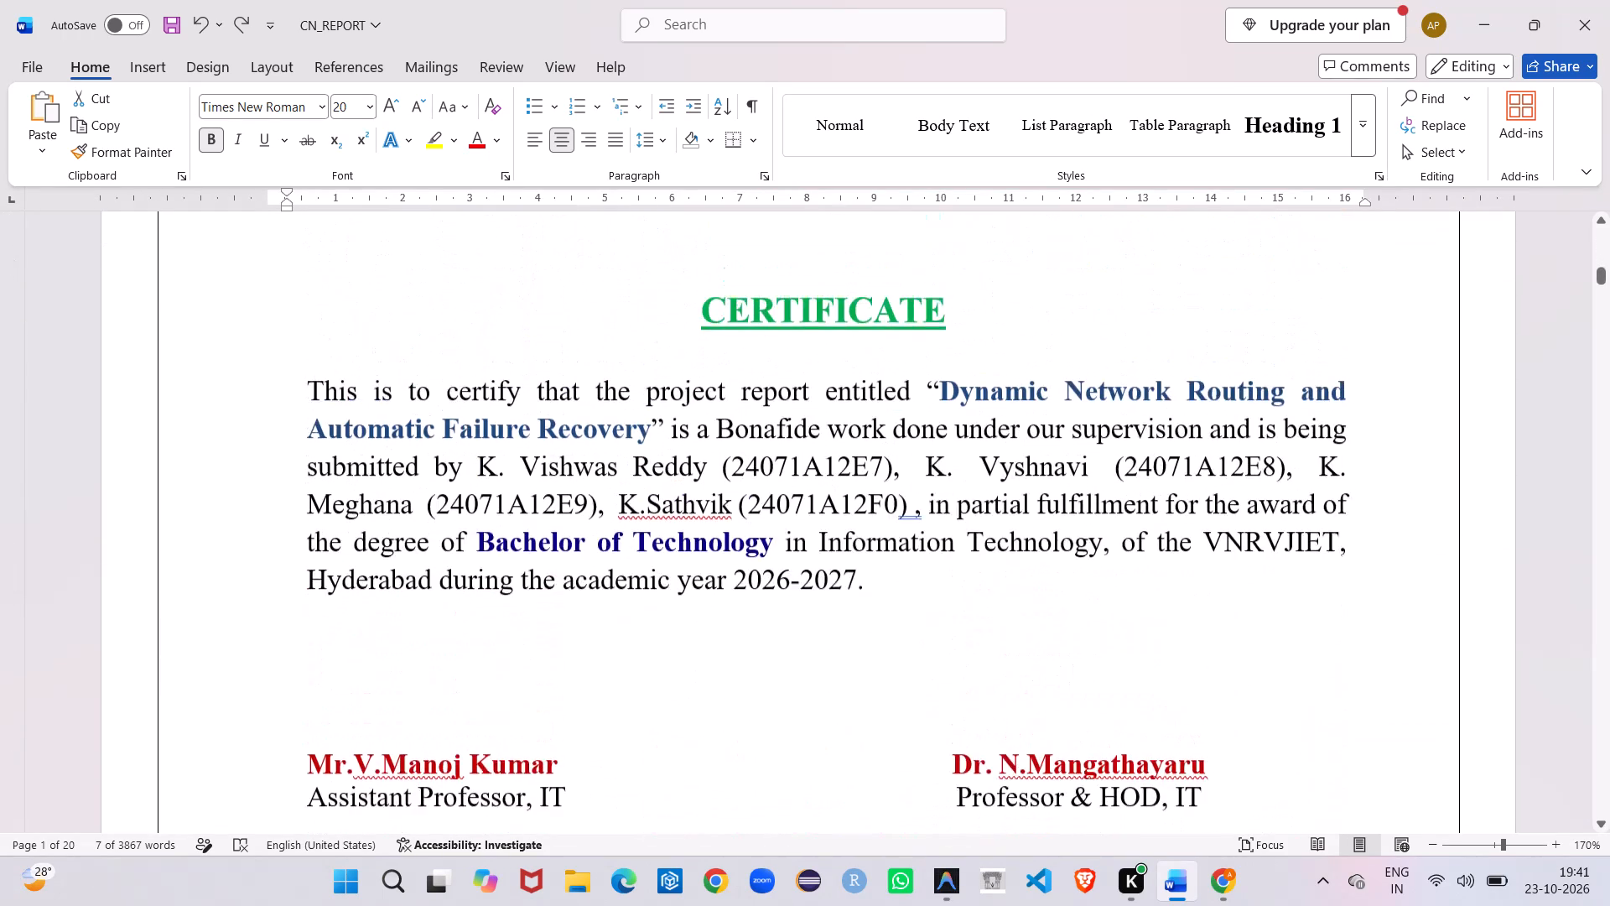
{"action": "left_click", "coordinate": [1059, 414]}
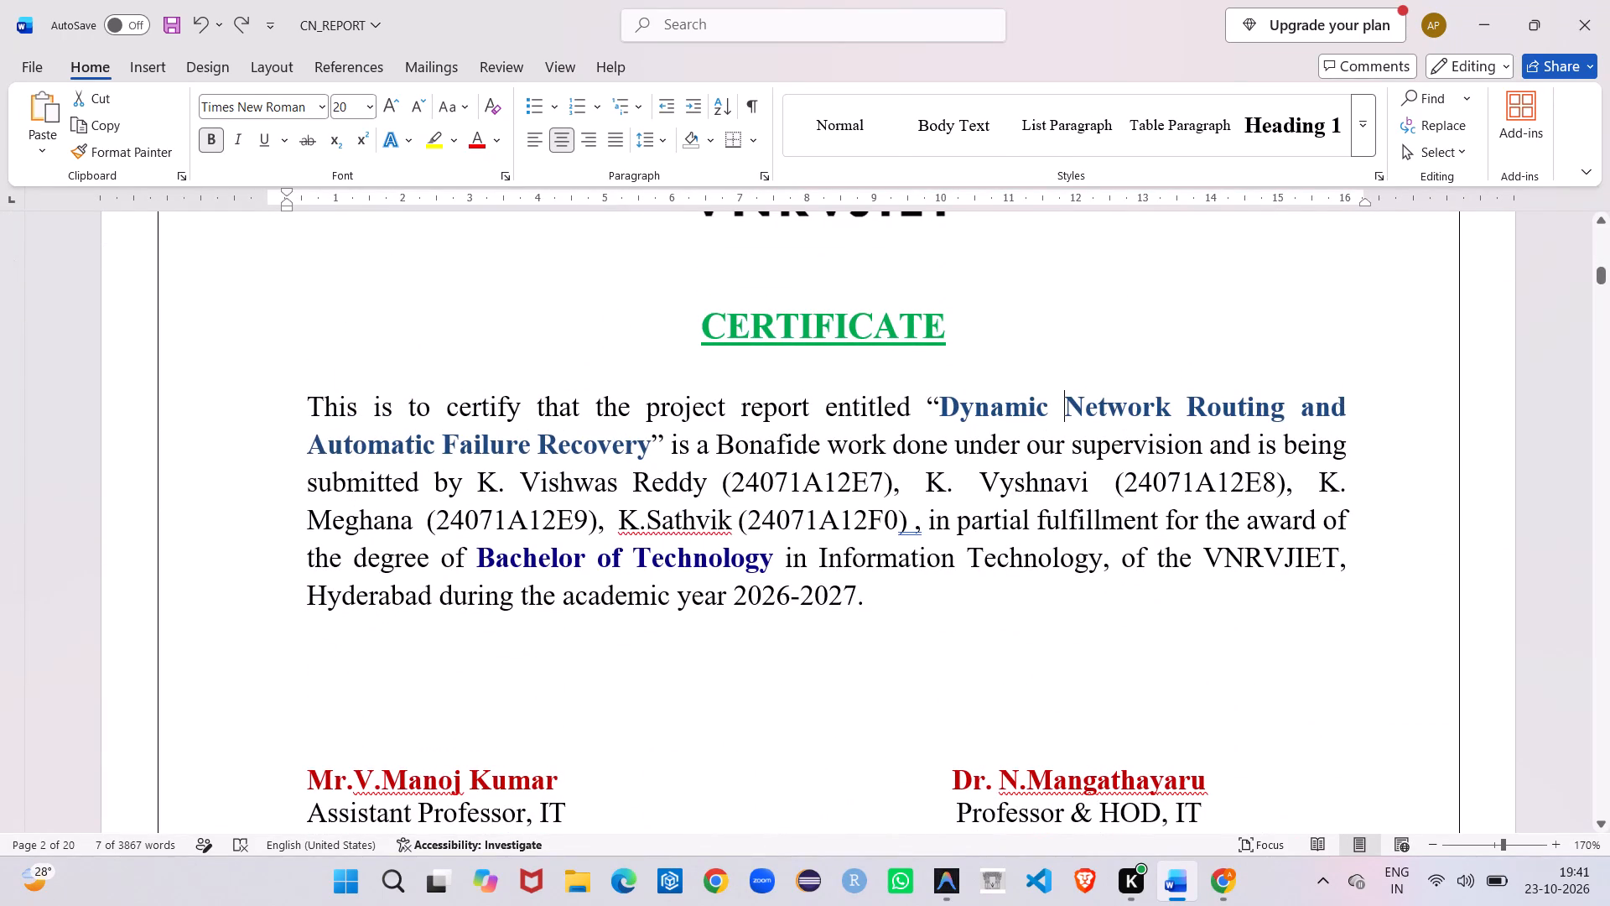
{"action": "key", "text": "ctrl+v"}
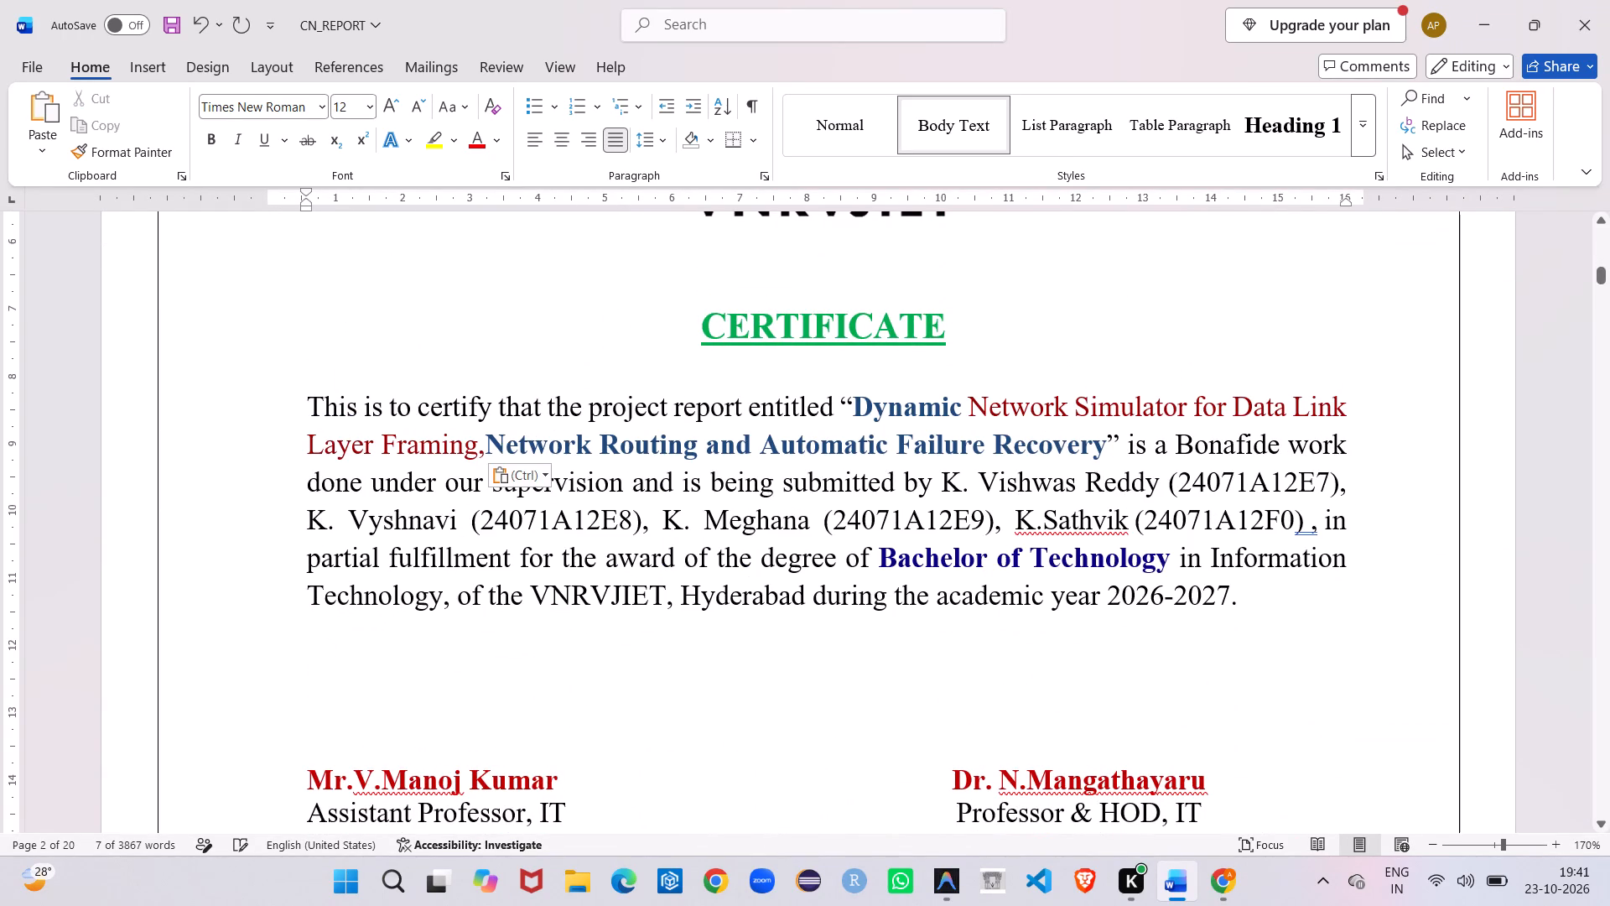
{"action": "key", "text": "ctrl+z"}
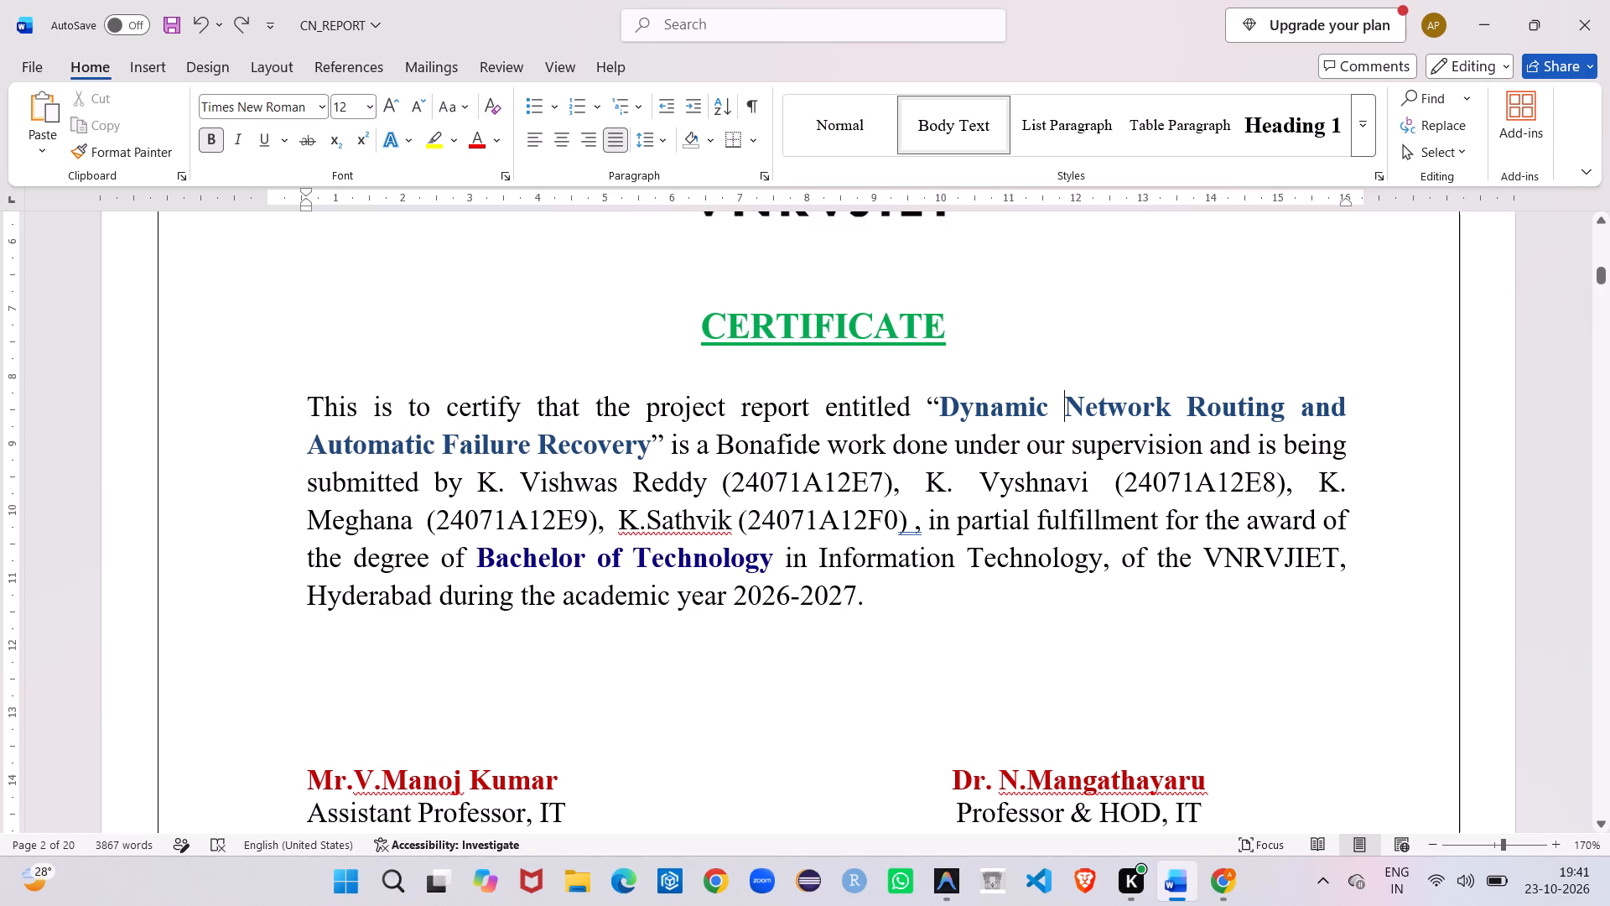
Delete the word "Dynamic" from the start of the quoted project title in the certificate paragraph.
{"action": "scroll", "coordinate": [1021, 404], "scroll_direction": "up", "scroll_amount": 4}
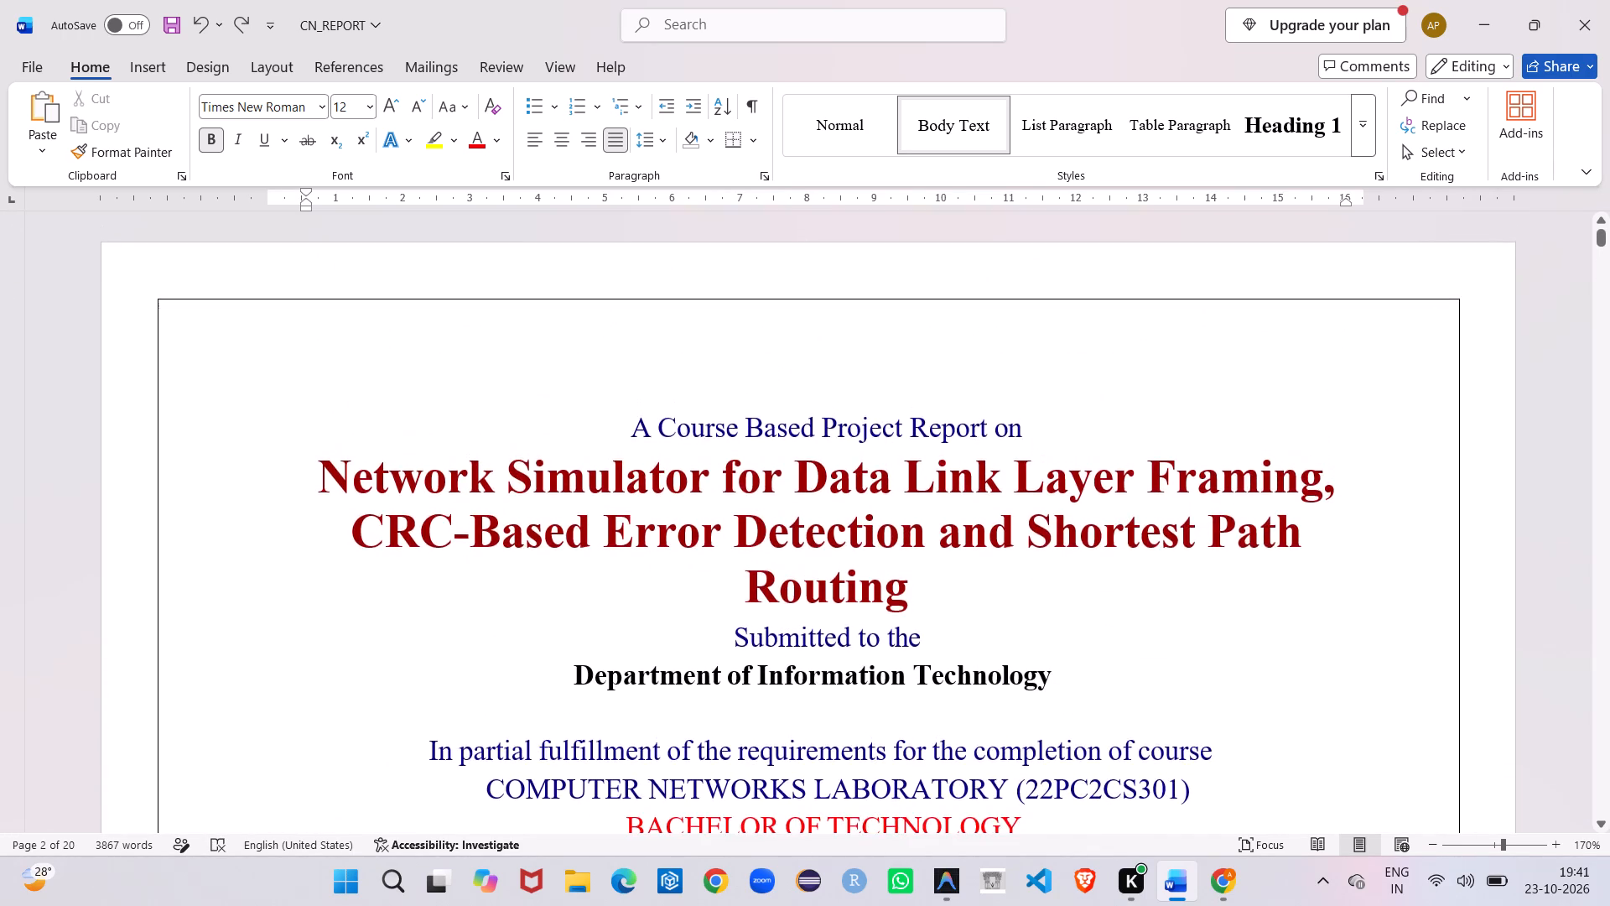
{"action": "scroll", "coordinate": [1021, 404], "scroll_direction": "down", "scroll_amount": 1}
{"action": "scroll", "coordinate": [1021, 404], "scroll_direction": "up", "scroll_amount": 1}
{"action": "scroll", "coordinate": [1021, 404], "scroll_direction": "down", "scroll_amount": 2}
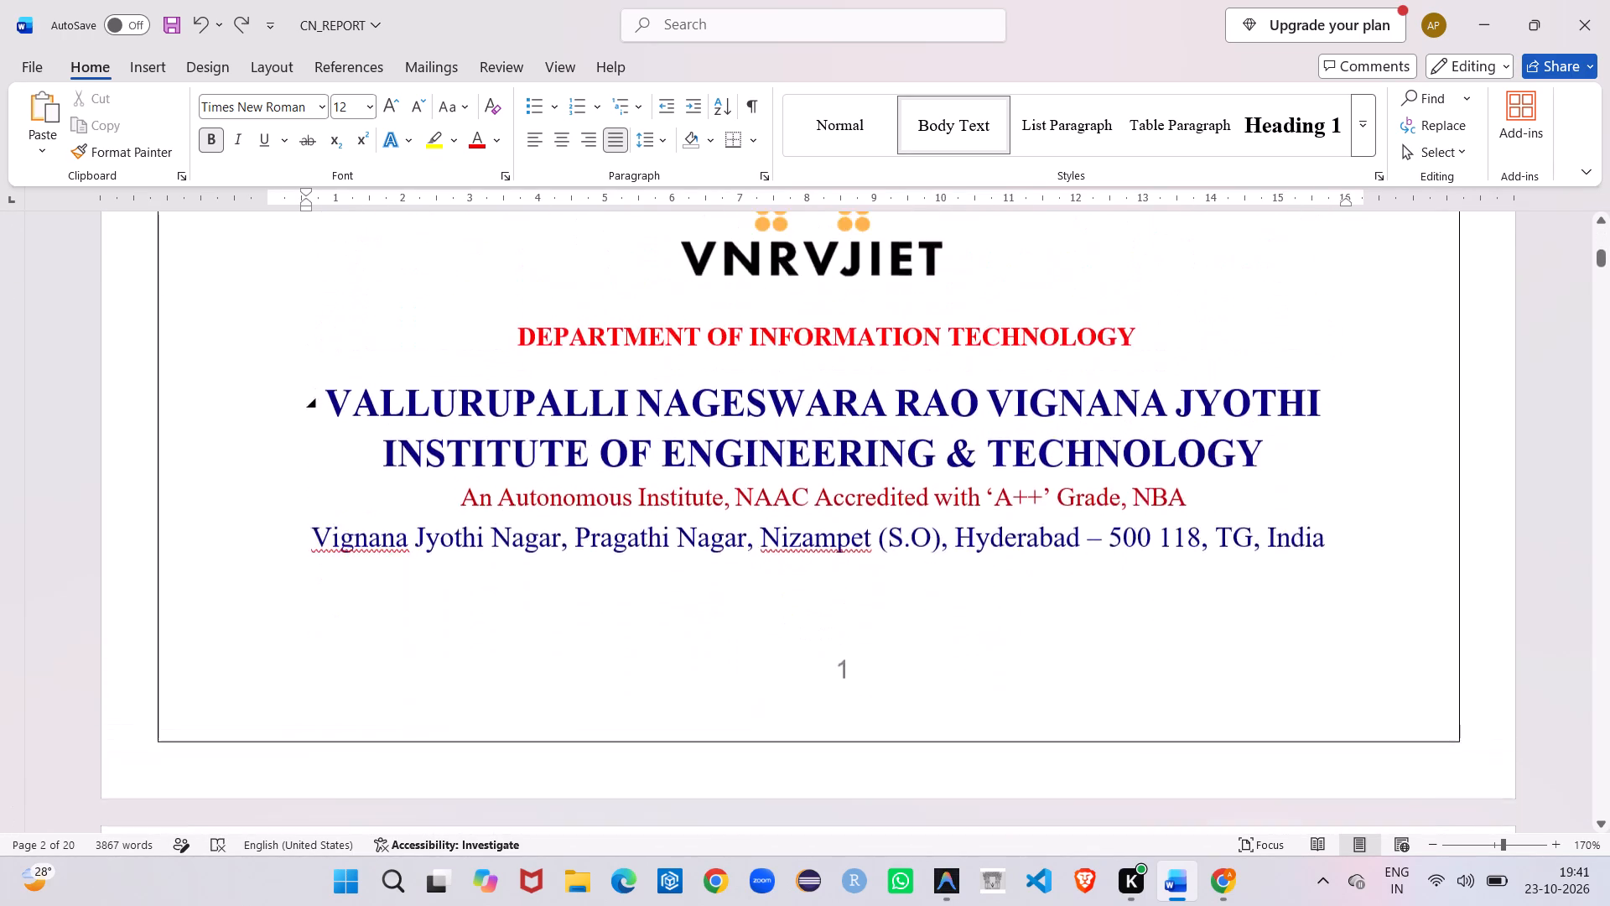
{"action": "scroll", "coordinate": [1021, 404], "scroll_direction": "down", "scroll_amount": 2}
{"action": "scroll", "coordinate": [987, 461], "scroll_direction": "up", "scroll_amount": 1}
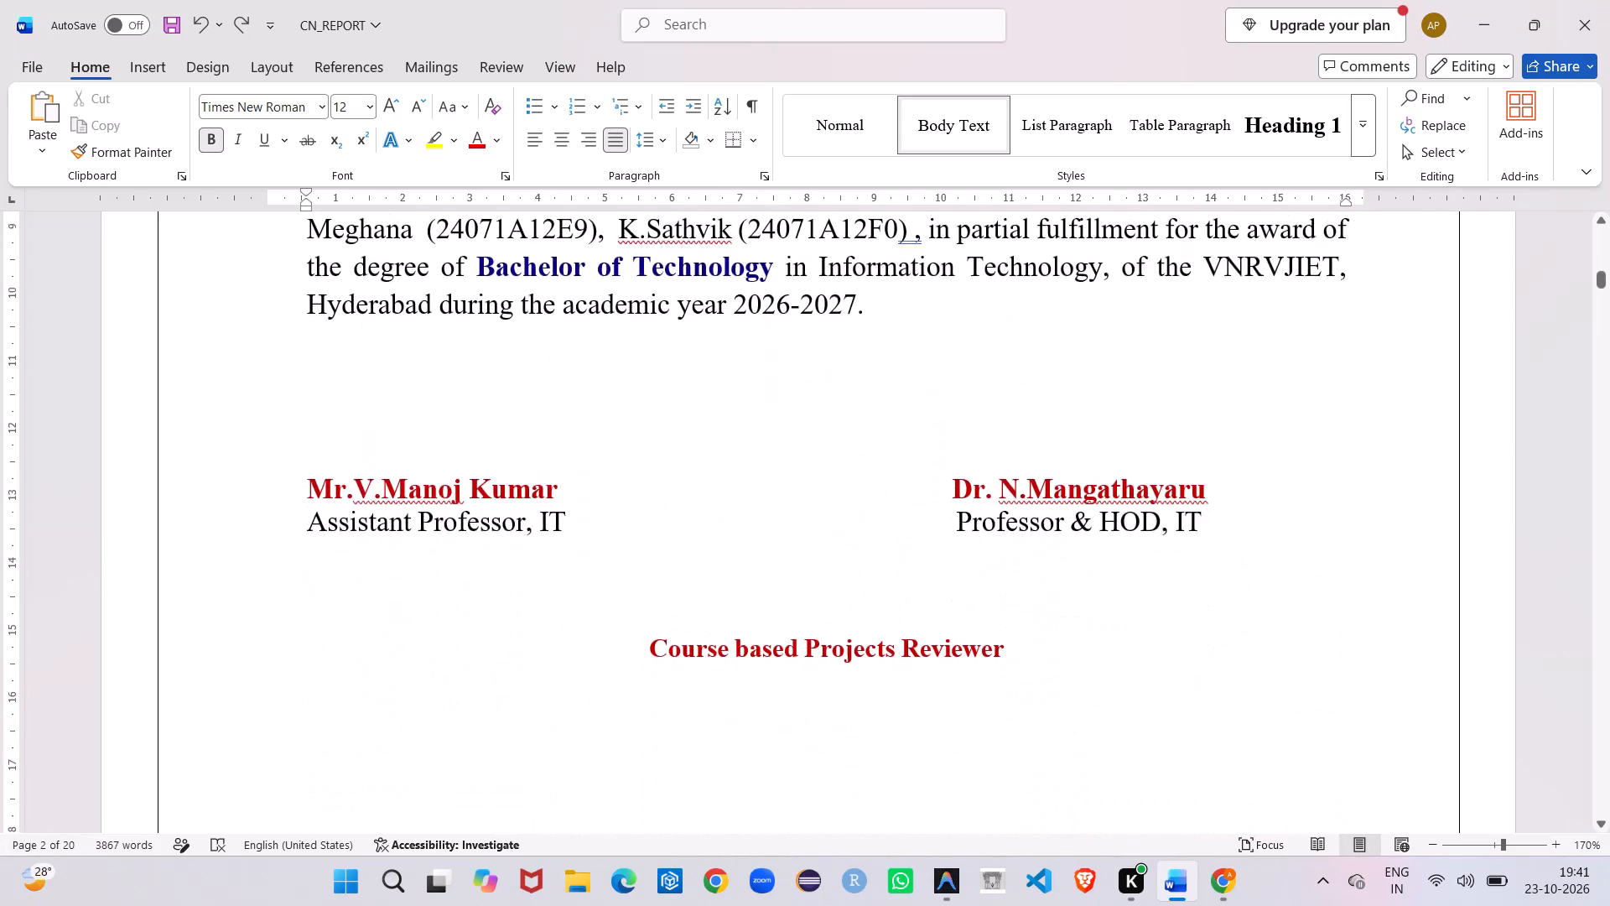
{"action": "scroll", "coordinate": [987, 461], "scroll_direction": "up", "scroll_amount": 1}
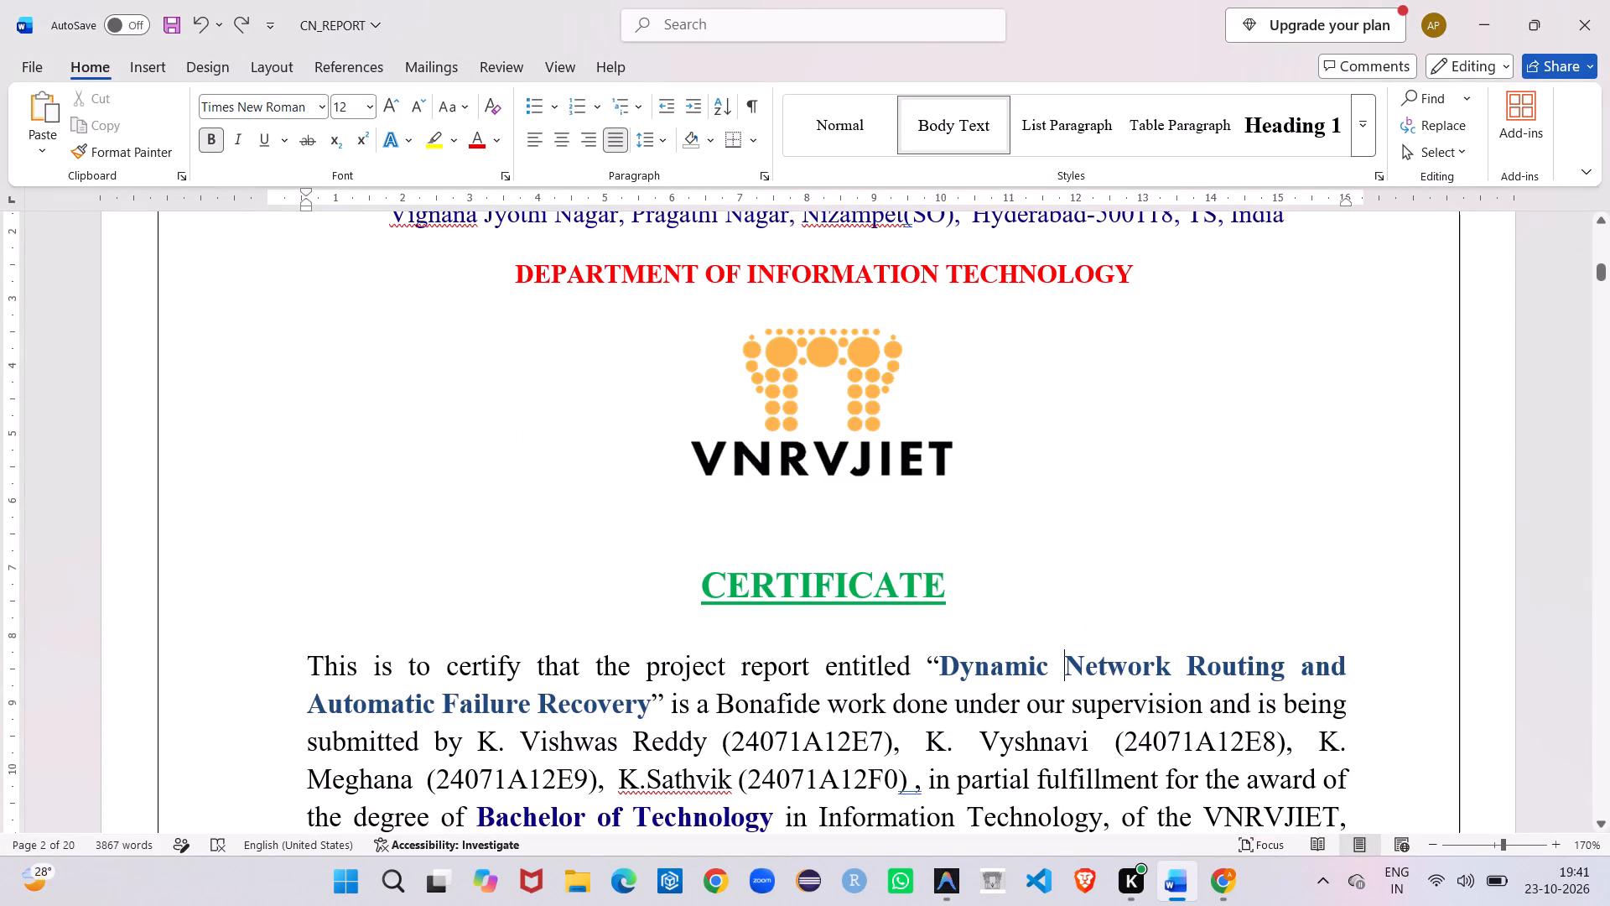
{"action": "left_click_drag", "start_coordinate": [937, 663], "coordinate": [1042, 682]}
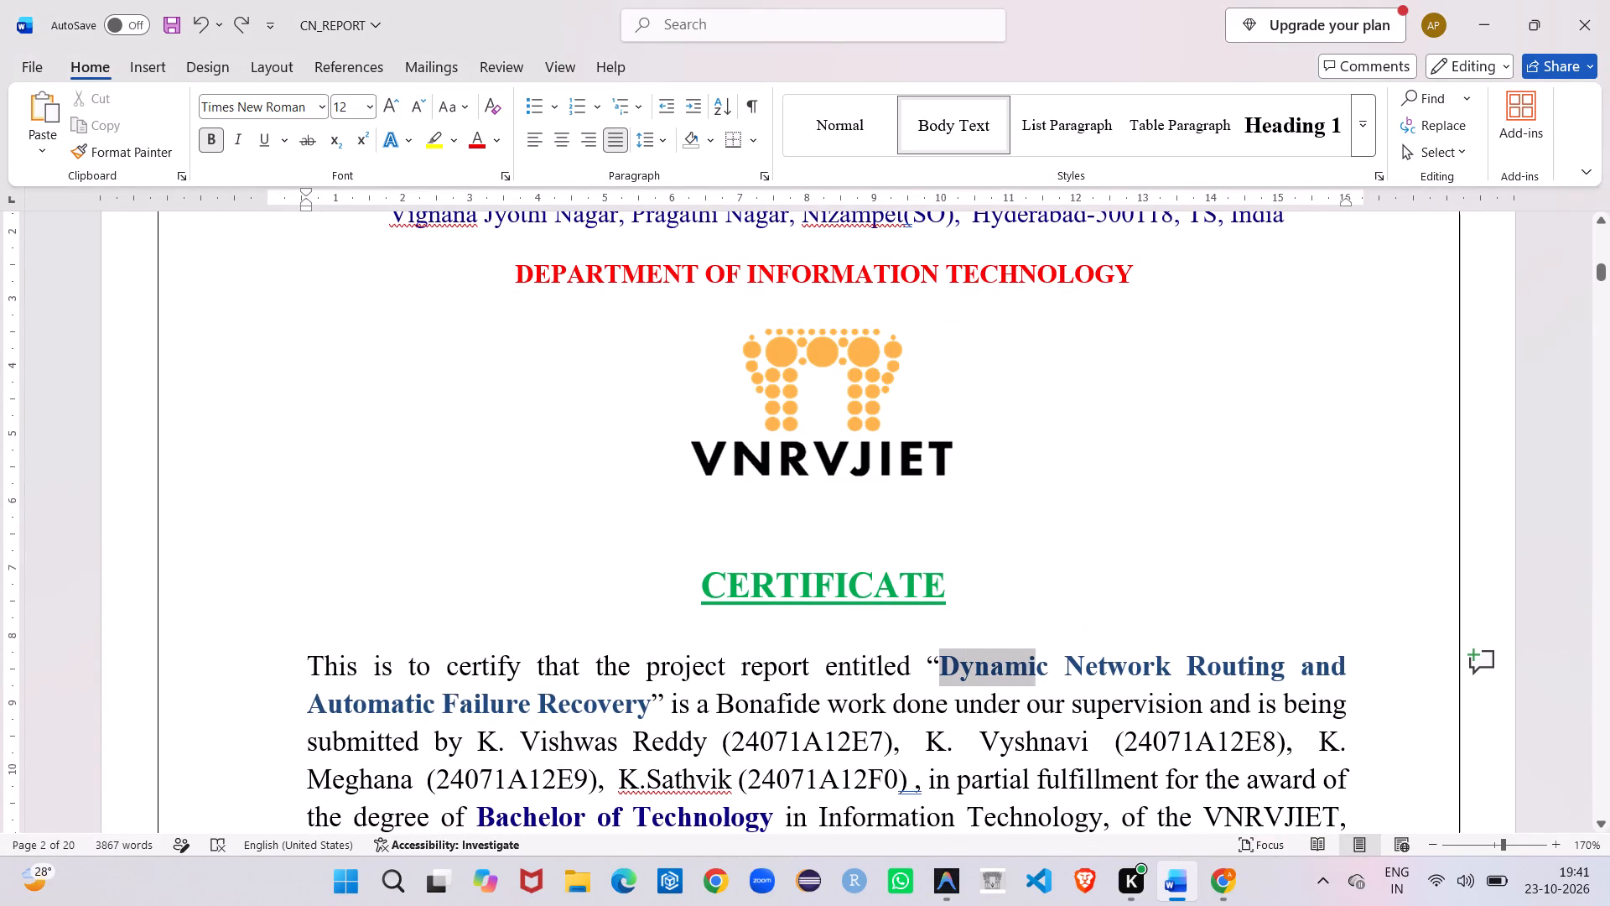
{"action": "left_click_drag", "start_coordinate": [1042, 682], "coordinate": [1062, 681]}
{"action": "key", "text": "BackSpace"}
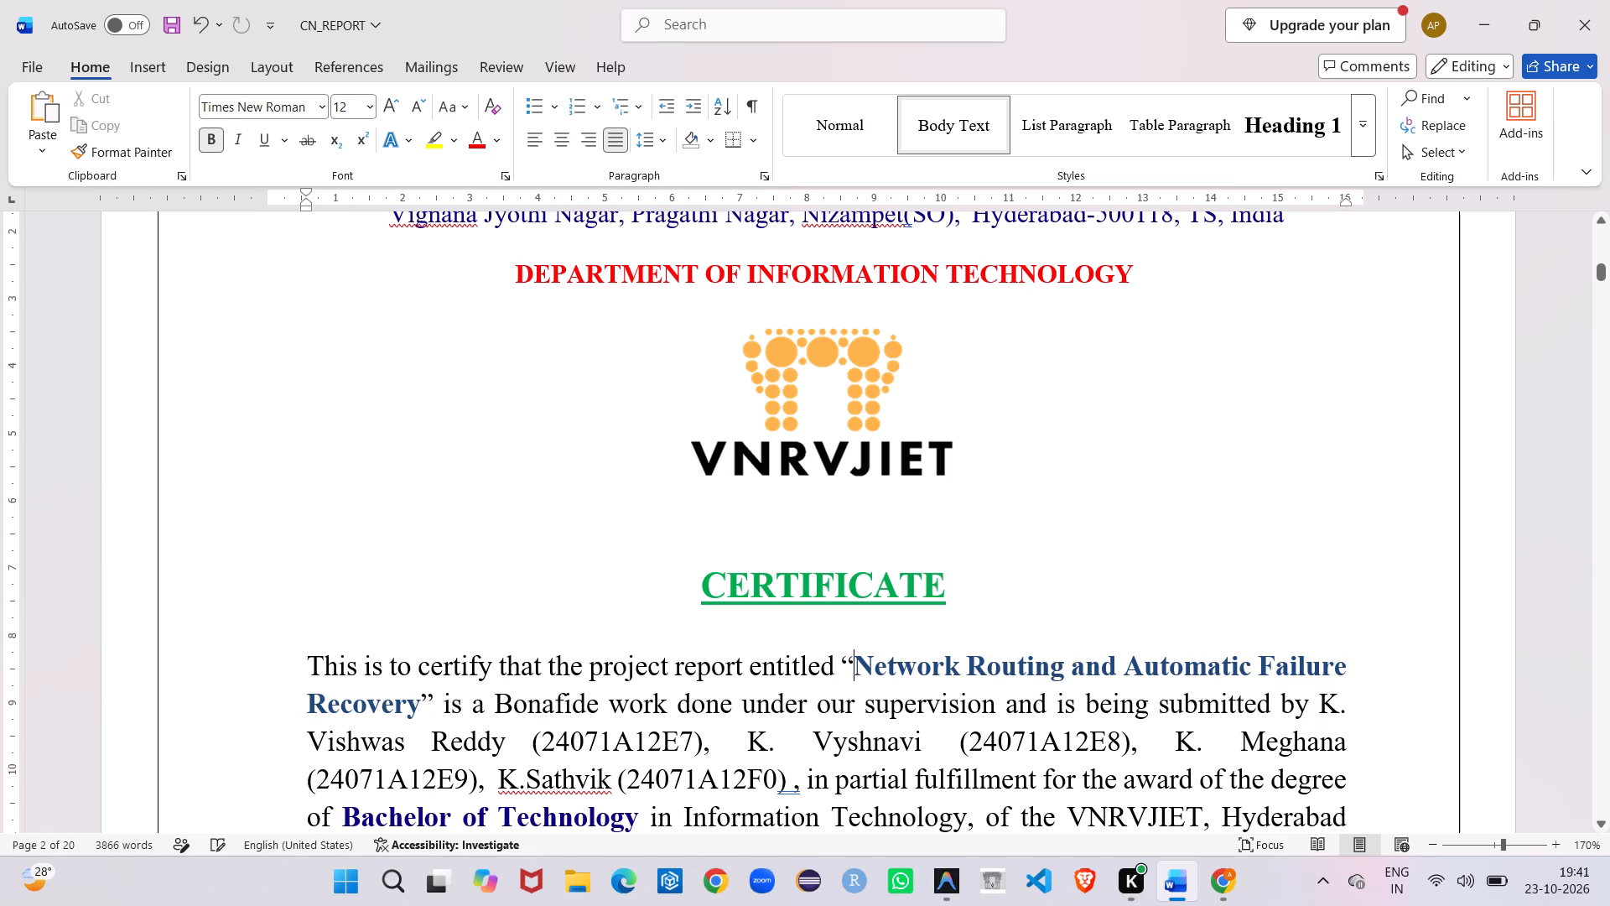
Insert "Simulatoe" between "Network" and "Routing" in the certificate's quoted project title, adding an extra space before it.
{"action": "key", "text": "Right"}
{"action": "key", "text": "Right"}
{"action": "key", "text": "Right"}
{"action": "key", "text": "Right"}
{"action": "key", "text": "Right"}
{"action": "key", "text": "Right"}
{"action": "key", "text": "Right"}
{"action": "key", "text": "Right"}
{"action": "key", "text": "Right"}
{"action": "key", "text": "Right"}
{"action": "key", "text": "Left"}
{"action": "key", "text": "Left"}
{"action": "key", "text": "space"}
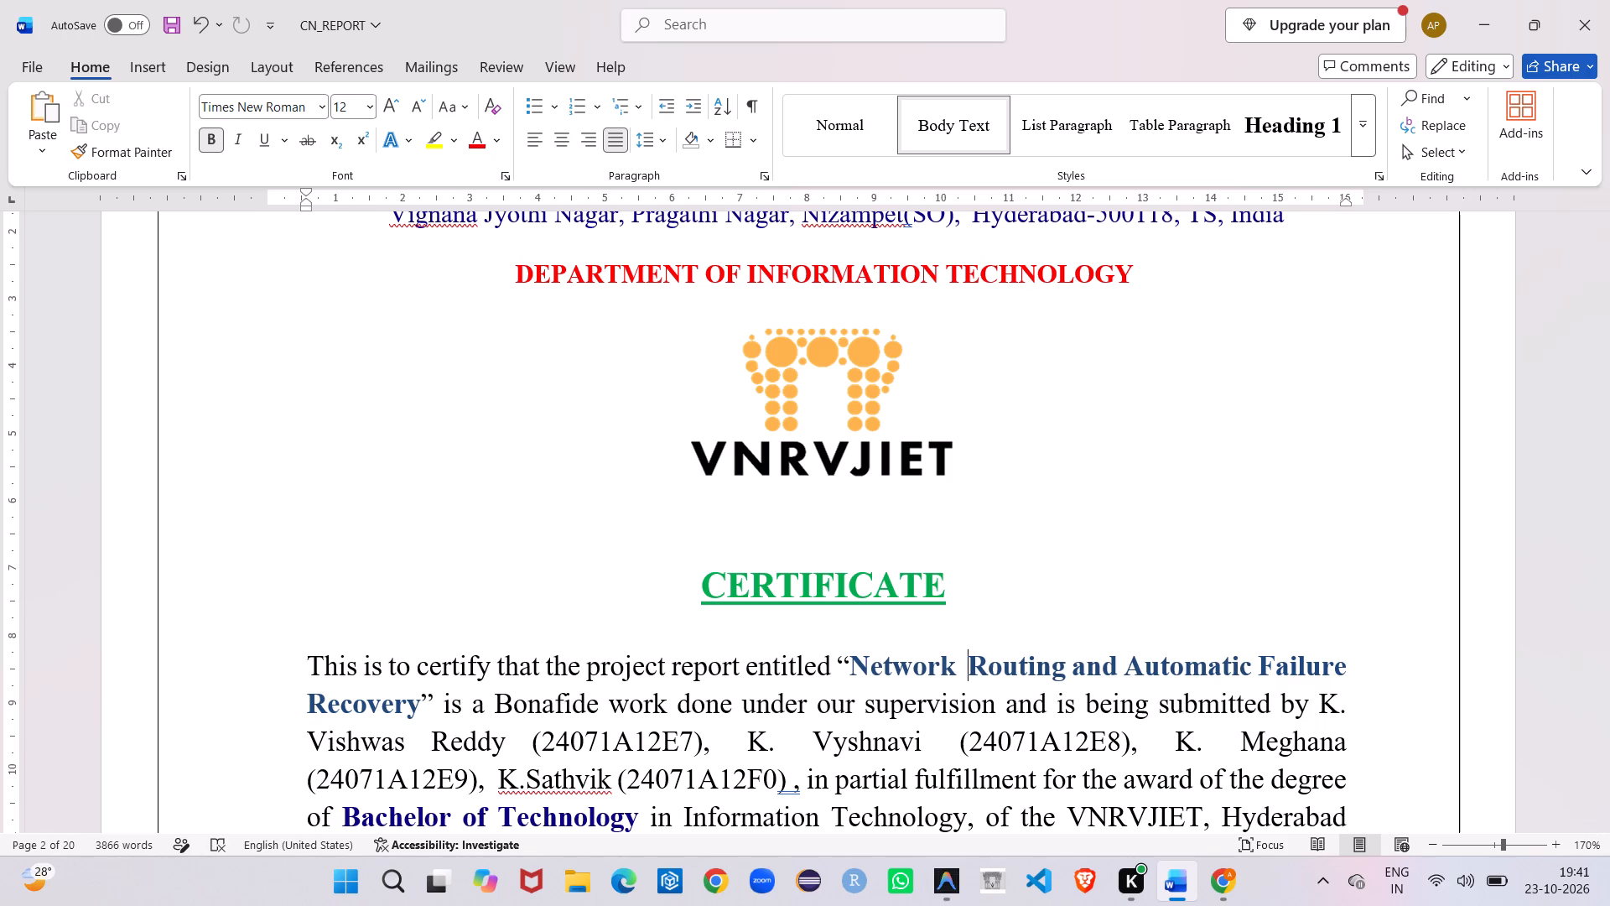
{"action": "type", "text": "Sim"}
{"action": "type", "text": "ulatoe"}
Check the wording of the full project title on the cover page.
{"action": "scroll", "coordinate": [1062, 681], "scroll_direction": "up", "scroll_amount": 5}
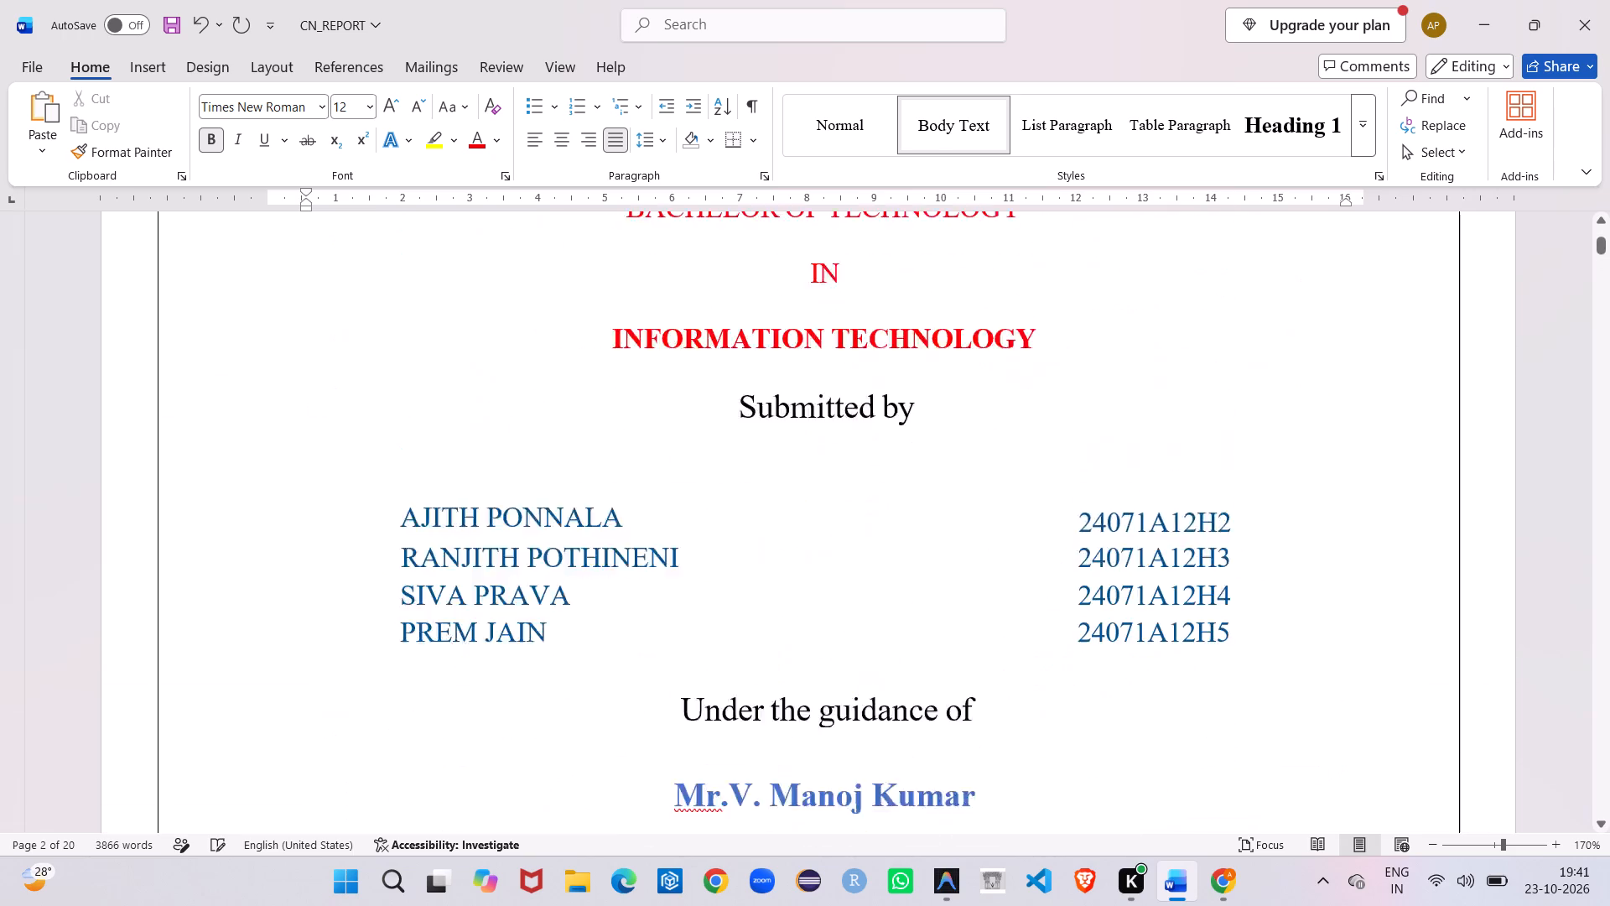
{"action": "scroll", "coordinate": [1062, 681], "scroll_direction": "up", "scroll_amount": 2}
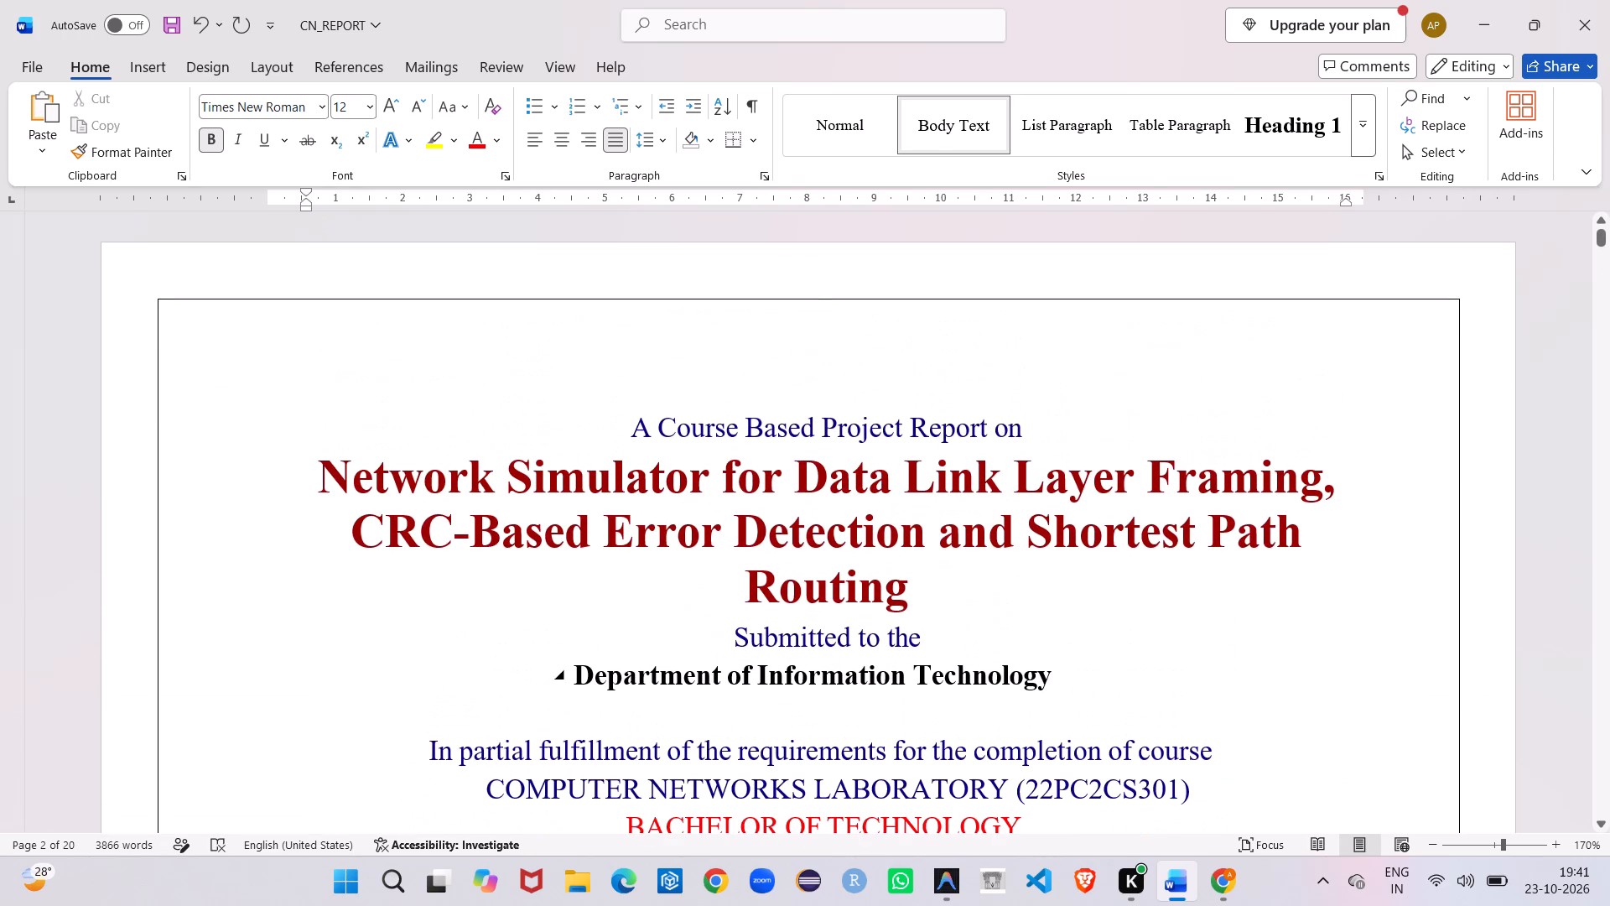
{"action": "scroll", "coordinate": [1062, 681], "scroll_direction": "down", "scroll_amount": 6}
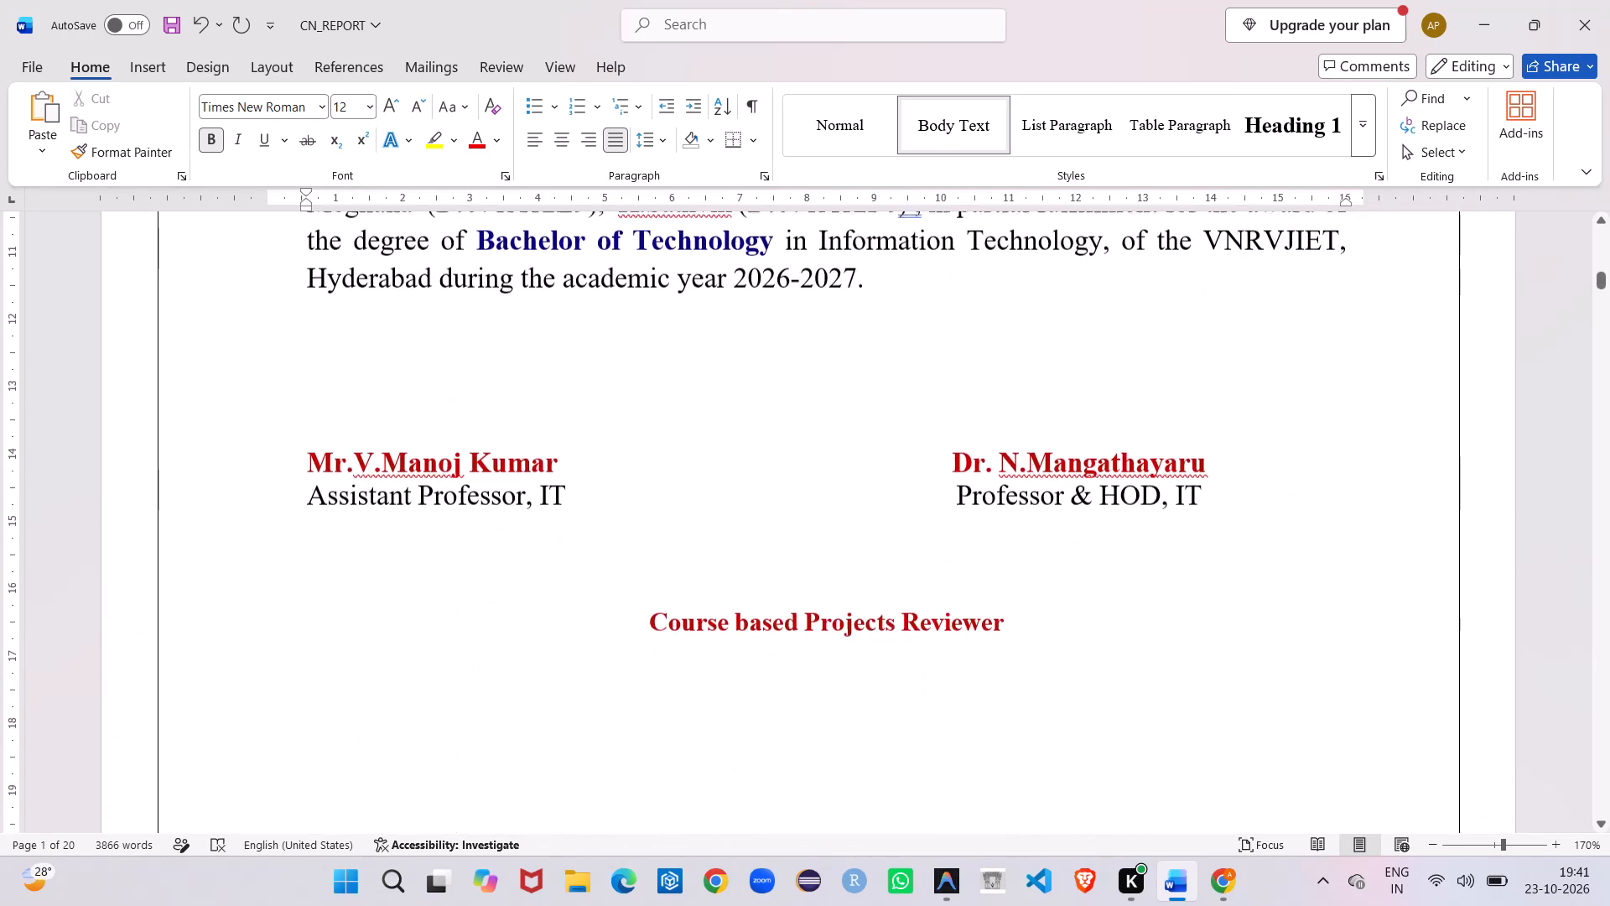
{"action": "scroll", "coordinate": [1062, 681], "scroll_direction": "up", "scroll_amount": 5}
{"action": "right_click", "coordinate": [1062, 681]}
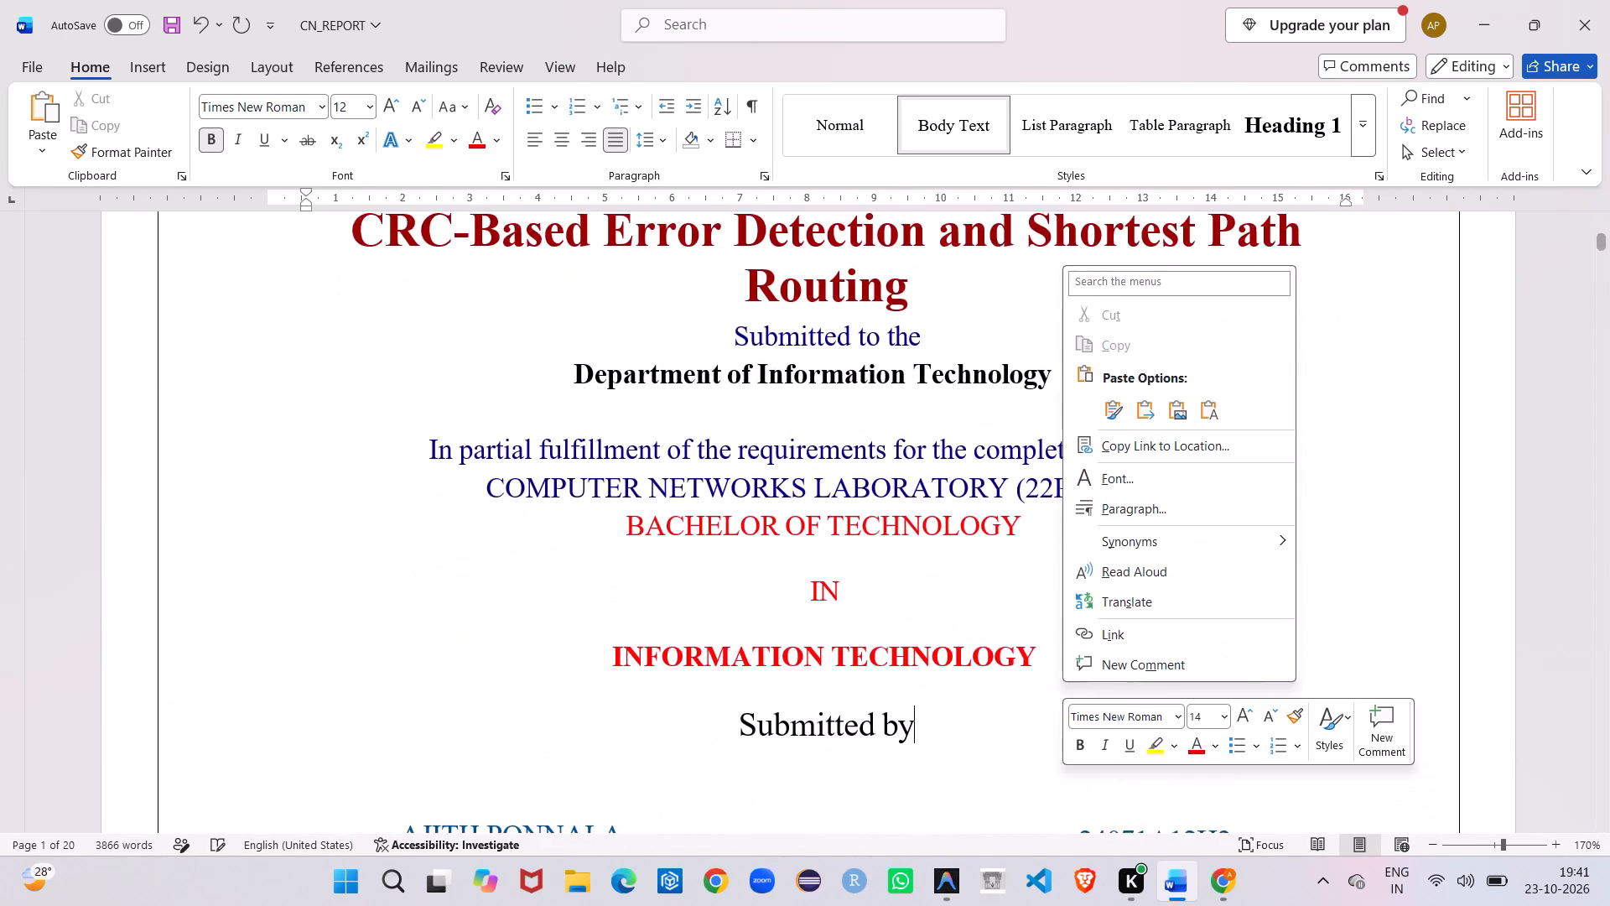
{"action": "scroll", "coordinate": [1062, 681], "scroll_direction": "up", "scroll_amount": 2}
{"action": "left_click", "coordinate": [730, 550]}
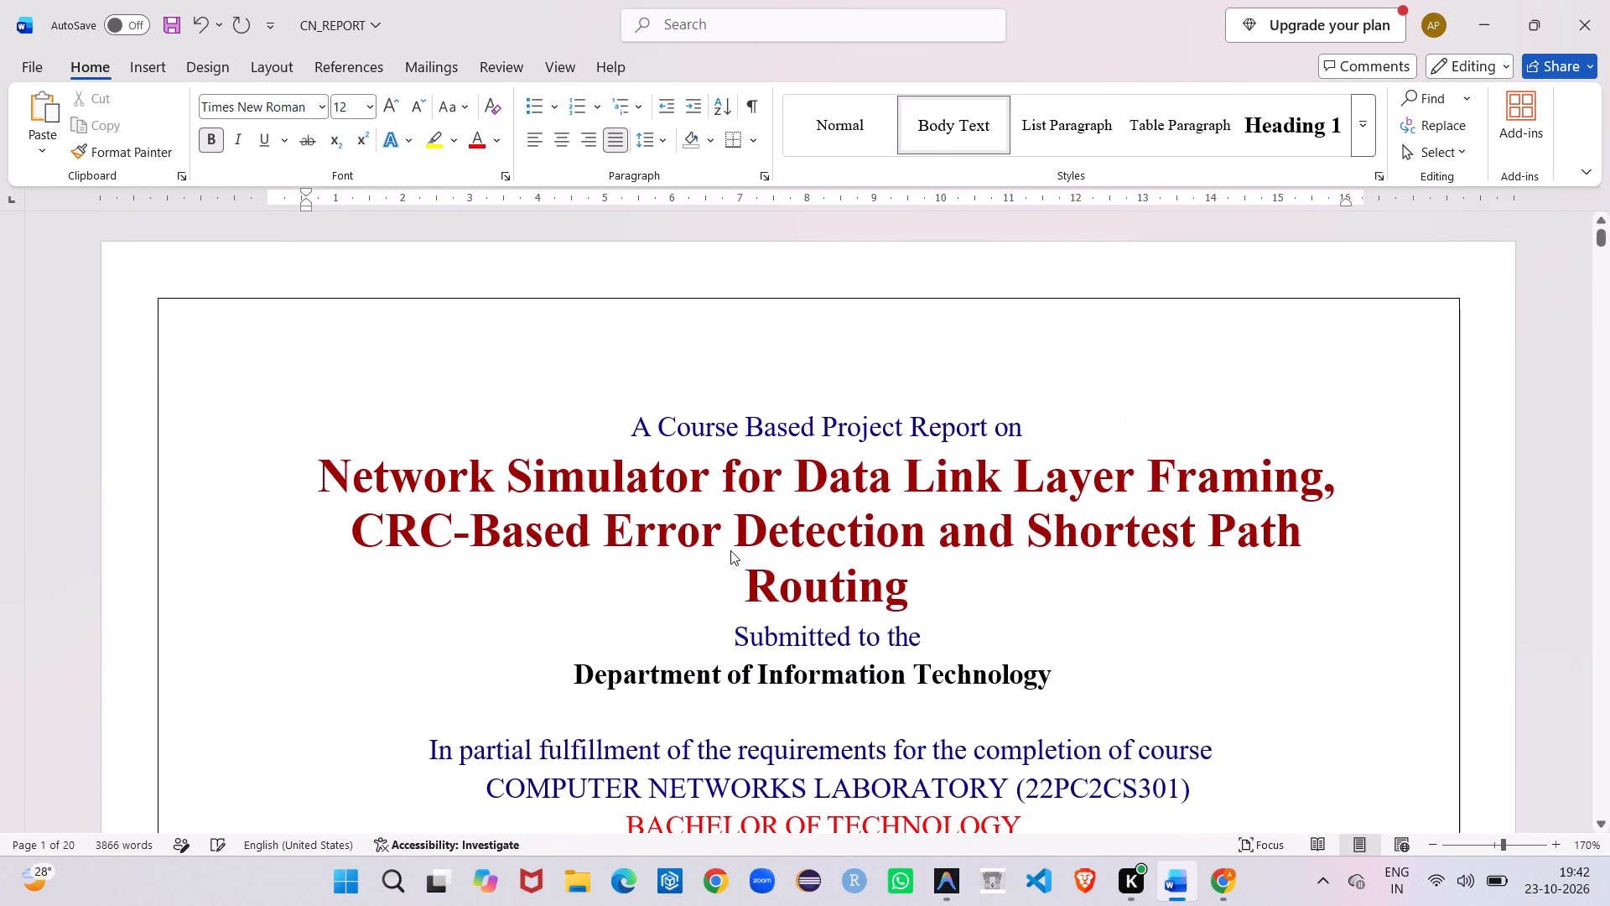
{"action": "scroll", "coordinate": [730, 550], "scroll_direction": "up", "scroll_amount": 2}
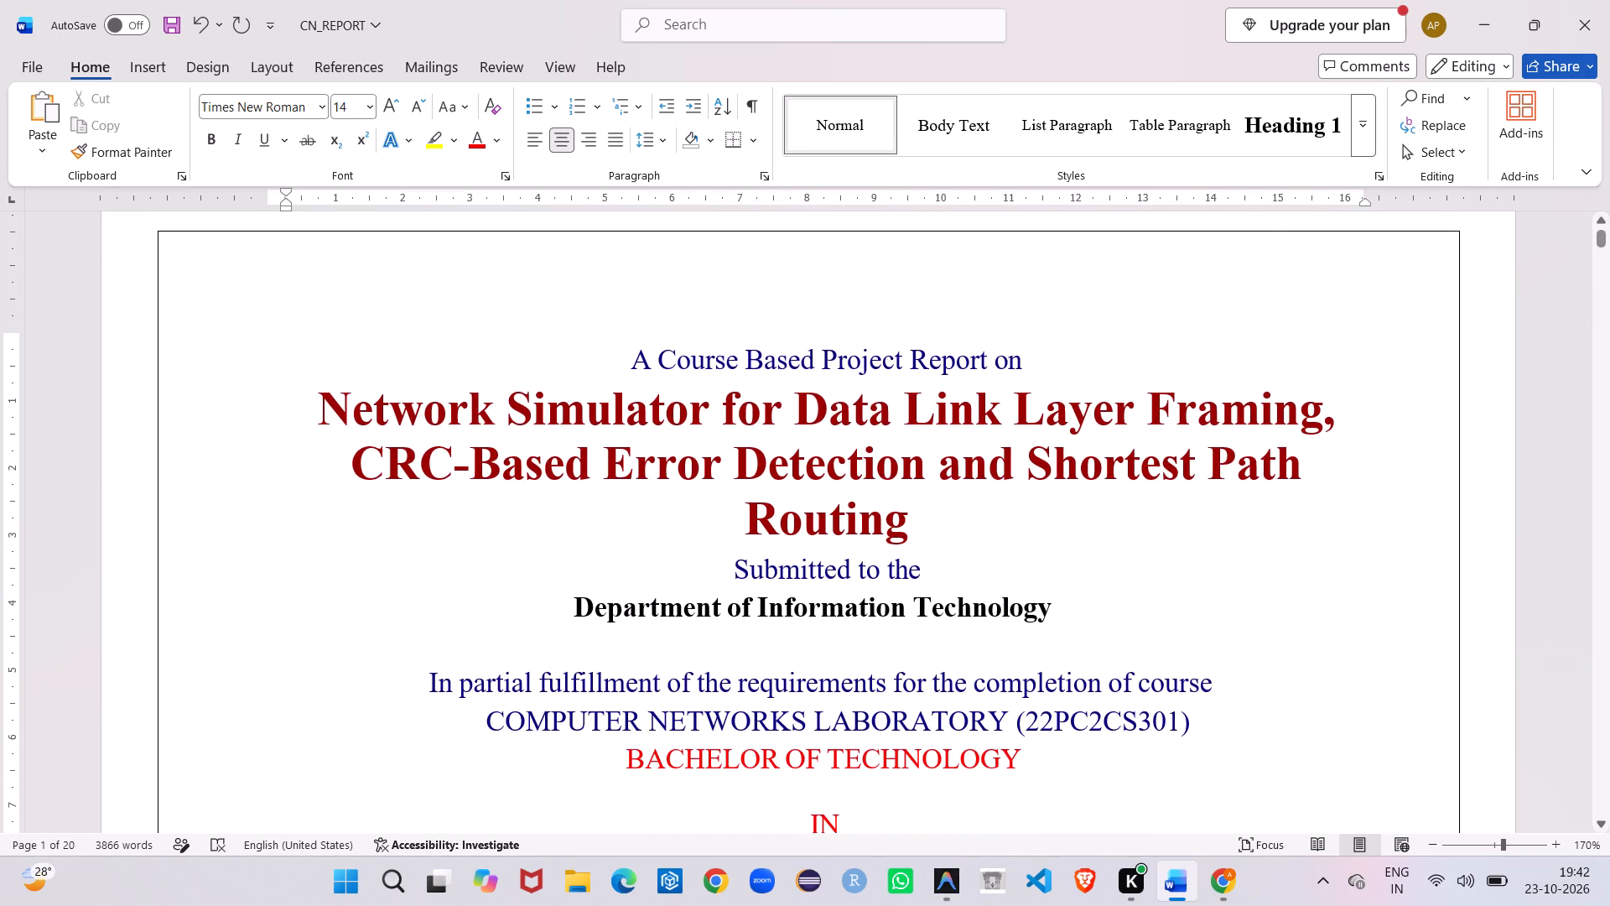
Correct "Simulatoe" to "Simulator" in the certificate's quoted title and separate it from "Routing" with a space.
{"action": "scroll", "coordinate": [731, 467], "scroll_direction": "down", "scroll_amount": 4}
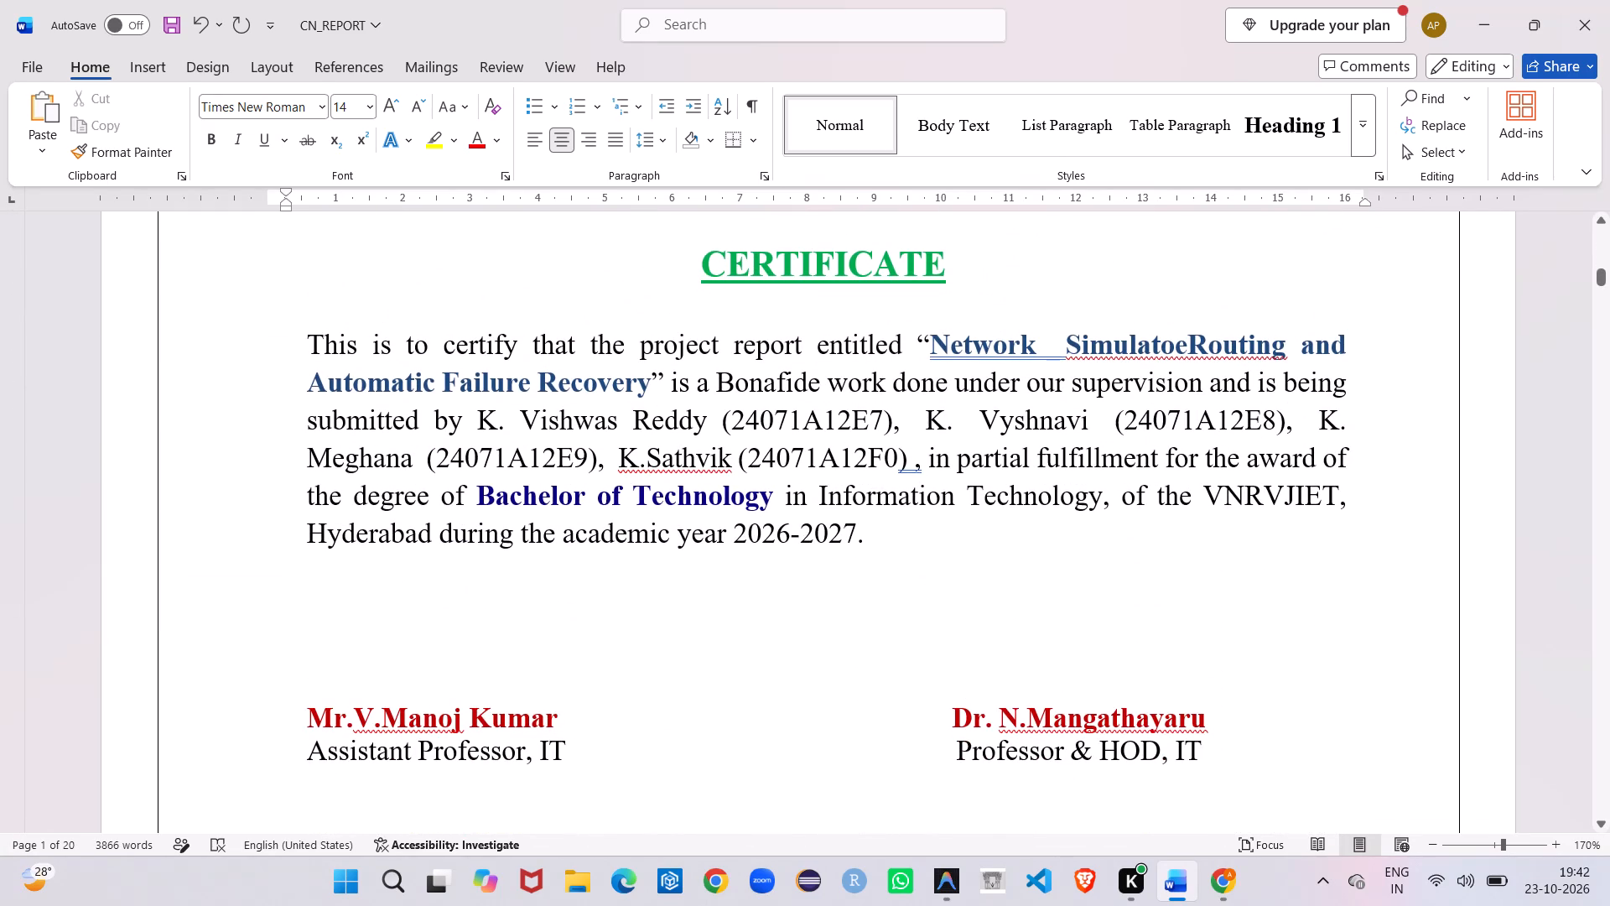
{"action": "left_click", "coordinate": [1181, 347]}
{"action": "key", "text": "Right"}
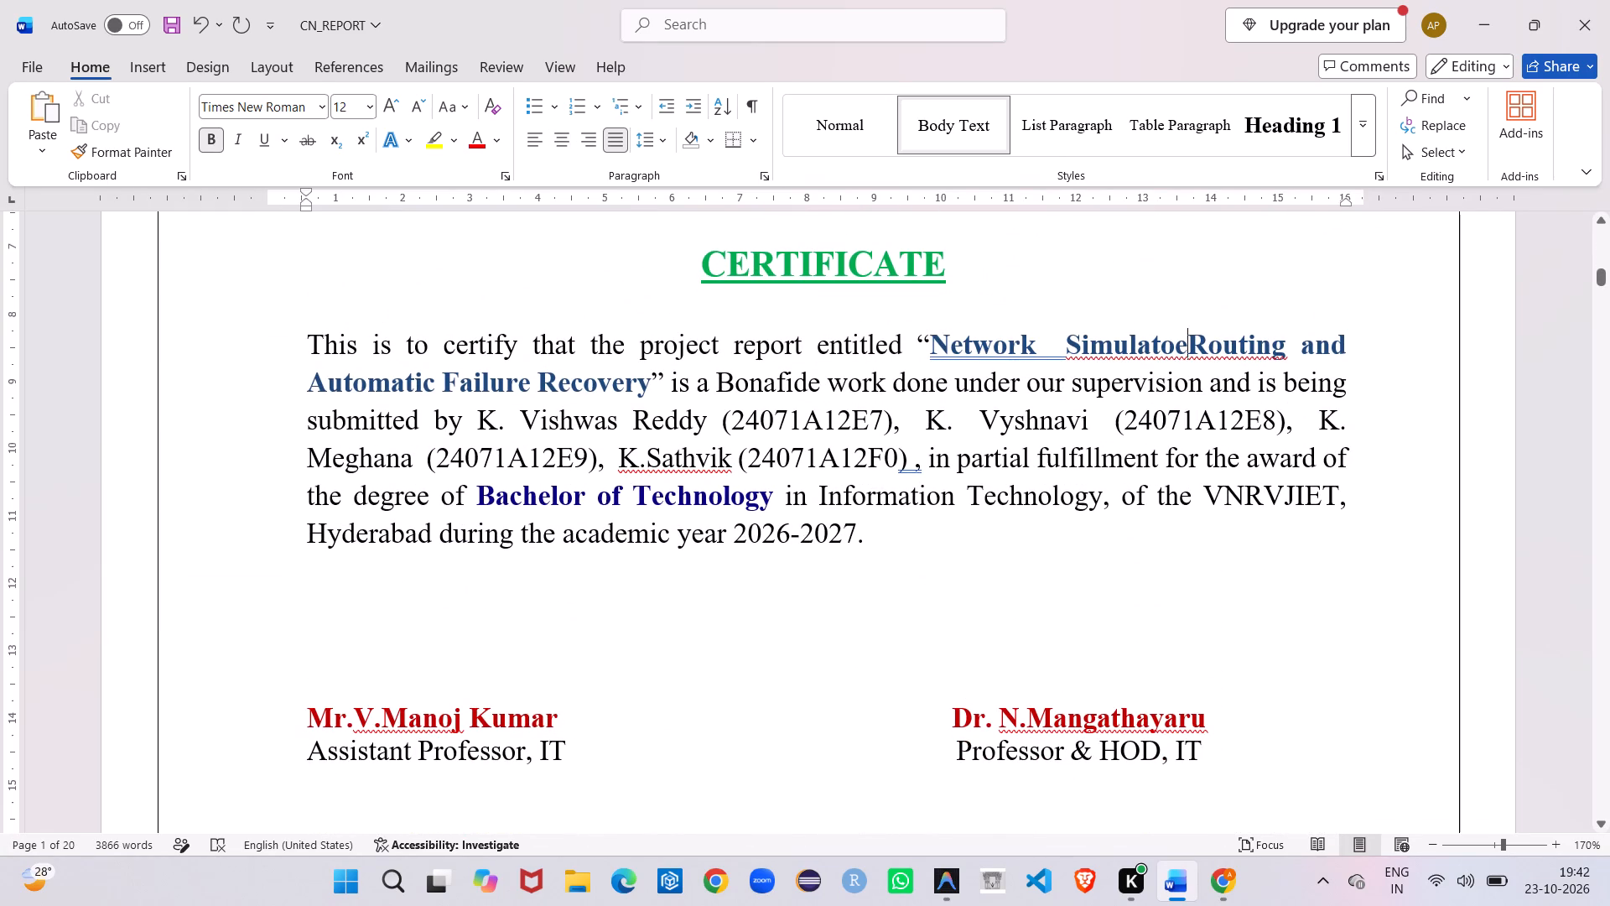
{"action": "key", "text": "BackSpace"}
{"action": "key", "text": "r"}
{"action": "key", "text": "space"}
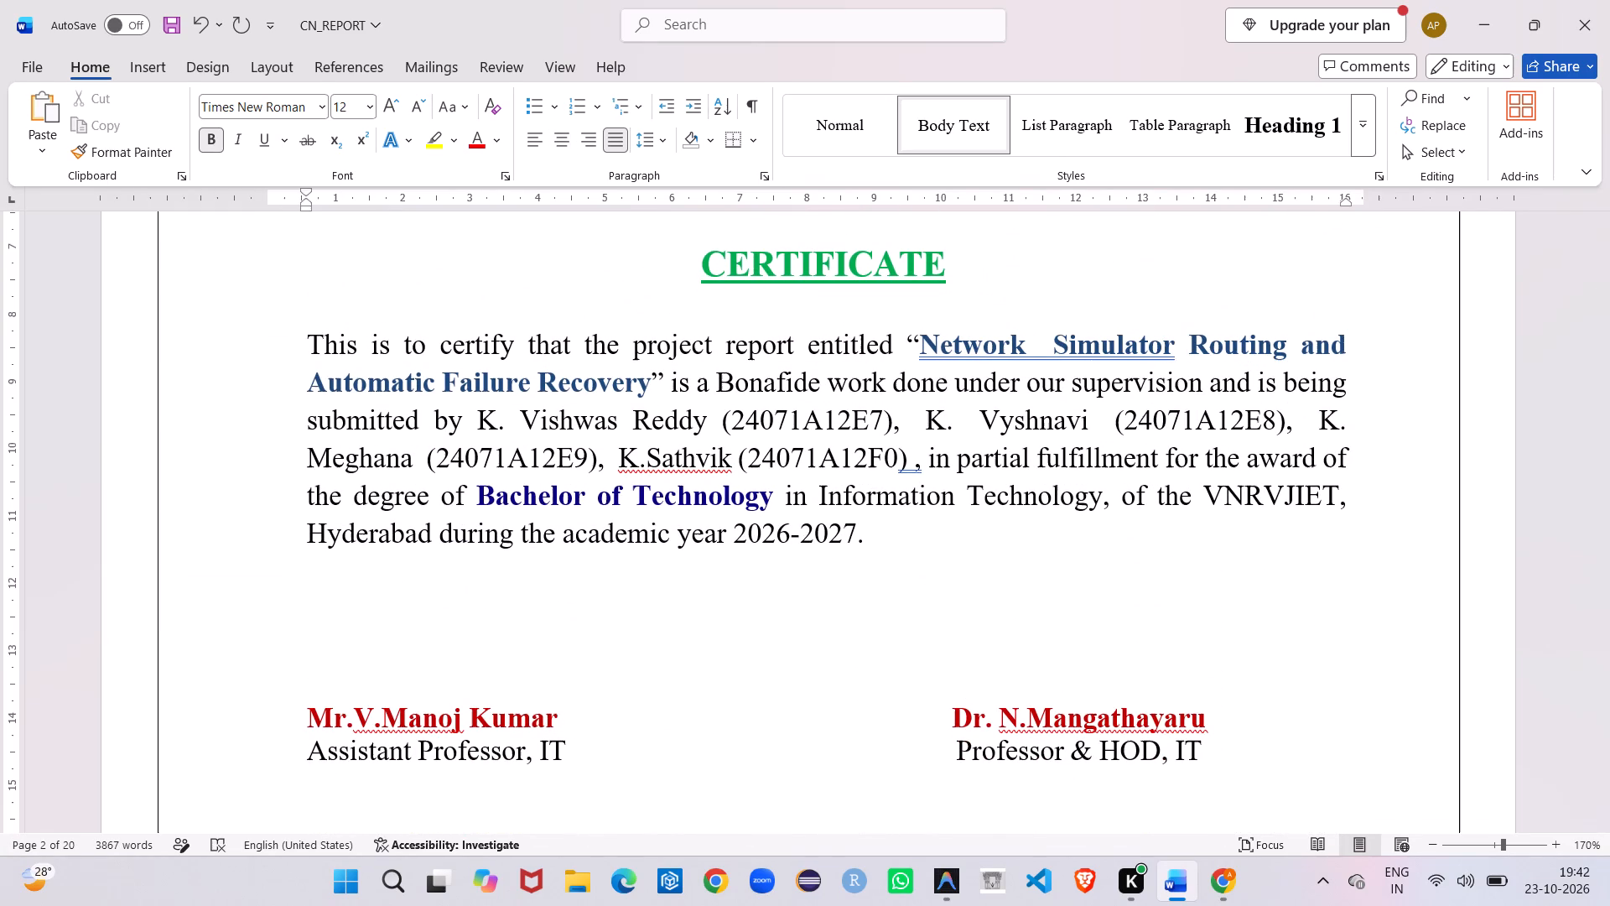
Insert "for Data Link Layer Framing" between "Simulator" and "Routing" in the certificate's quoted project title.
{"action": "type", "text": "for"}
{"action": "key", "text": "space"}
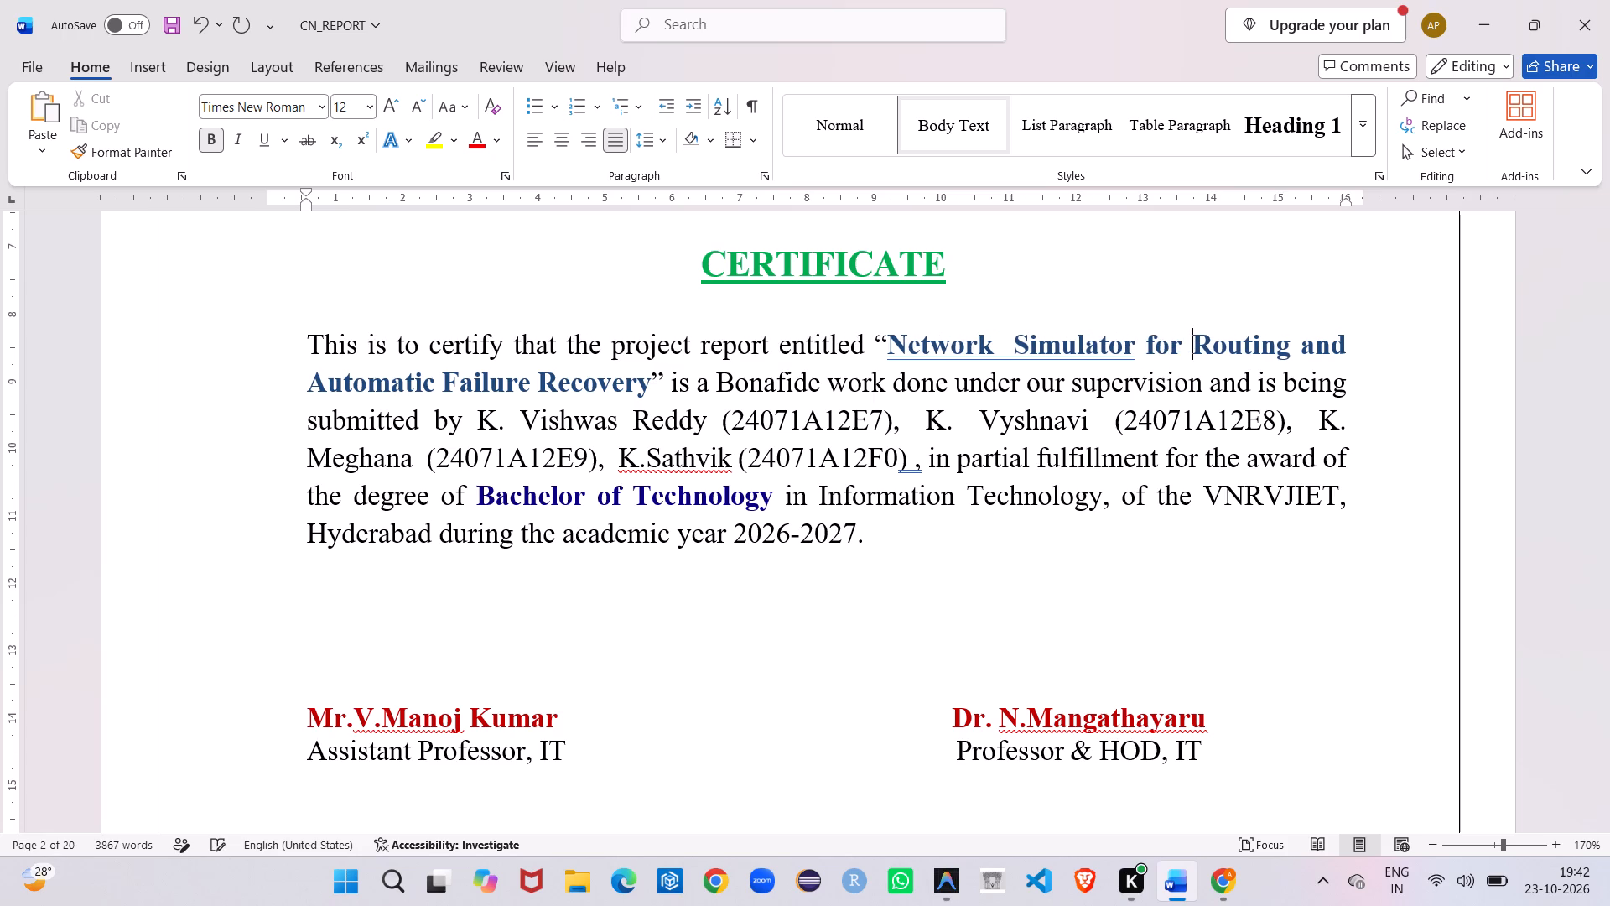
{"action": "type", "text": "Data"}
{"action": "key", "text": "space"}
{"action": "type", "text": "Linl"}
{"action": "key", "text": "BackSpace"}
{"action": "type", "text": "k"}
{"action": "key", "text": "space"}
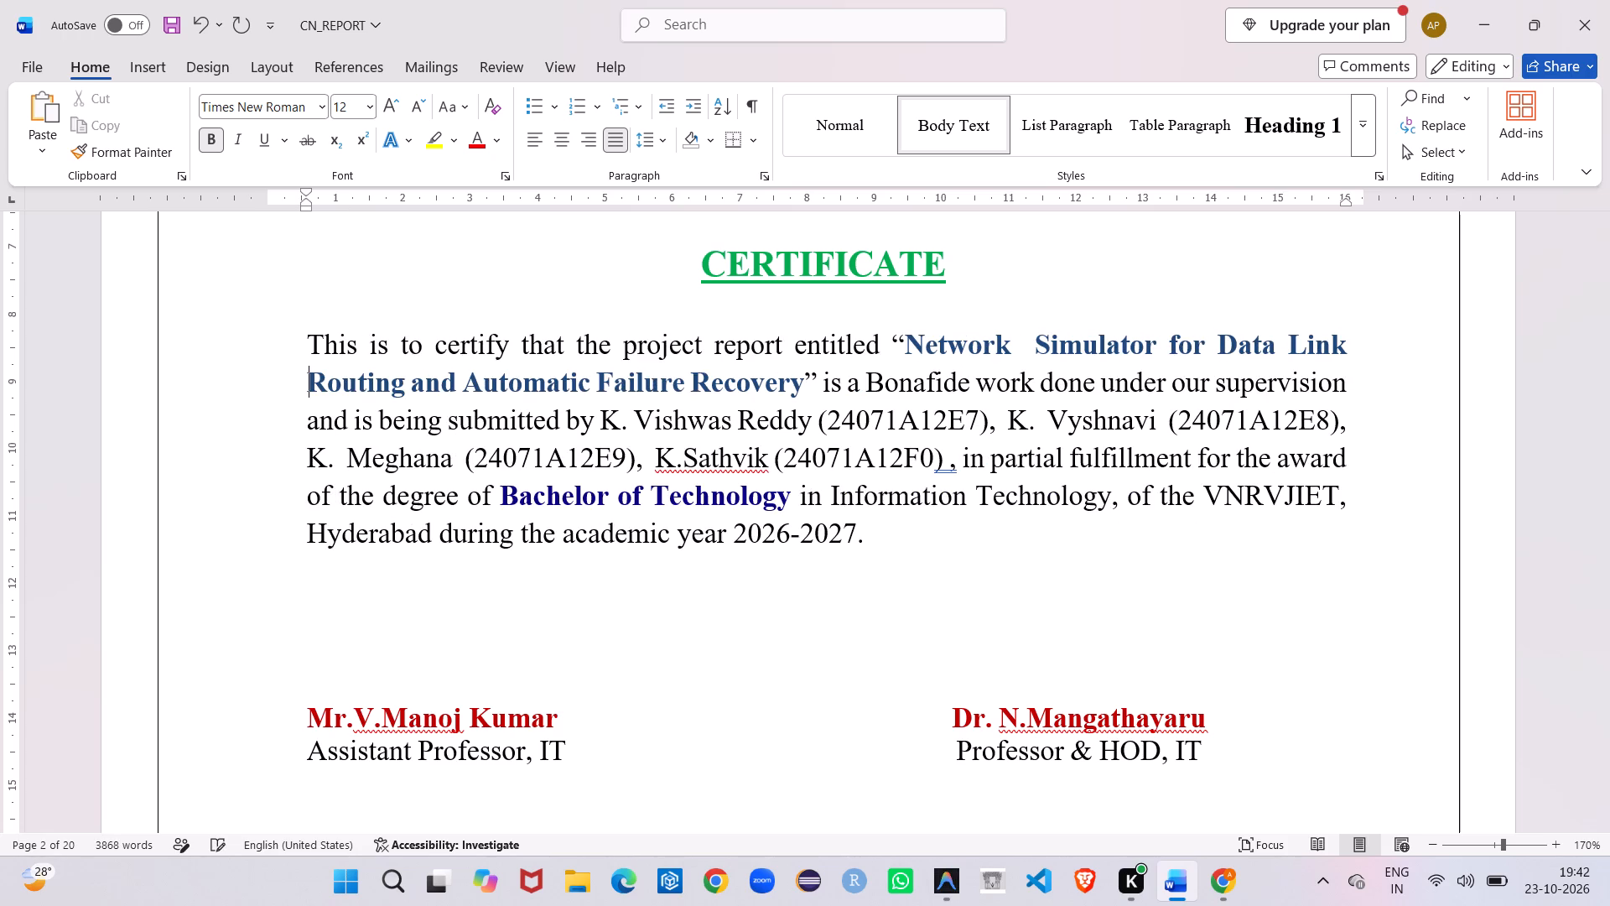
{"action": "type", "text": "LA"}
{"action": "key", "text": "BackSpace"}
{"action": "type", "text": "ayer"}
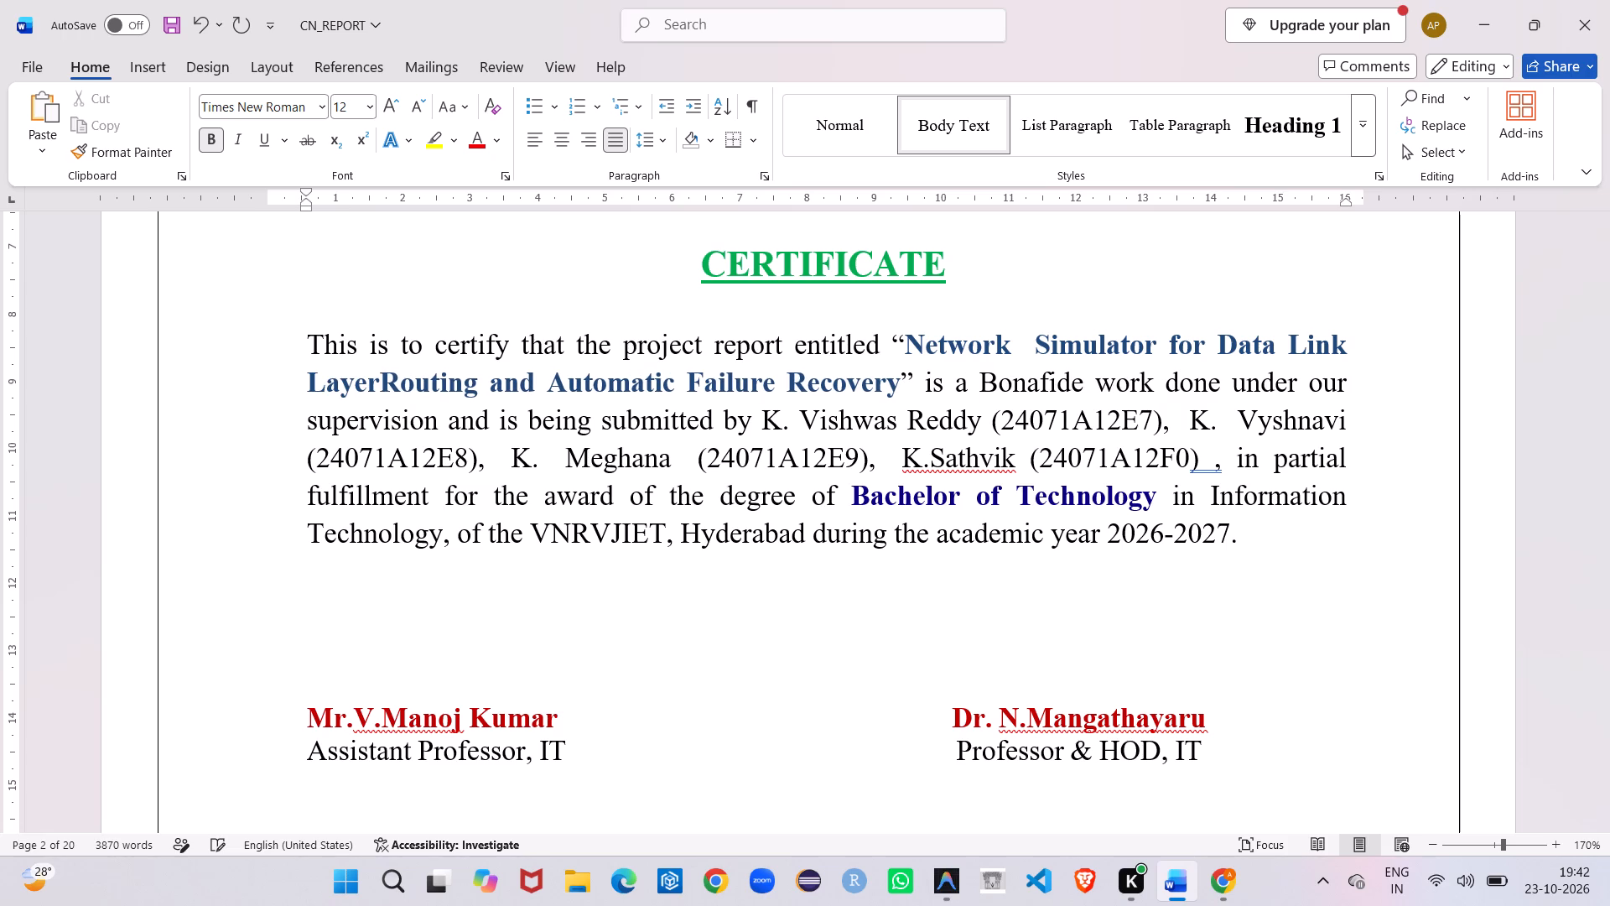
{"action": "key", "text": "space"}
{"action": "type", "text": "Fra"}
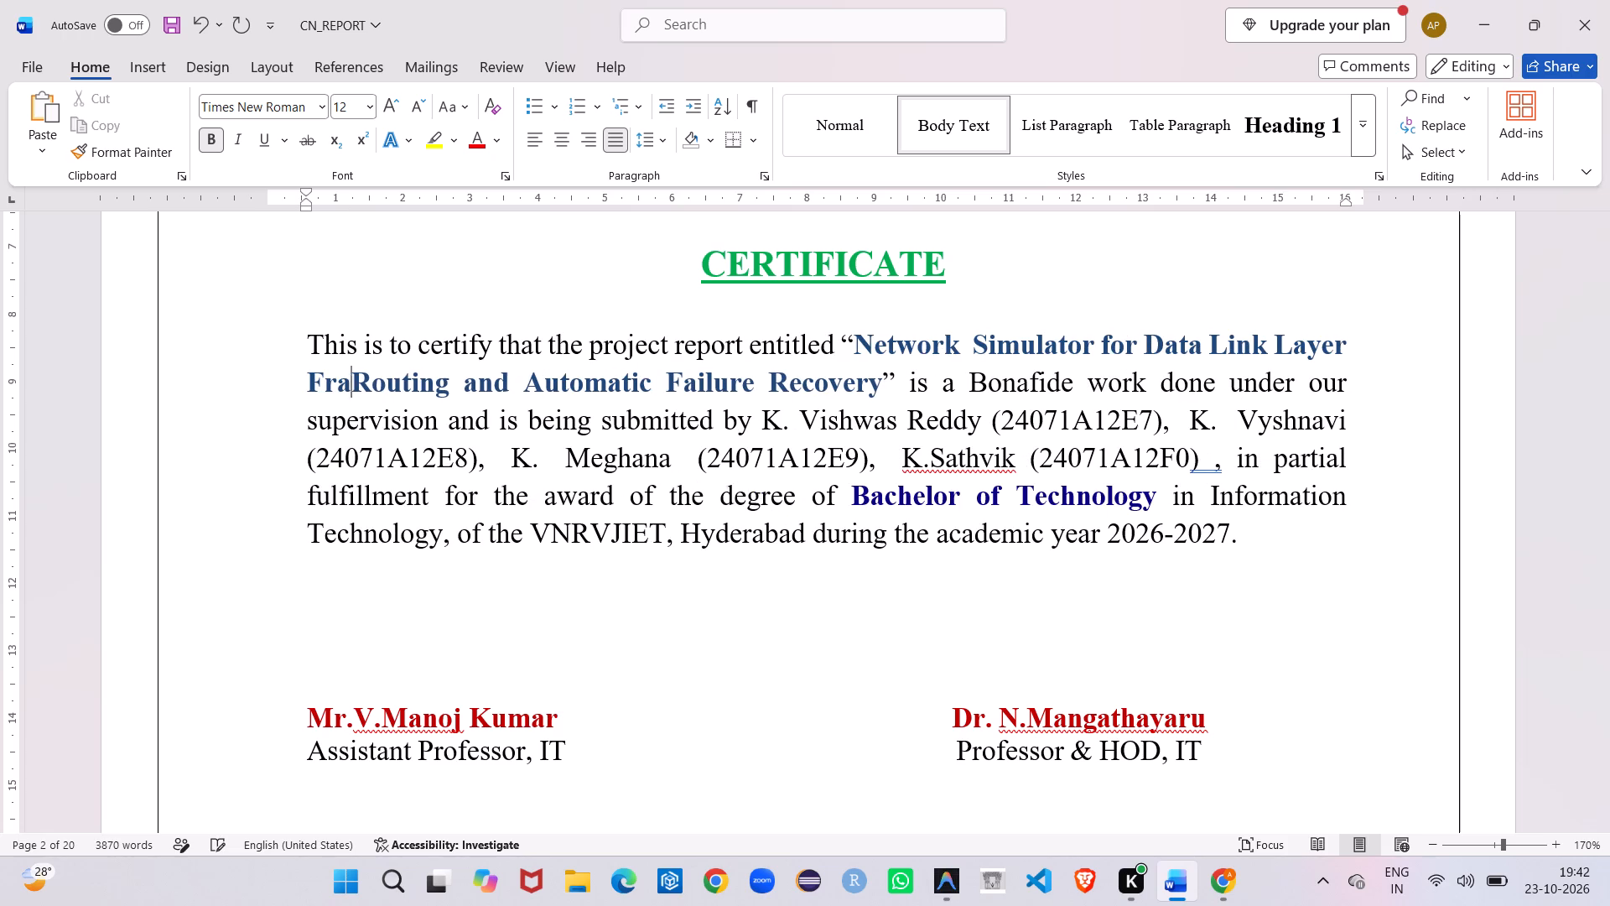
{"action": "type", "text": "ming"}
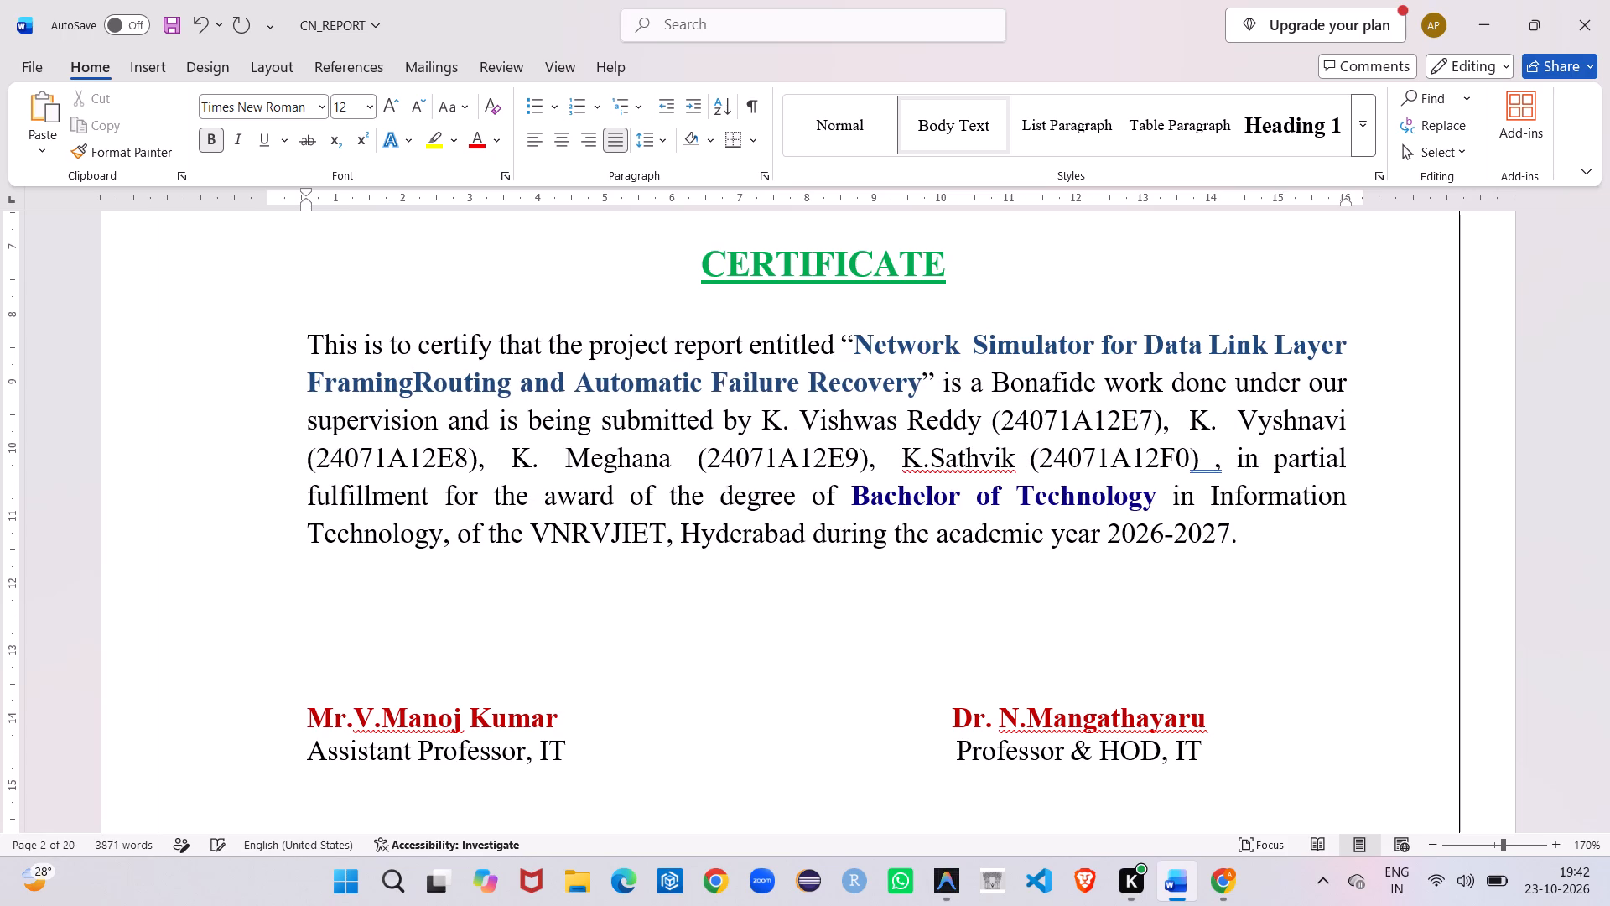
Continue the certificate's quoted title after "Framing" with ",CRC-Based Error Detection and Shortest Path", leaving a space before "Routing".
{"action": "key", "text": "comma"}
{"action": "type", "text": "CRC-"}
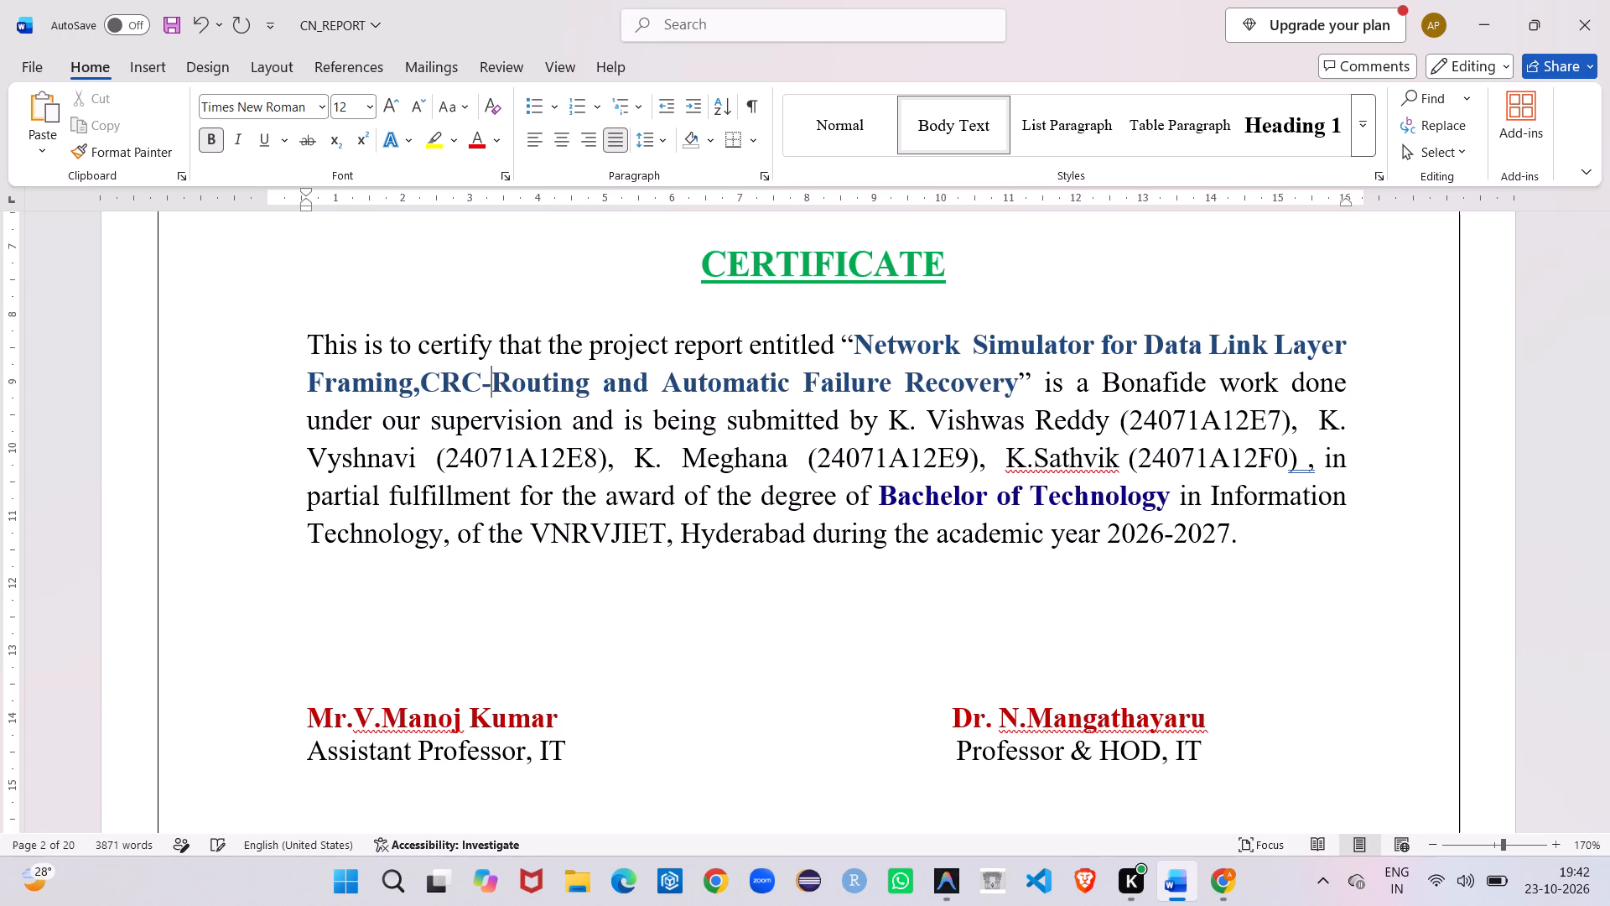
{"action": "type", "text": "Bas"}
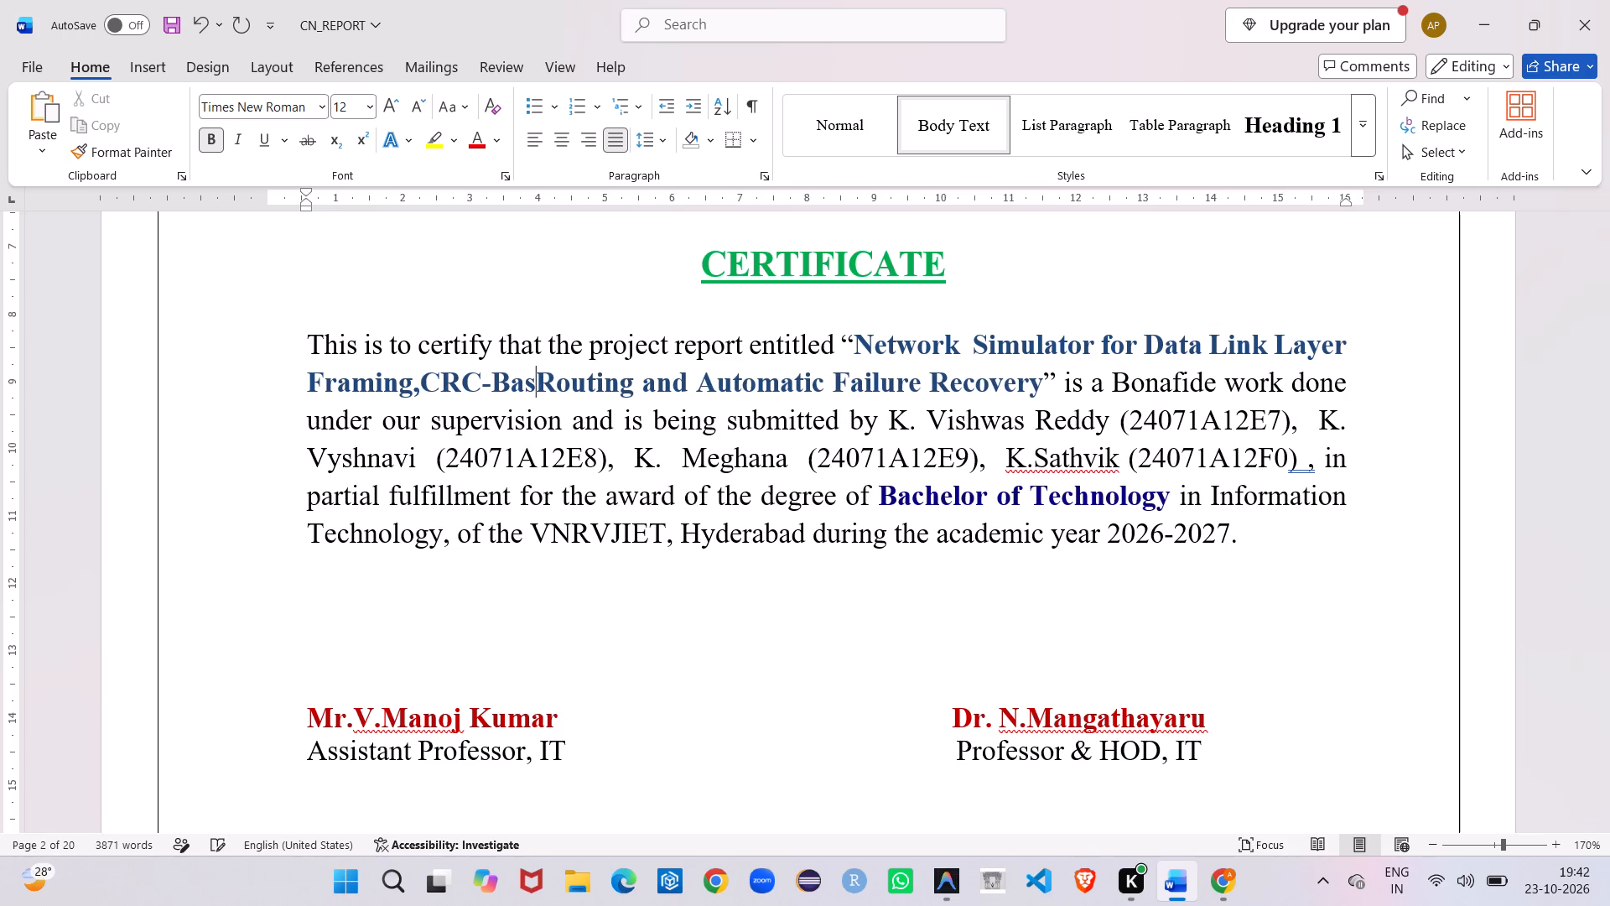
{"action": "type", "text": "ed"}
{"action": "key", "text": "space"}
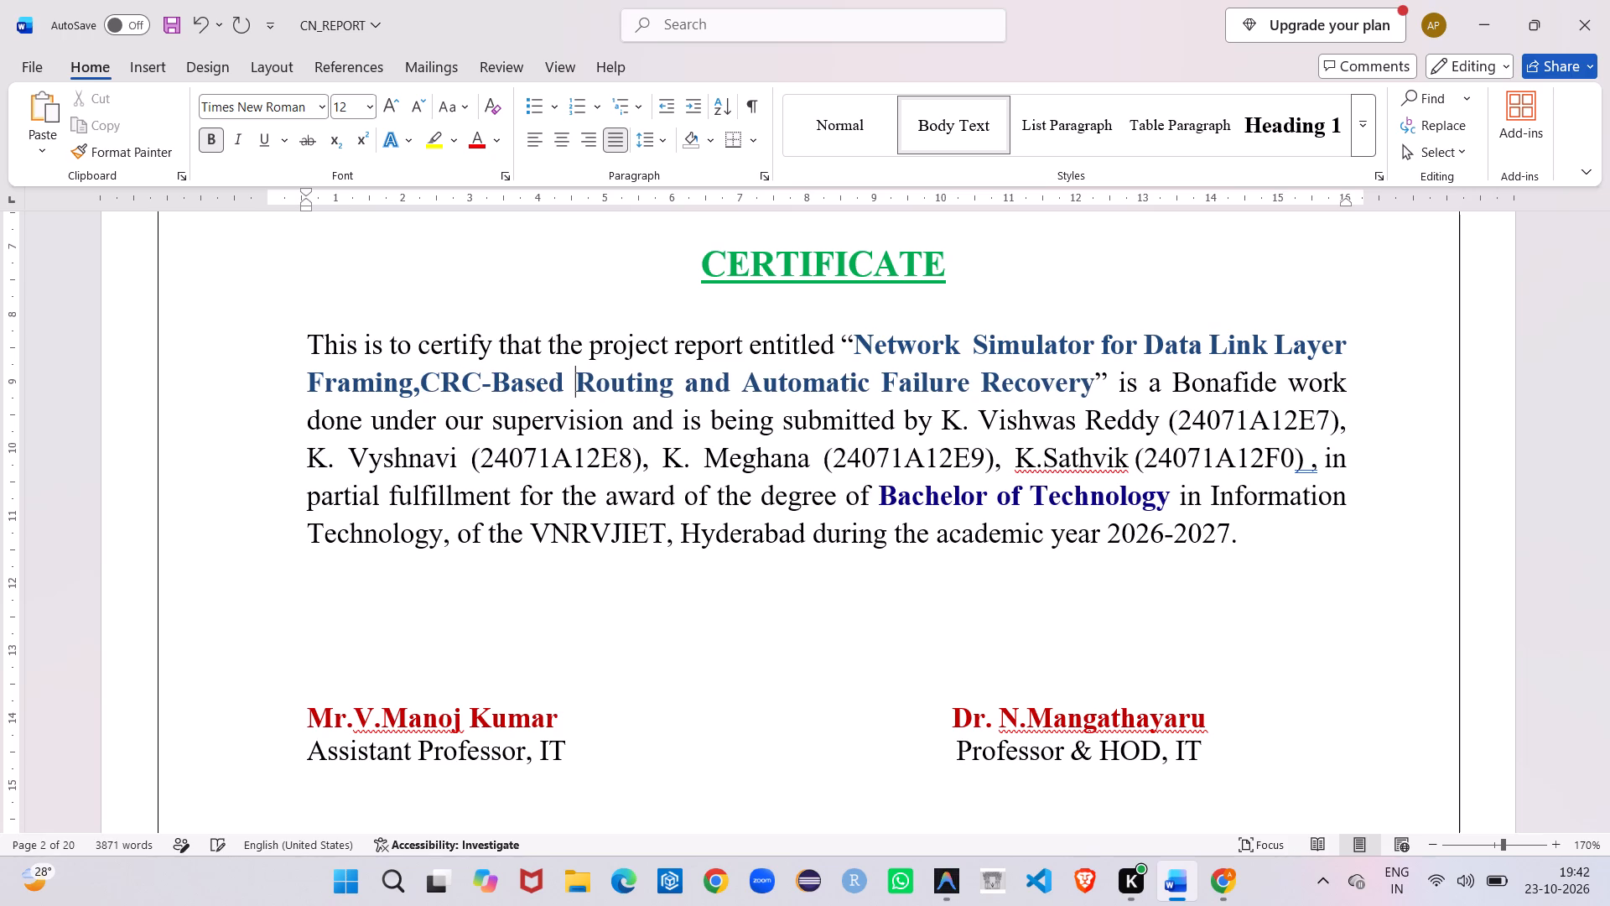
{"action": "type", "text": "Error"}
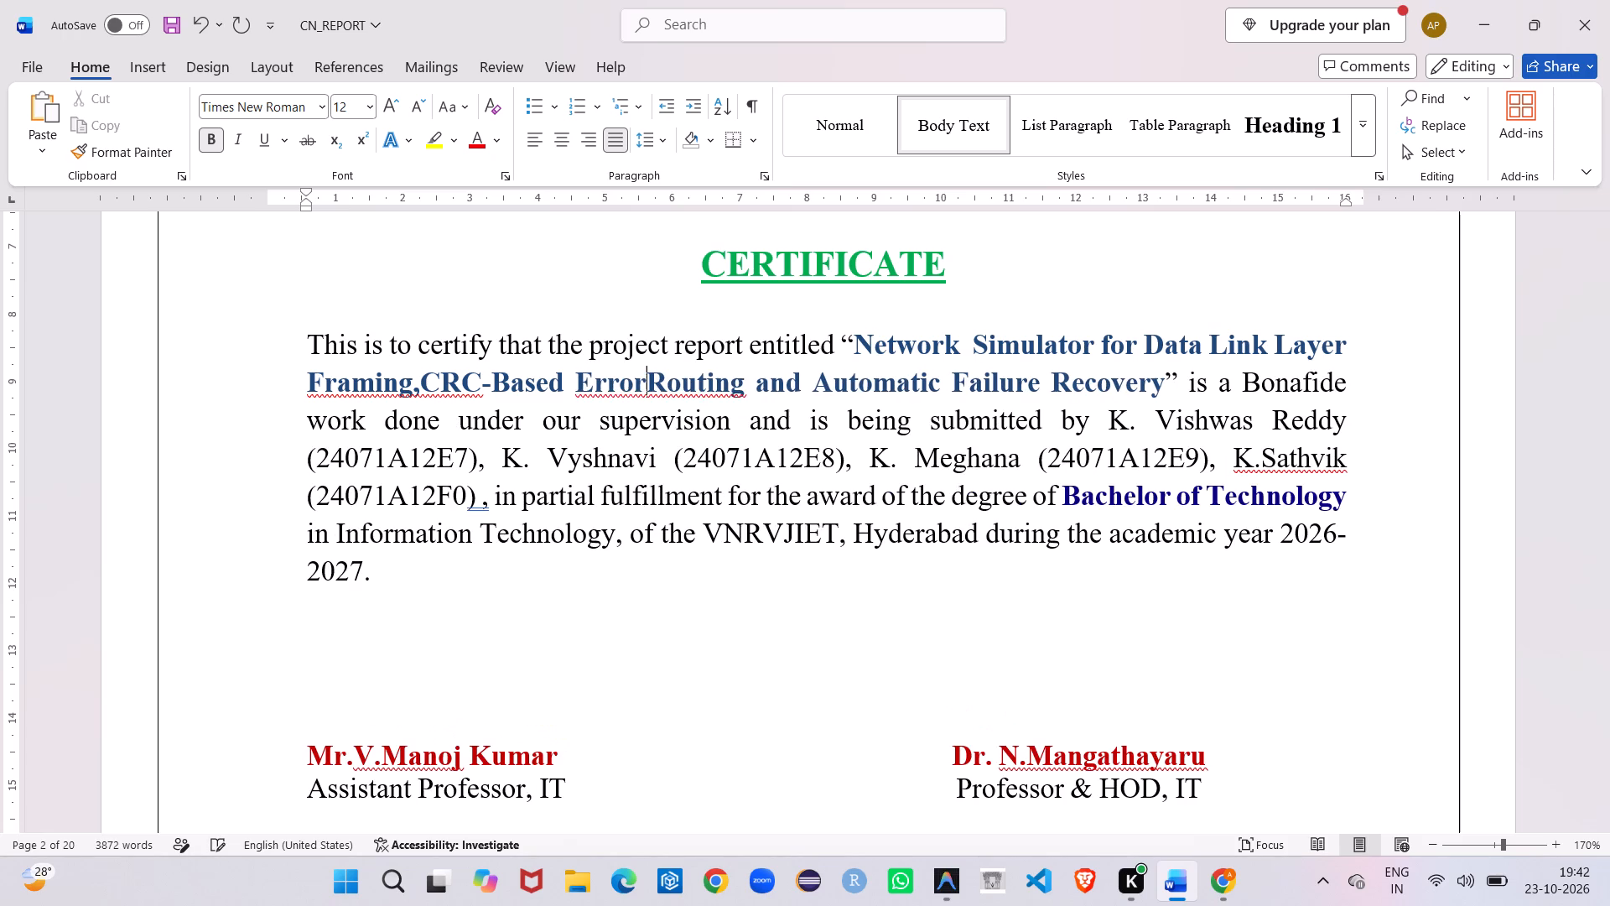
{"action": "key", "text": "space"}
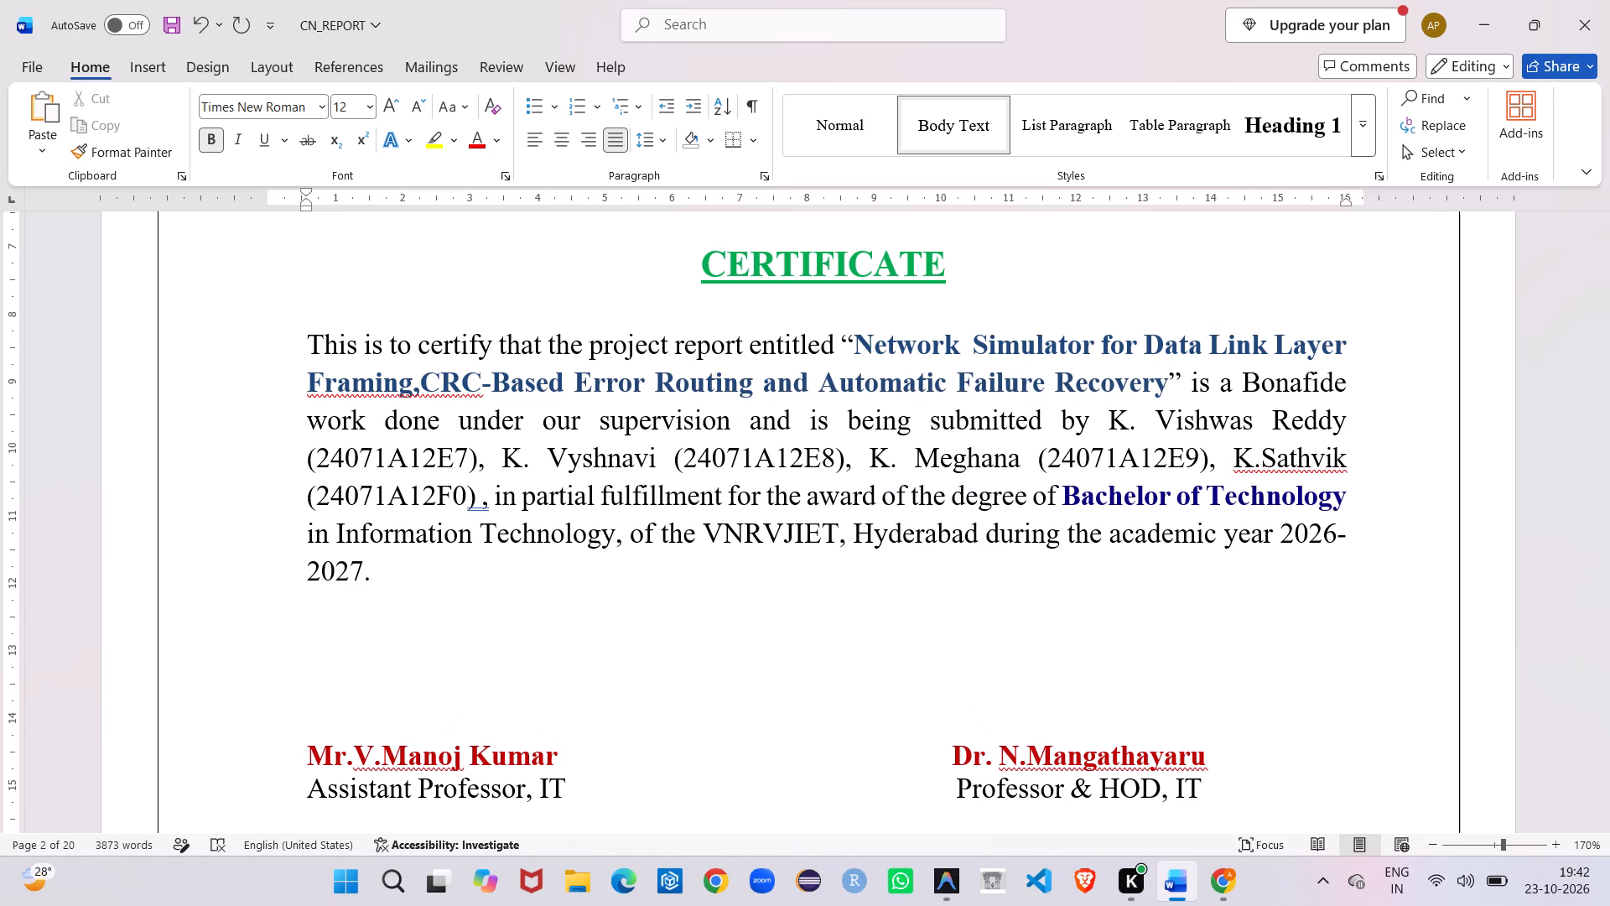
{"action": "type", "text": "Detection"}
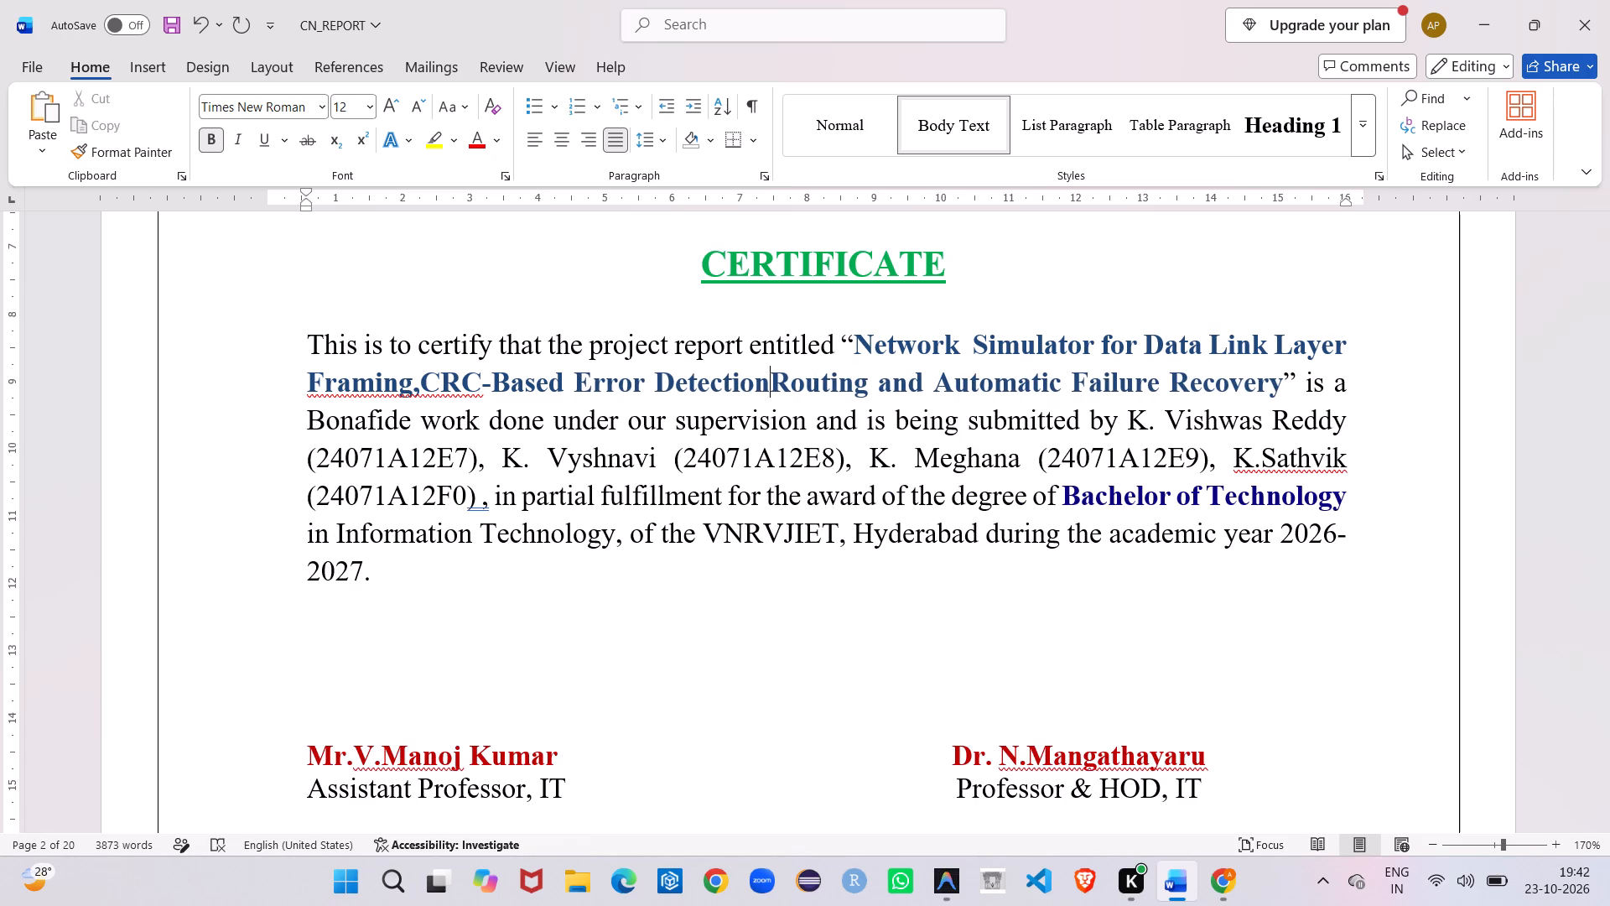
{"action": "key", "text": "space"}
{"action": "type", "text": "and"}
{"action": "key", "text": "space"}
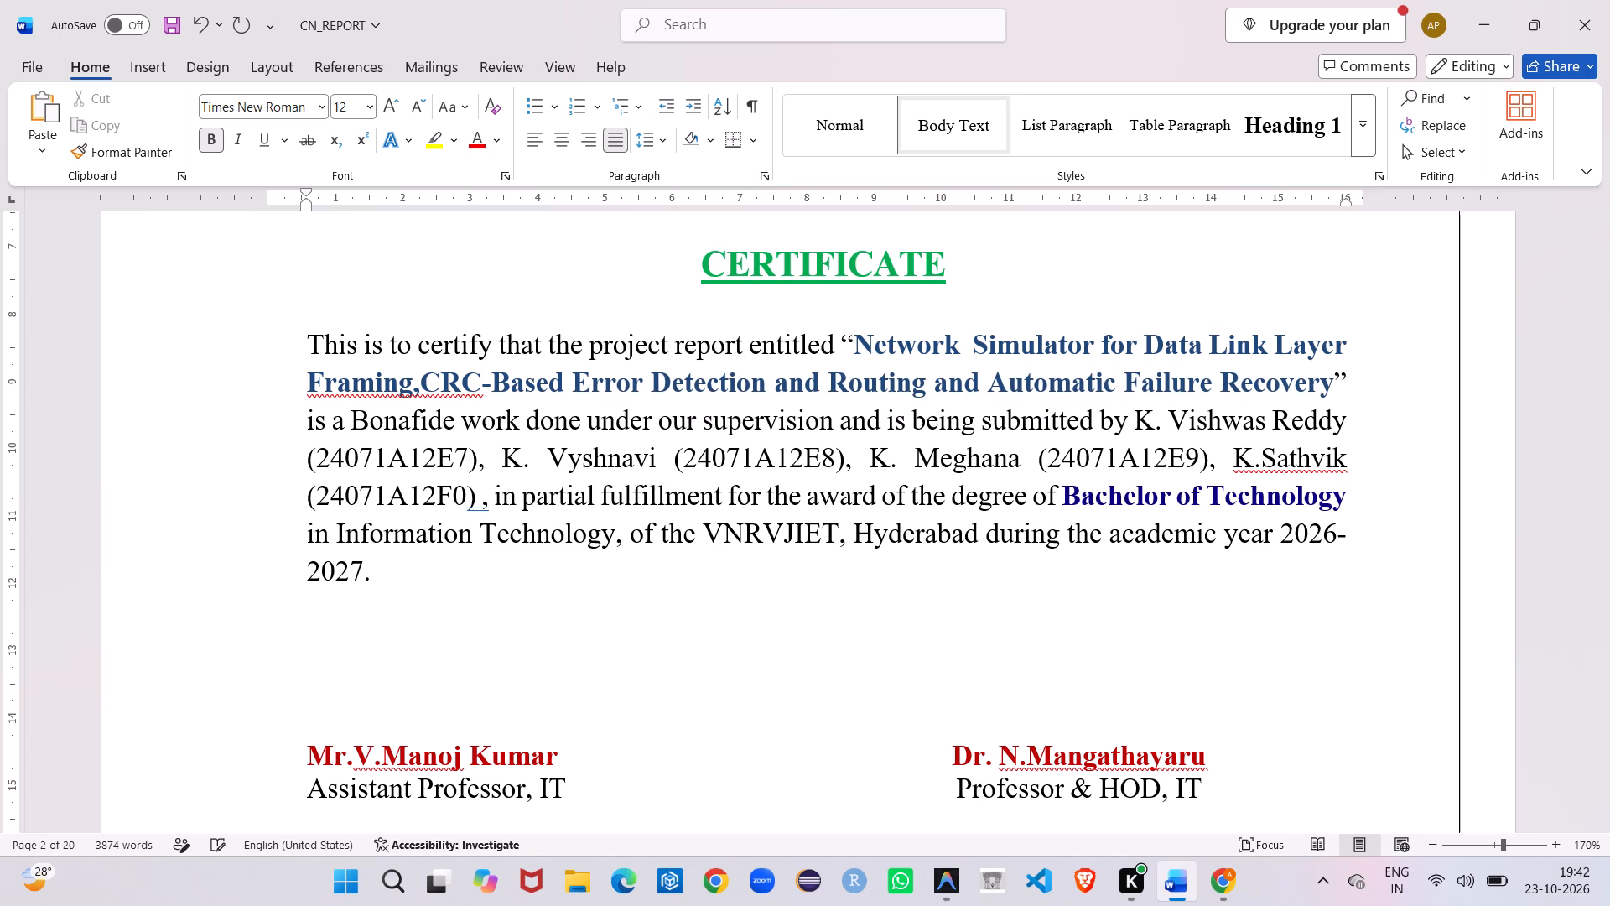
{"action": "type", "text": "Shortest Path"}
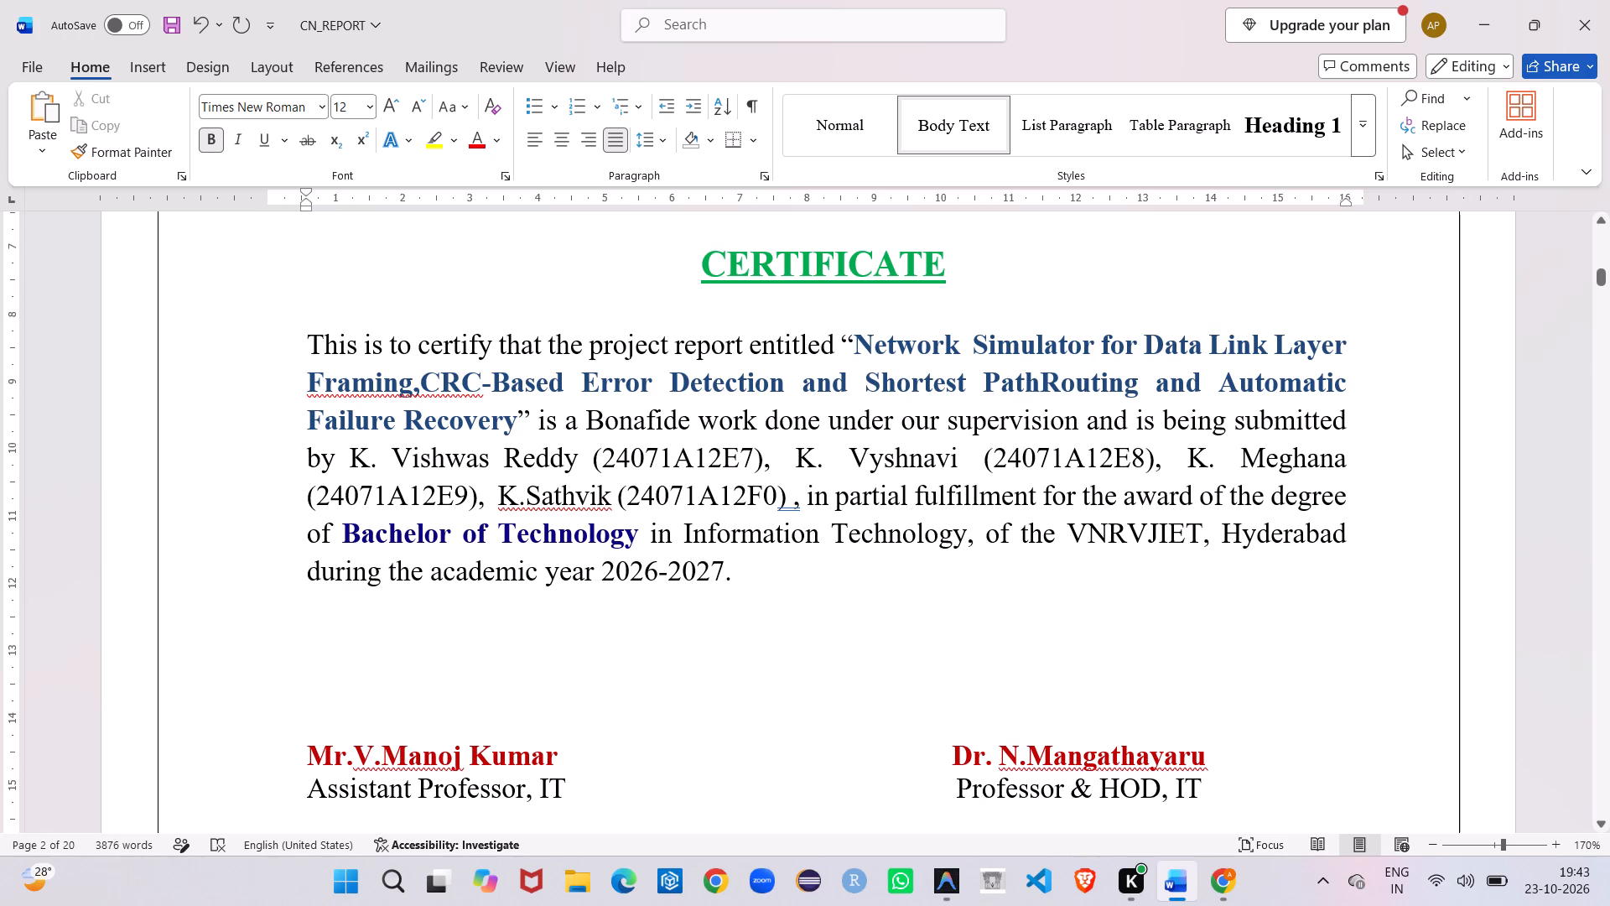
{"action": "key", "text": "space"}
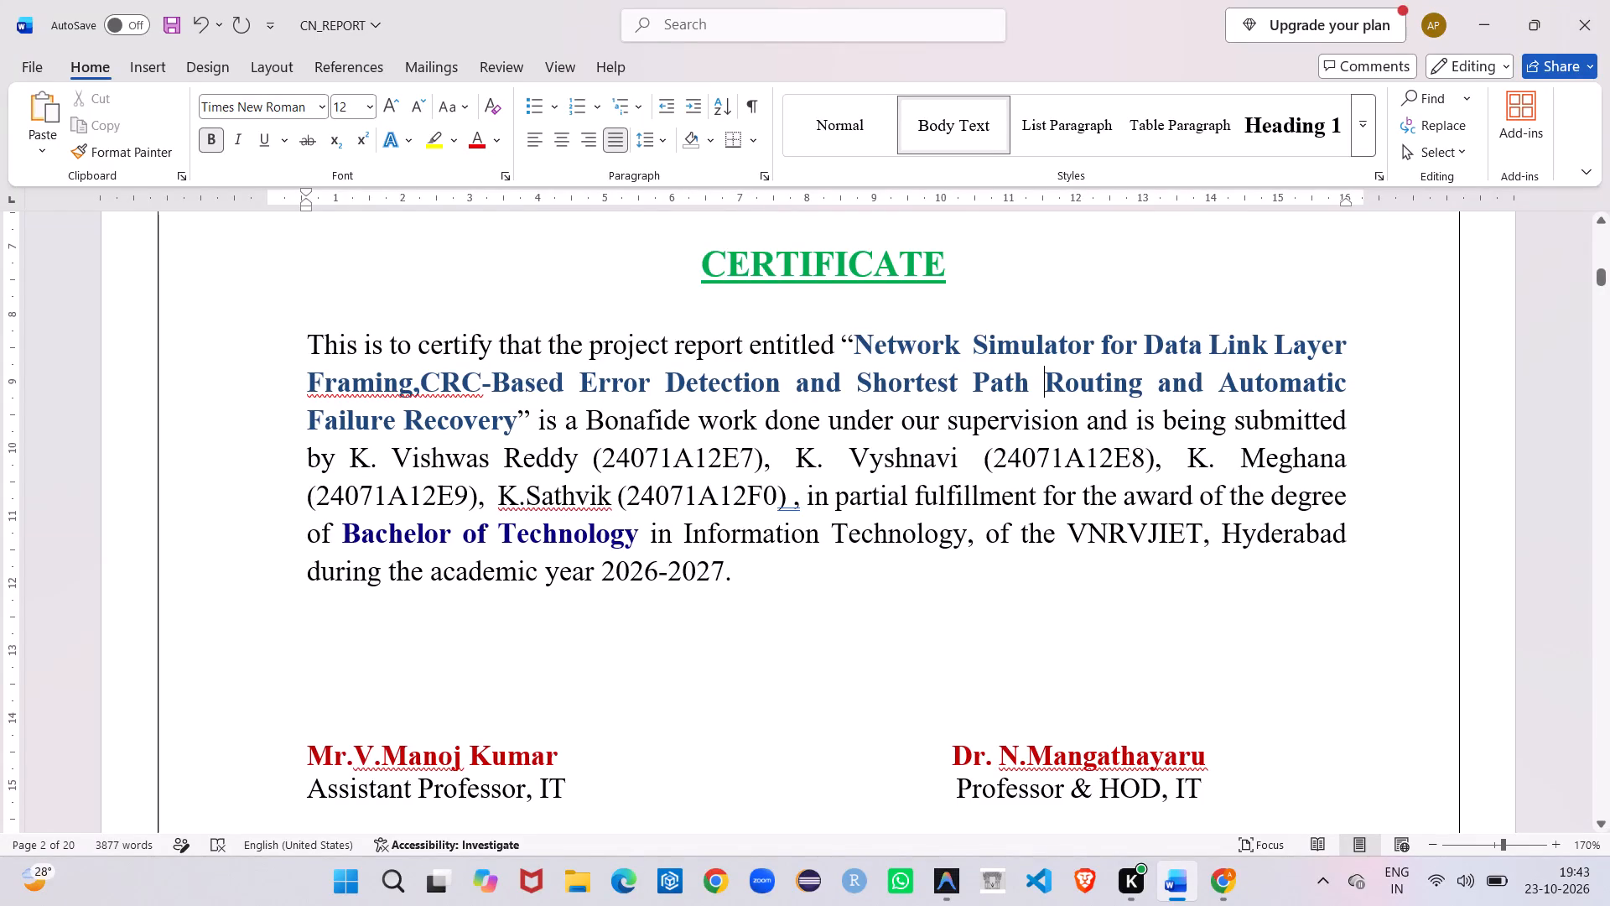
Delete "and Automatic Failure Recovery" from the end of the certificate's quoted project title.
{"action": "left_click_drag", "start_coordinate": [1150, 381], "coordinate": [1148, 393]}
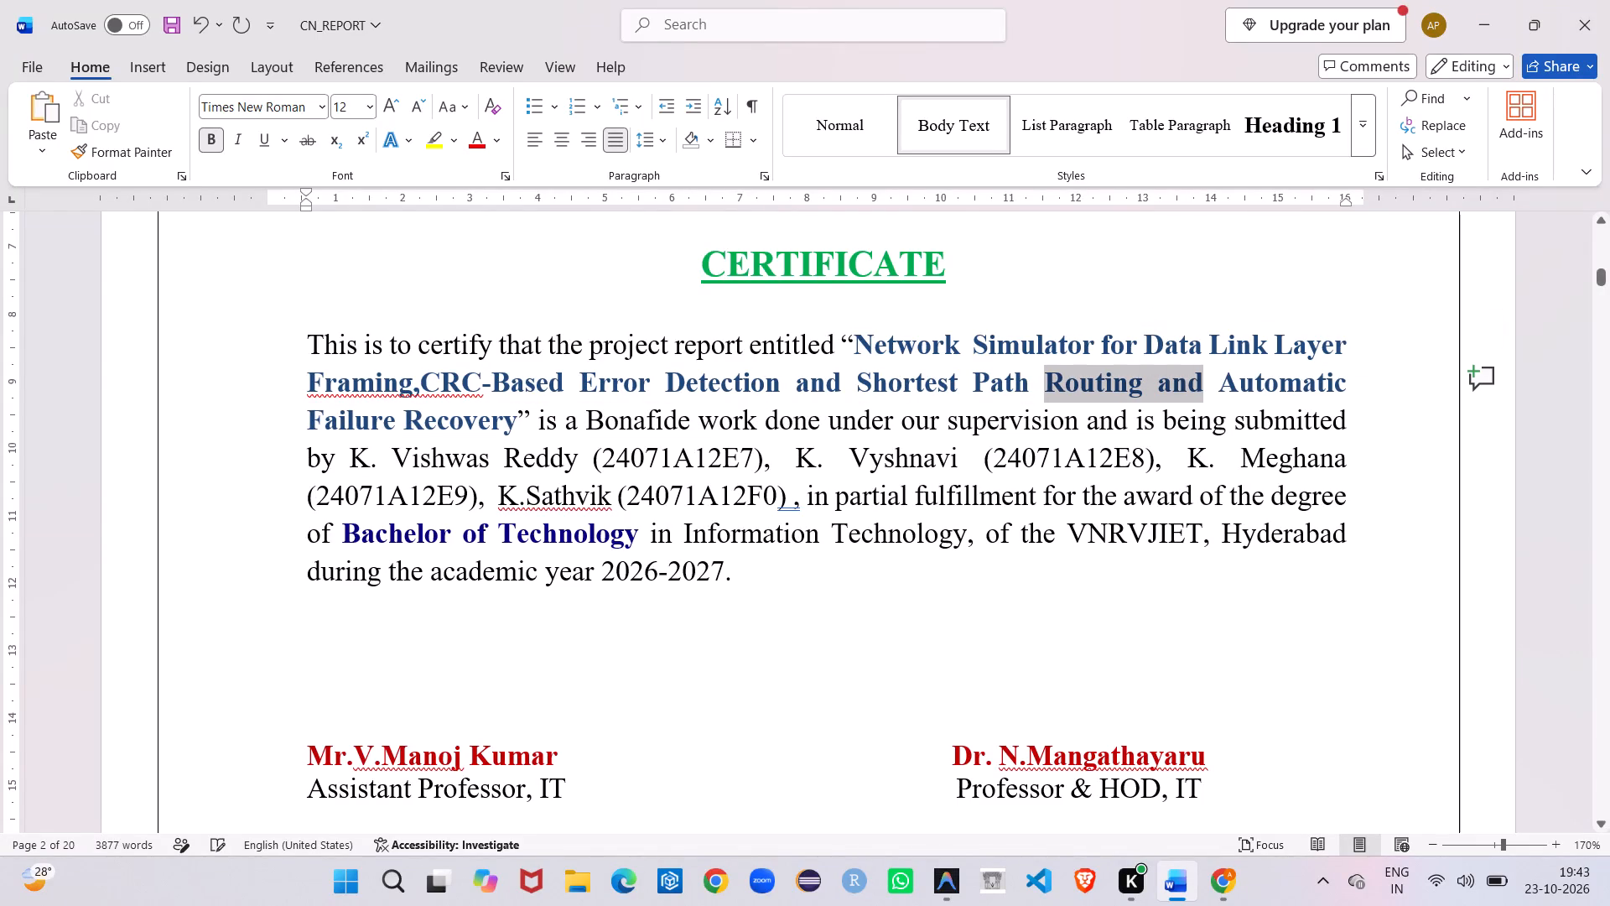
{"action": "left_click_drag", "start_coordinate": [514, 419], "coordinate": [991, 309]}
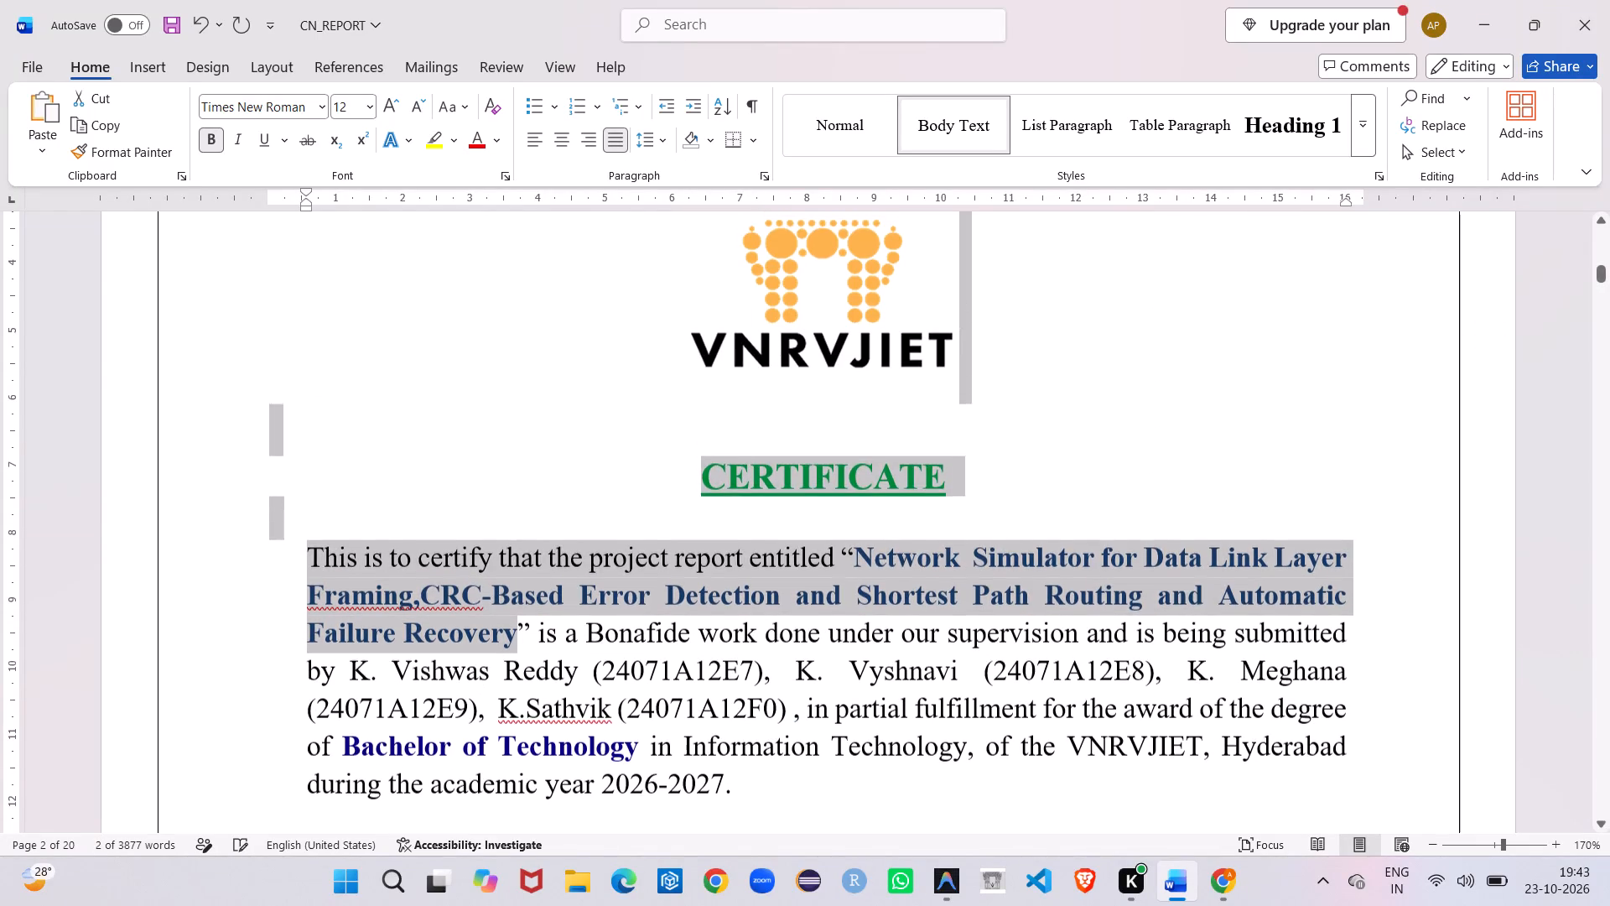
{"action": "left_click_drag", "start_coordinate": [991, 309], "coordinate": [1168, 596]}
{"action": "key", "text": "BackSpace"}
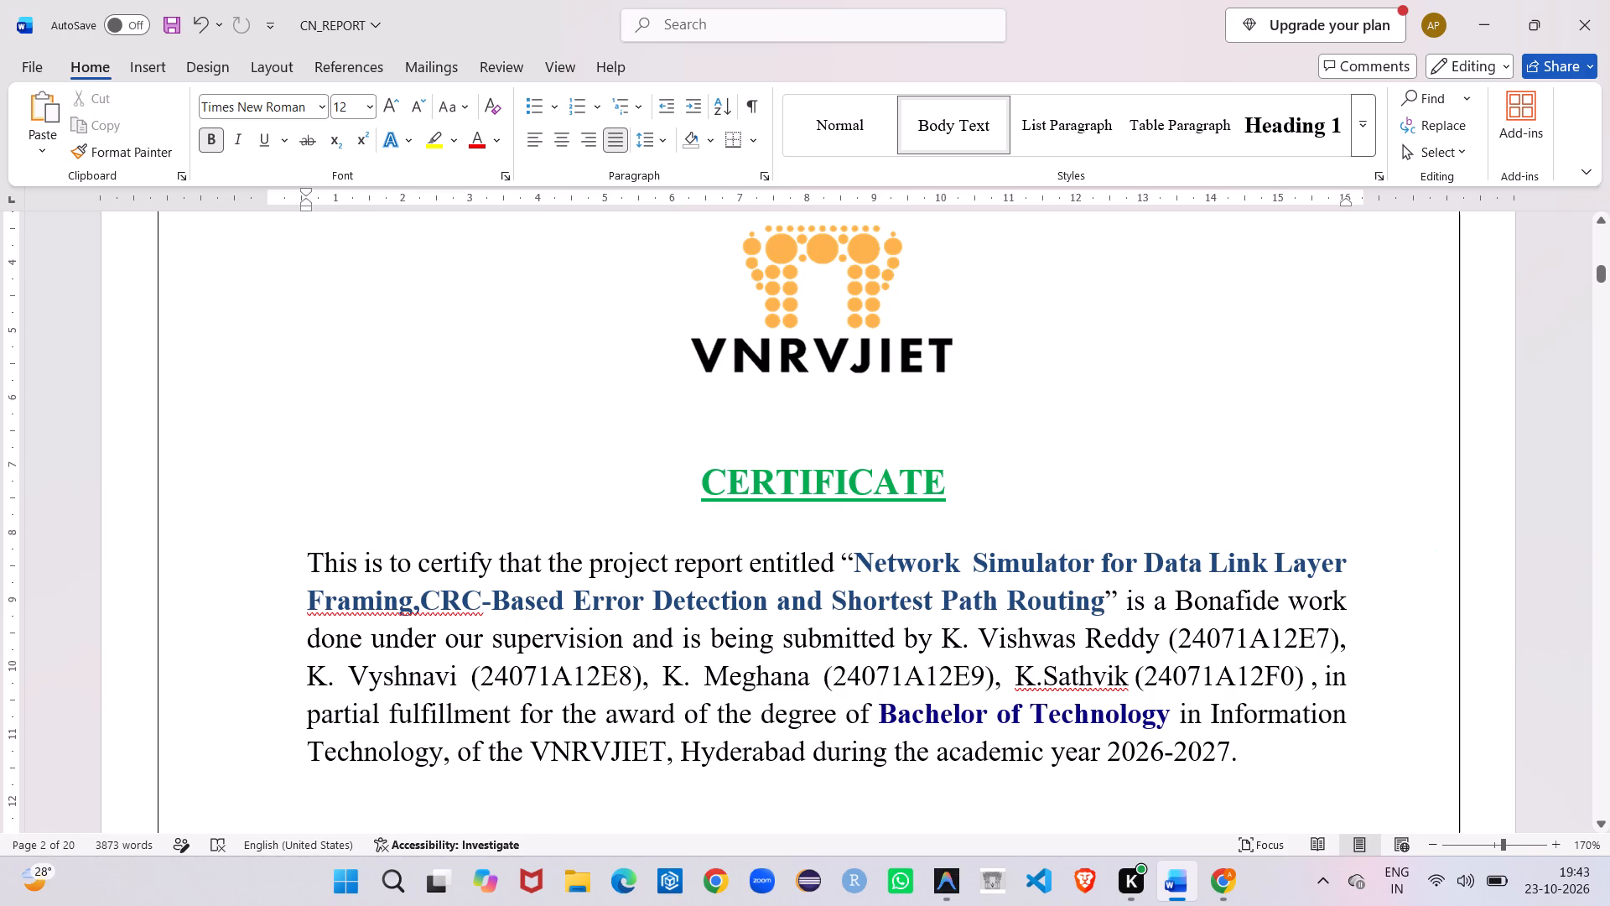
Add a space after the comma between "Framing" and "CRC-Based" in the certificate's quoted title.
{"action": "left_click", "coordinate": [421, 607]}
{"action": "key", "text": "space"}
{"action": "key", "text": "BackSpace"}
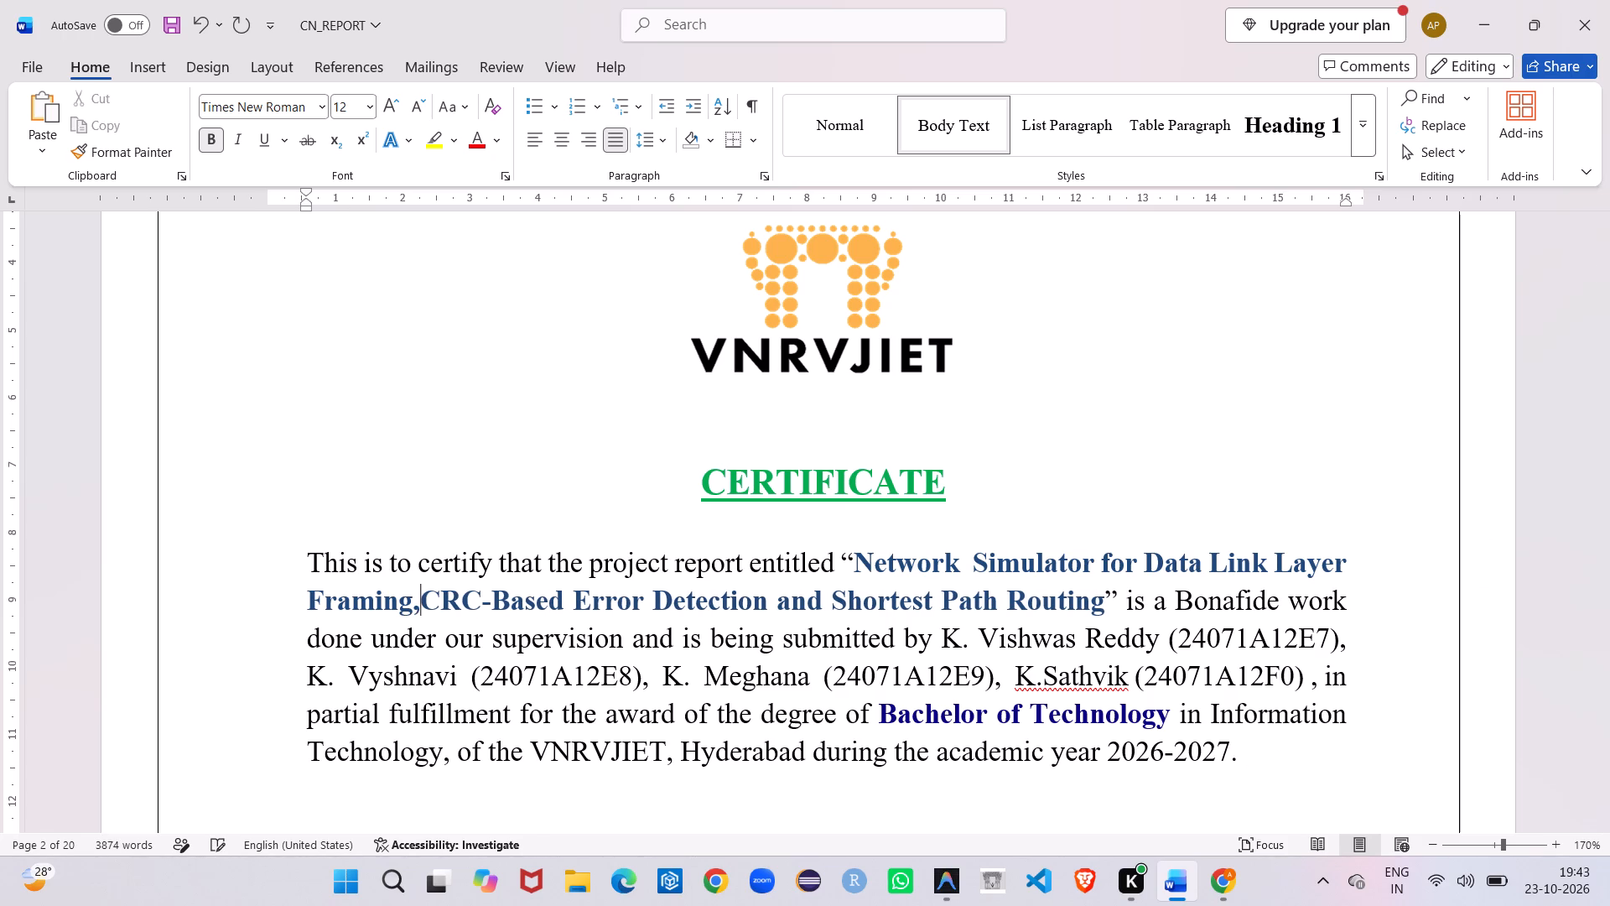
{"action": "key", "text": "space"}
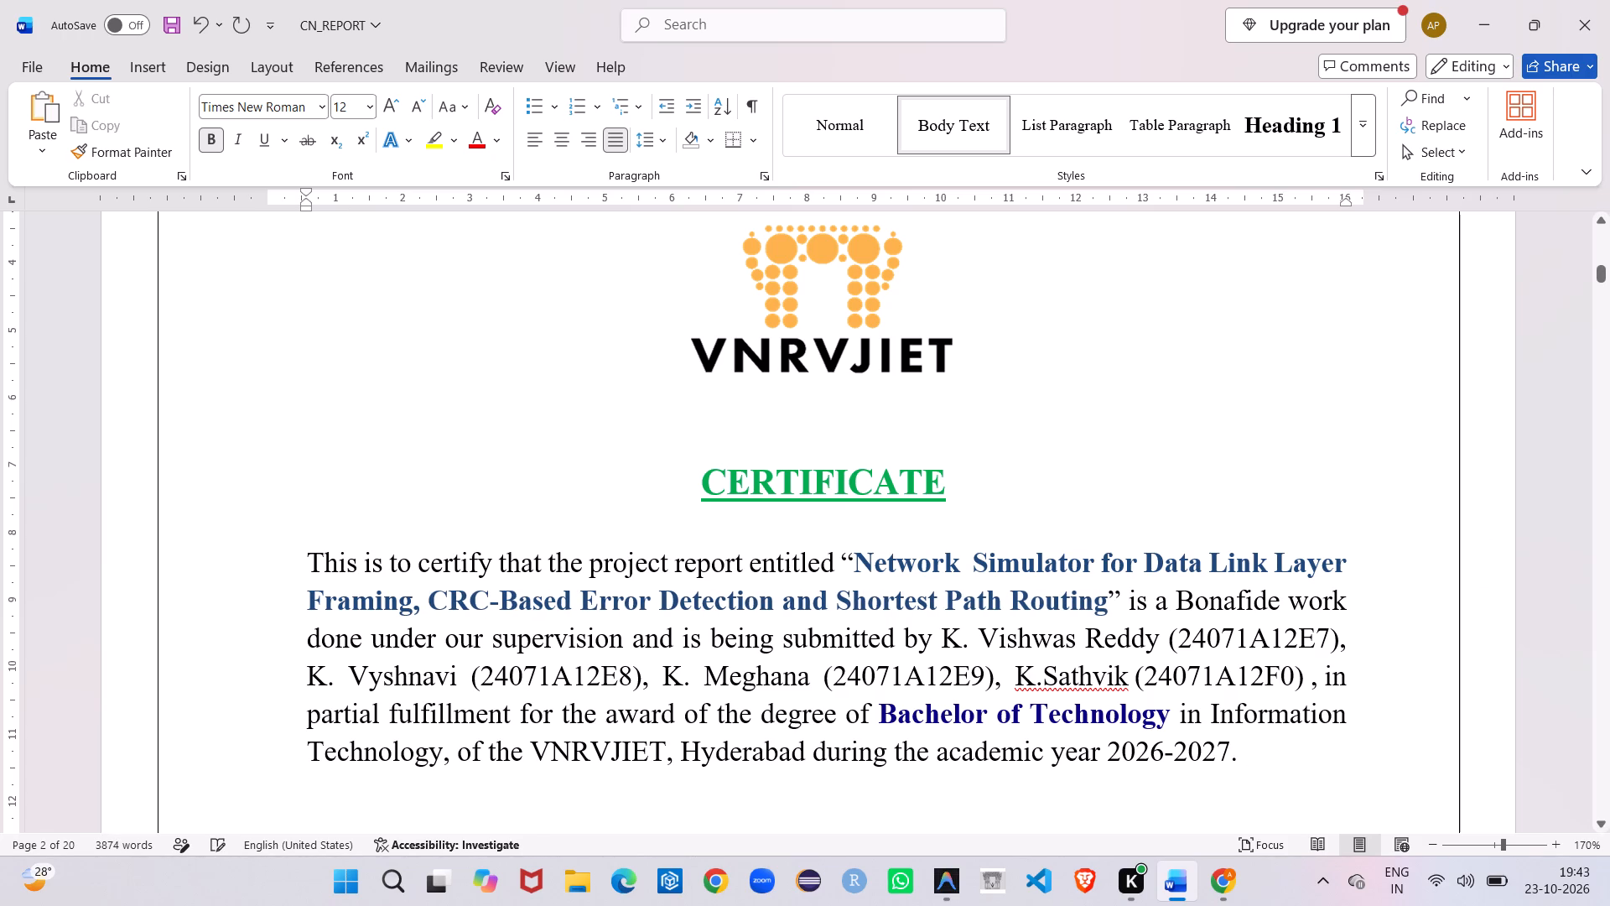
Replace the first listed student's name in the certificate paragraph with the new first team member's full name.
{"action": "scroll", "coordinate": [1021, 589], "scroll_direction": "down", "scroll_amount": 1, "text": "ctrl"}
{"action": "scroll", "coordinate": [714, 530], "scroll_direction": "right", "scroll_amount": 1}
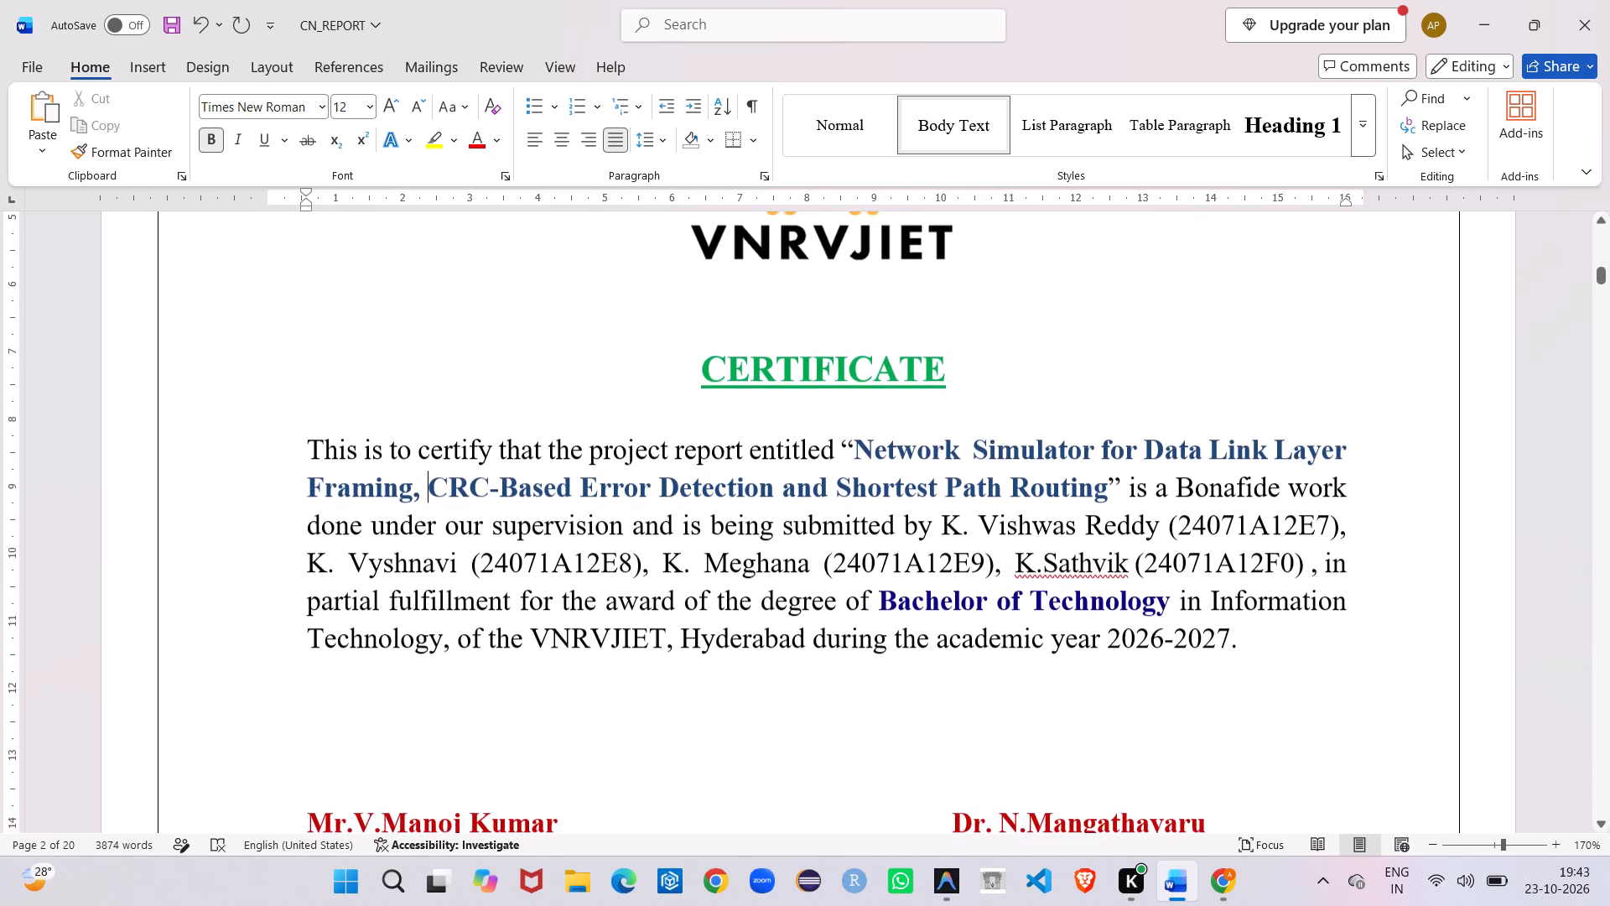
{"action": "scroll", "coordinate": [714, 530], "scroll_direction": "right", "scroll_amount": 1}
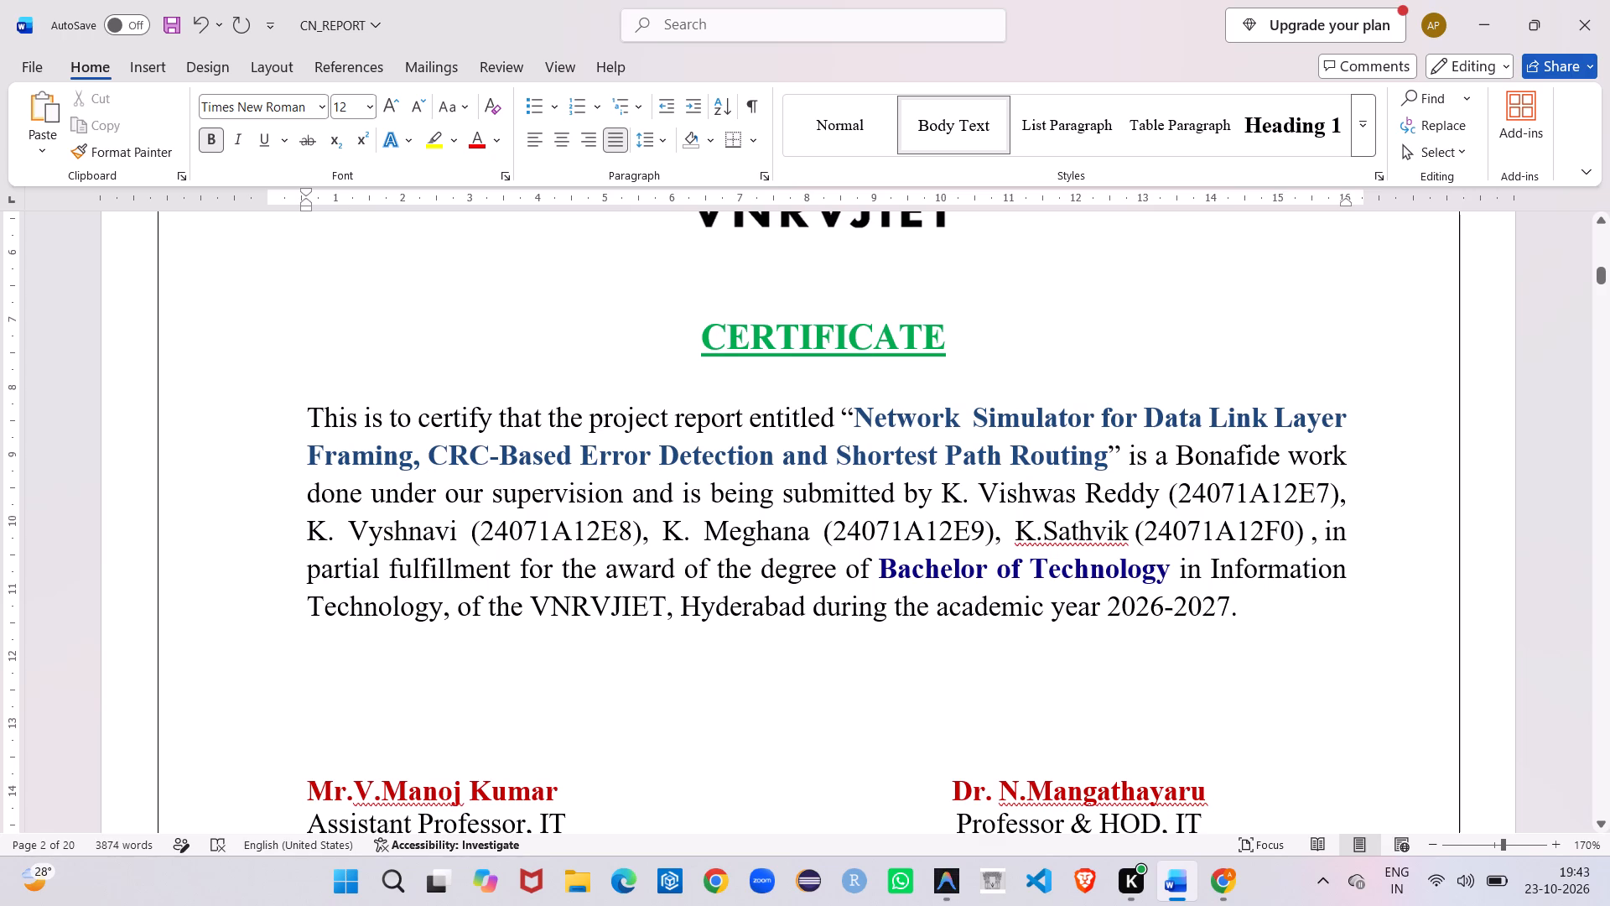
{"action": "left_click", "coordinate": [1160, 494]}
{"action": "key", "text": "BackSpace"}
{"action": "key", "text": "BackSpace"}
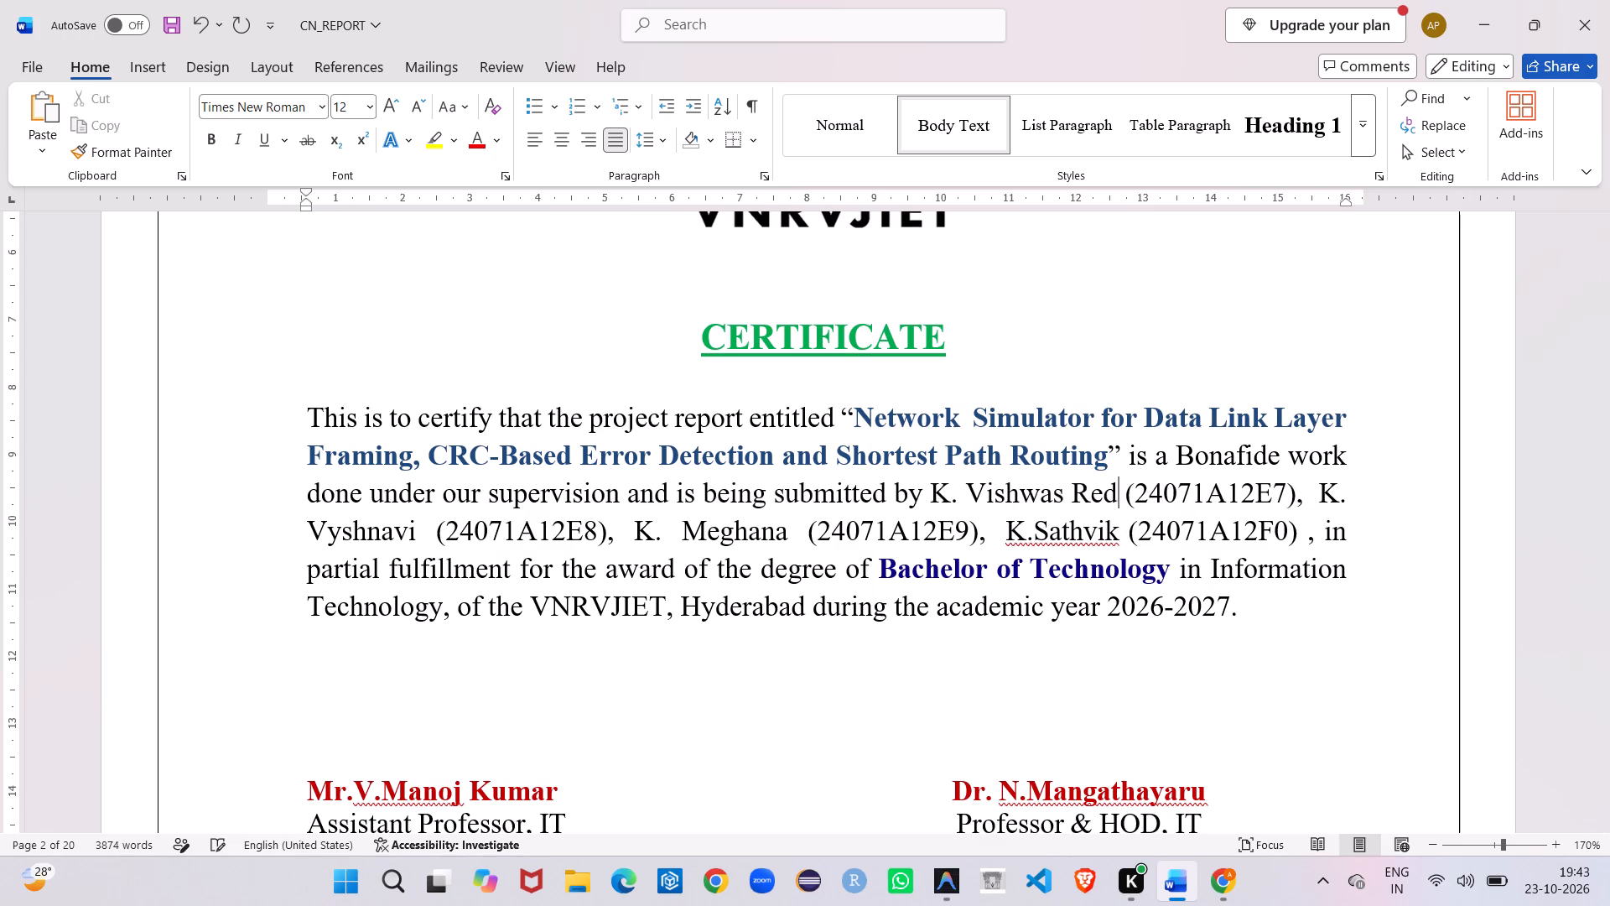
{"action": "key", "text": "BackSpace"}
{"action": "key", "text": "BackSpace"}
{"action": "key", "text": "BackSpace"}
{"action": "key", "text": "BackSpace"}
{"action": "key", "text": "BackSpace"}
{"action": "key", "text": "BackSpace"}
{"action": "key", "text": "BackSpace"}
{"action": "key", "text": "BackSpace"}
{"action": "key", "text": "BackSpace"}
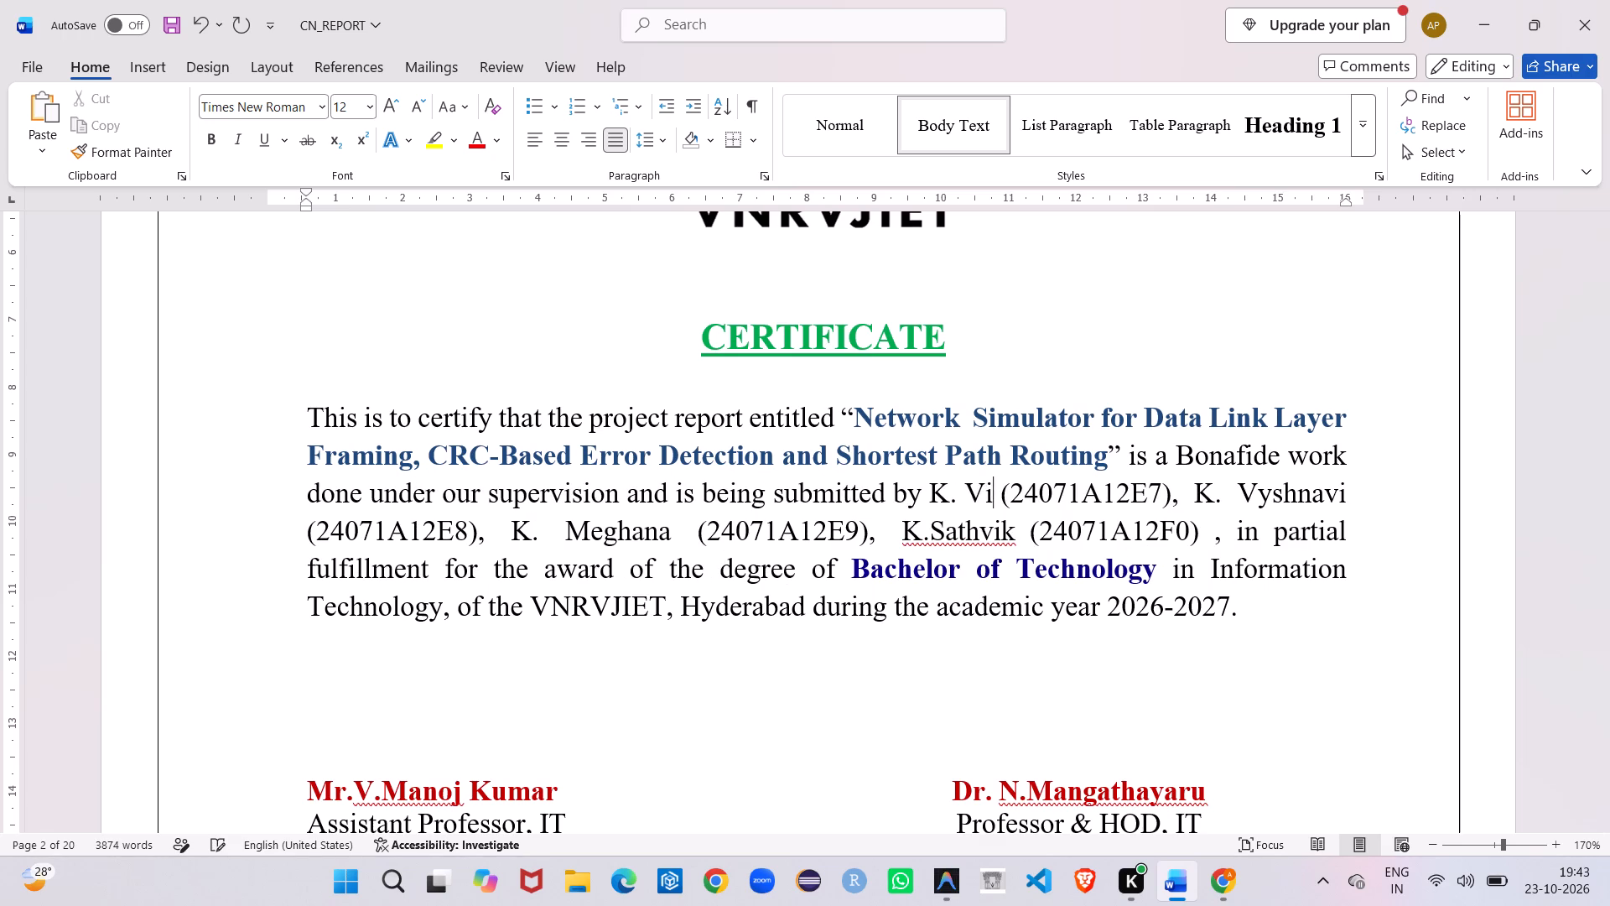
{"action": "key", "text": "BackSpace"}
{"action": "key", "text": "BackSpace"}
{"action": "key", "text": "BackSpace"}
{"action": "key", "text": "BackSpace"}
{"action": "key", "text": "BackSpace"}
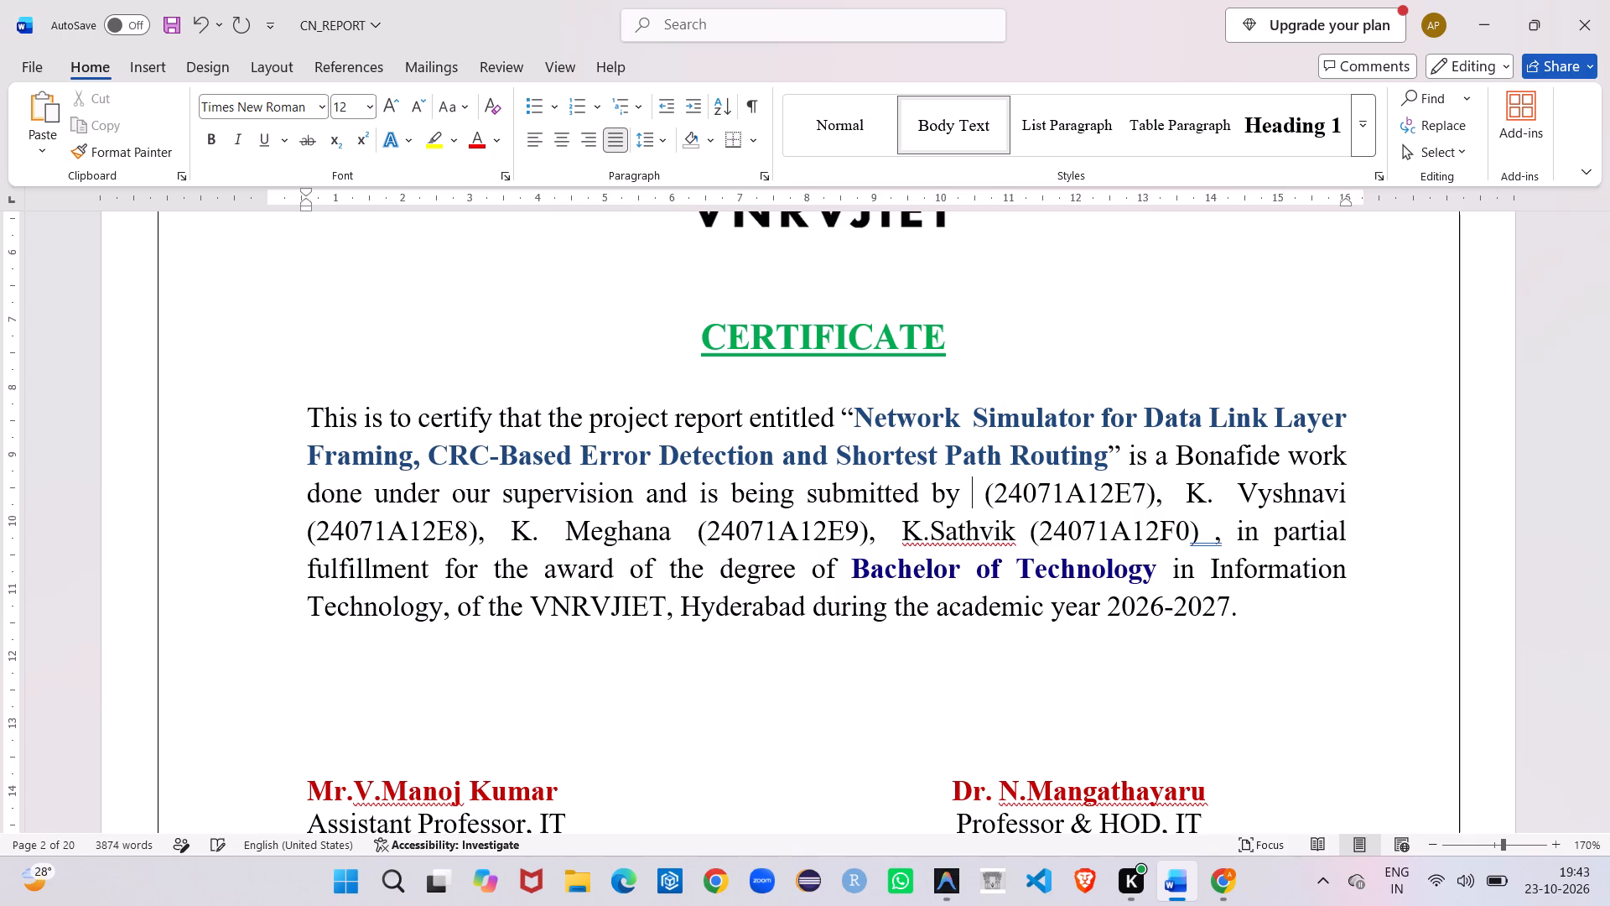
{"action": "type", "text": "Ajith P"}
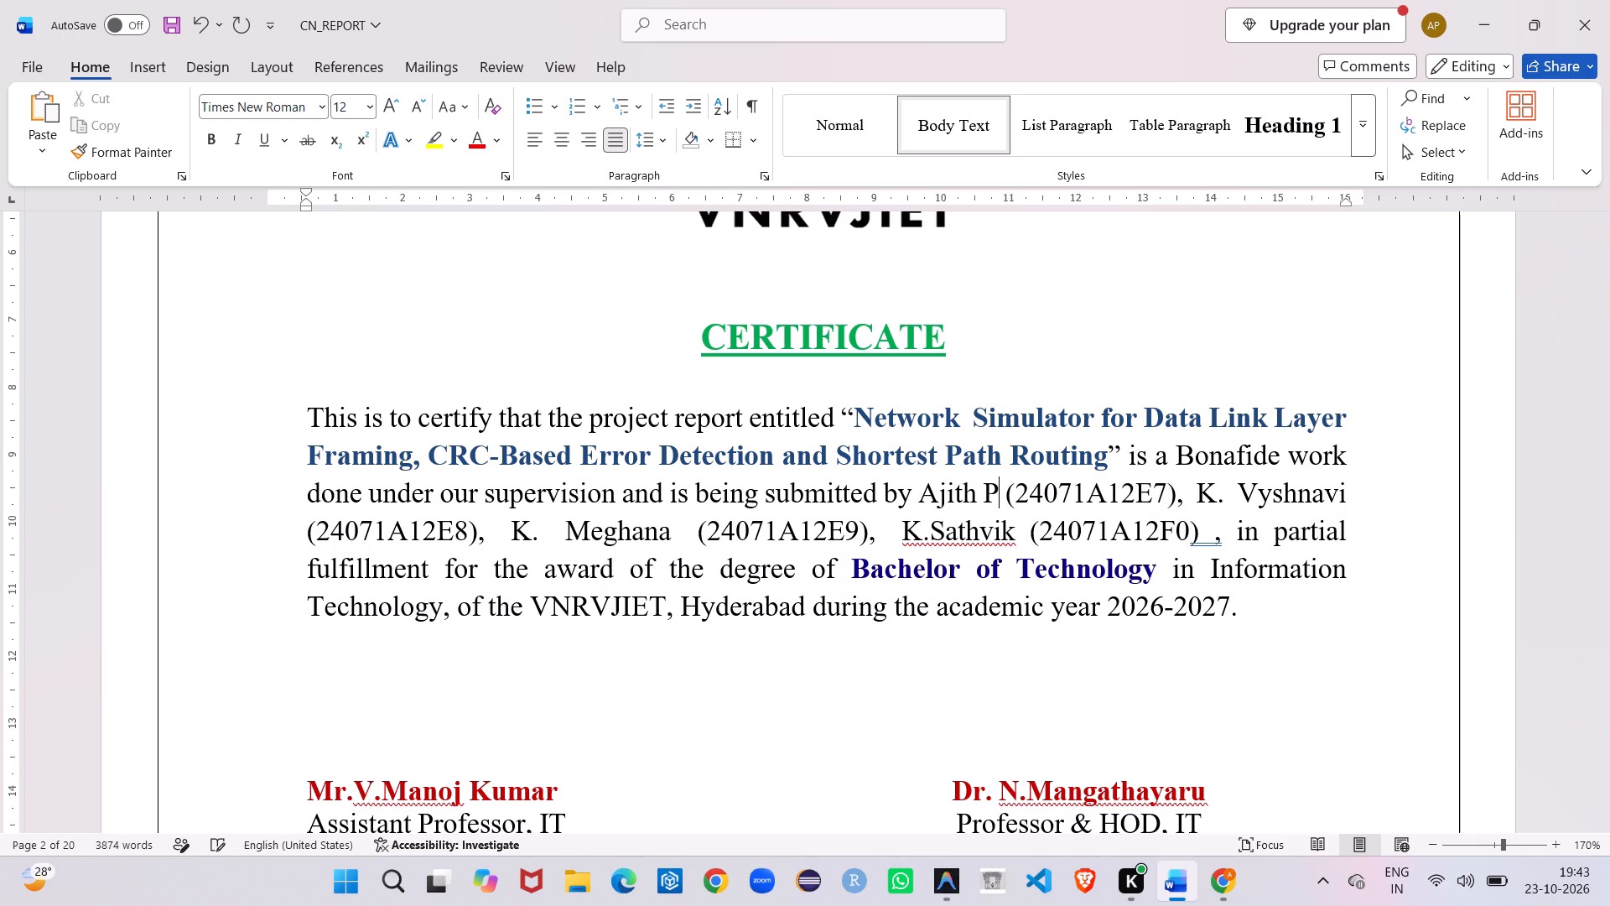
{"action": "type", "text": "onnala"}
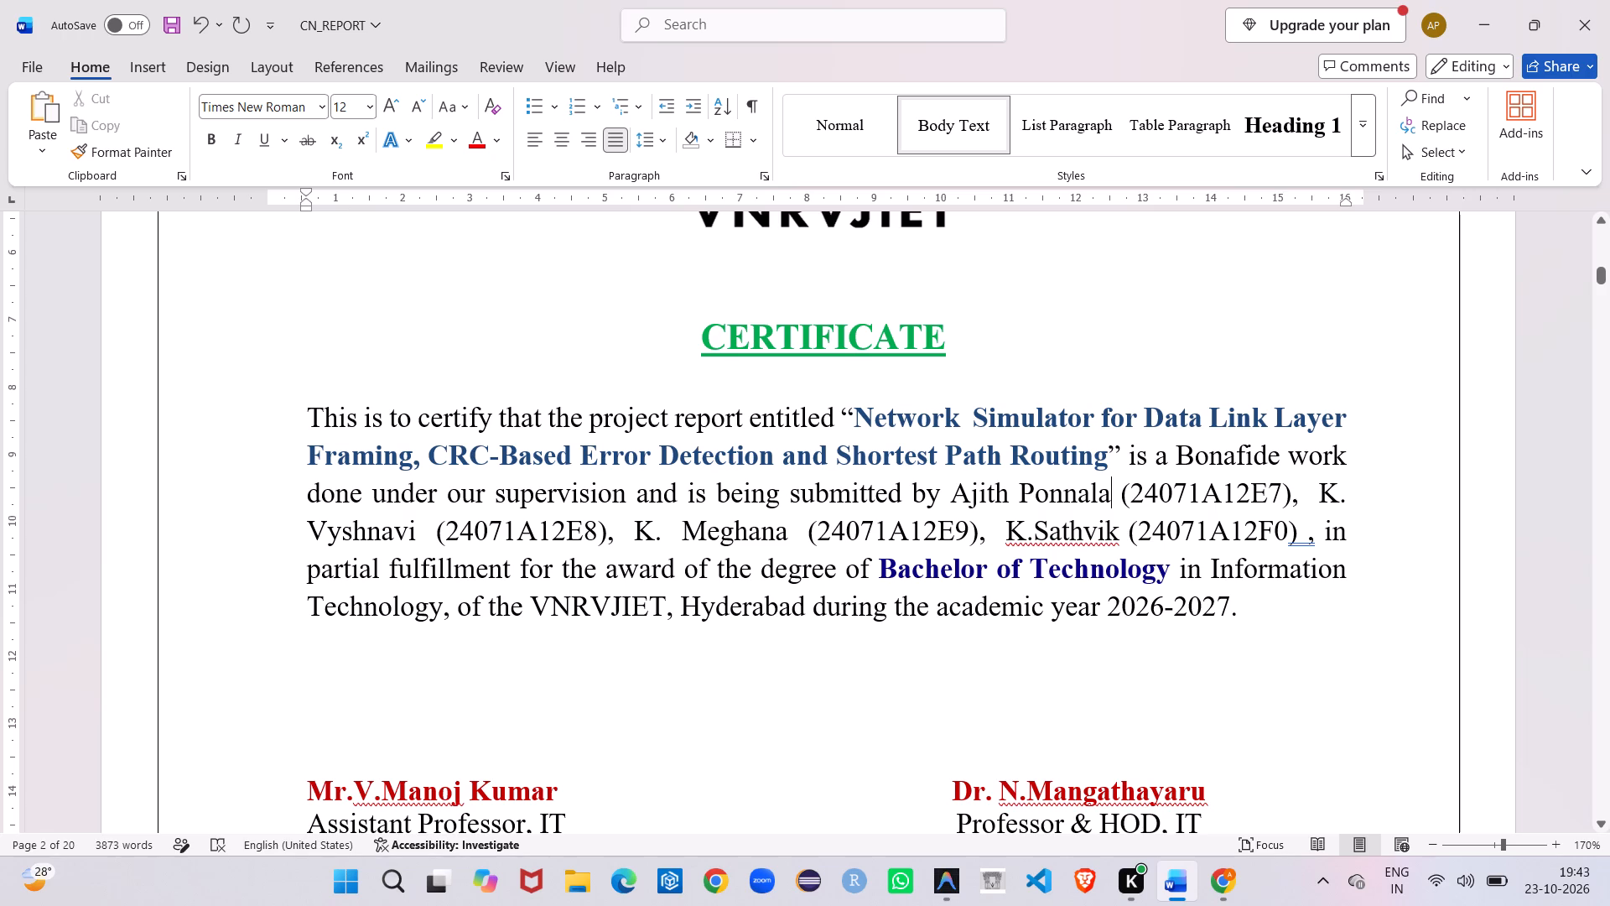
Replace the last two characters of the first student's roll number in the certificate with the new member's ending.
{"action": "left_click", "coordinate": [1276, 496]}
{"action": "key", "text": "BackSpace"}
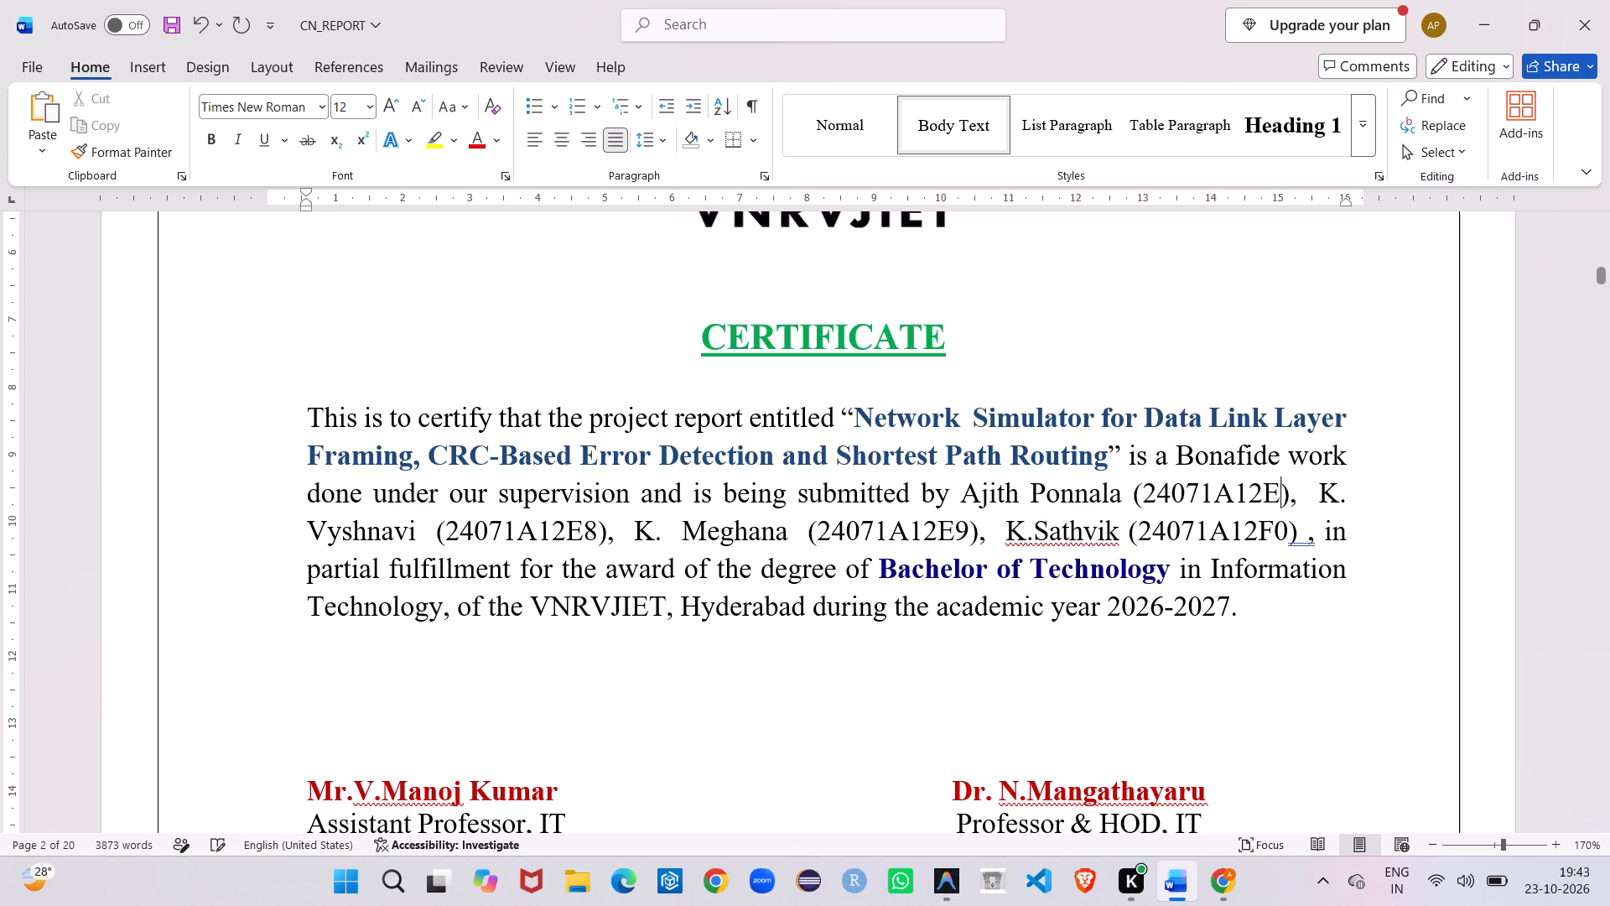
{"action": "key", "text": "BackSpace"}
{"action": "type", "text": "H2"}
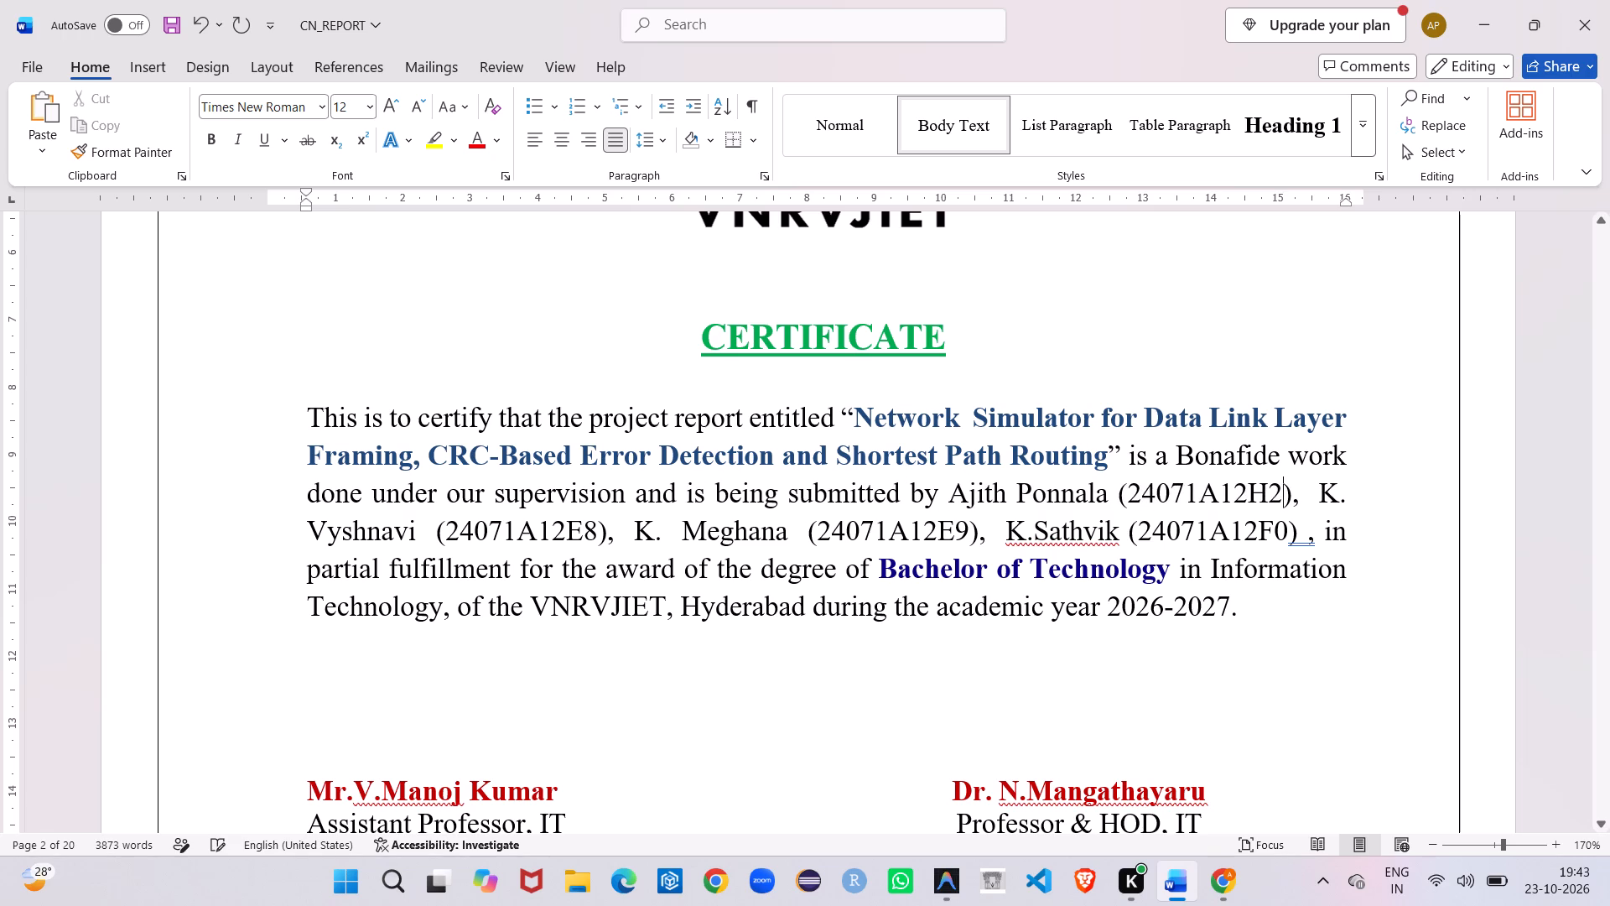
Replace the second listed student's name in the certificate paragraph with the new second team member's full name.
{"action": "left_click", "coordinate": [421, 532]}
{"action": "key", "text": "BackSpace"}
{"action": "key", "text": "BackSpace"}
{"action": "key", "text": "BackSpace"}
{"action": "key", "text": "BackSpace"}
{"action": "key", "text": "BackSpace"}
{"action": "key", "text": "BackSpace"}
{"action": "key", "text": "BackSpace"}
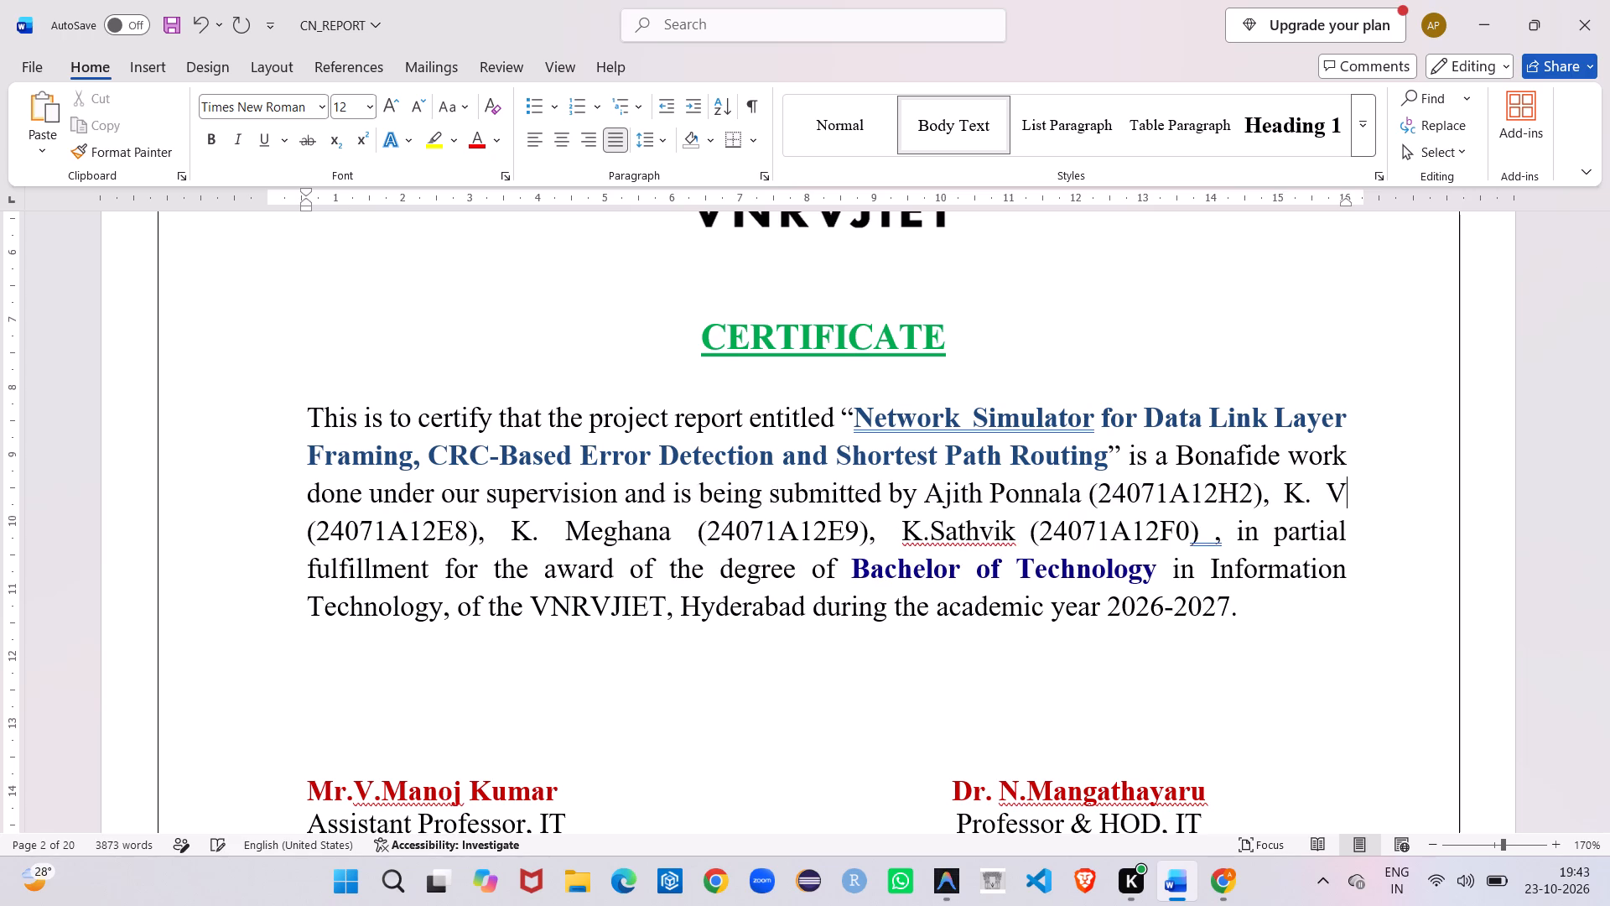
{"action": "key", "text": "BackSpace"}
{"action": "key", "text": "BackSpace"}
{"action": "key", "text": "BackSpace"}
{"action": "key", "text": "BackSpace"}
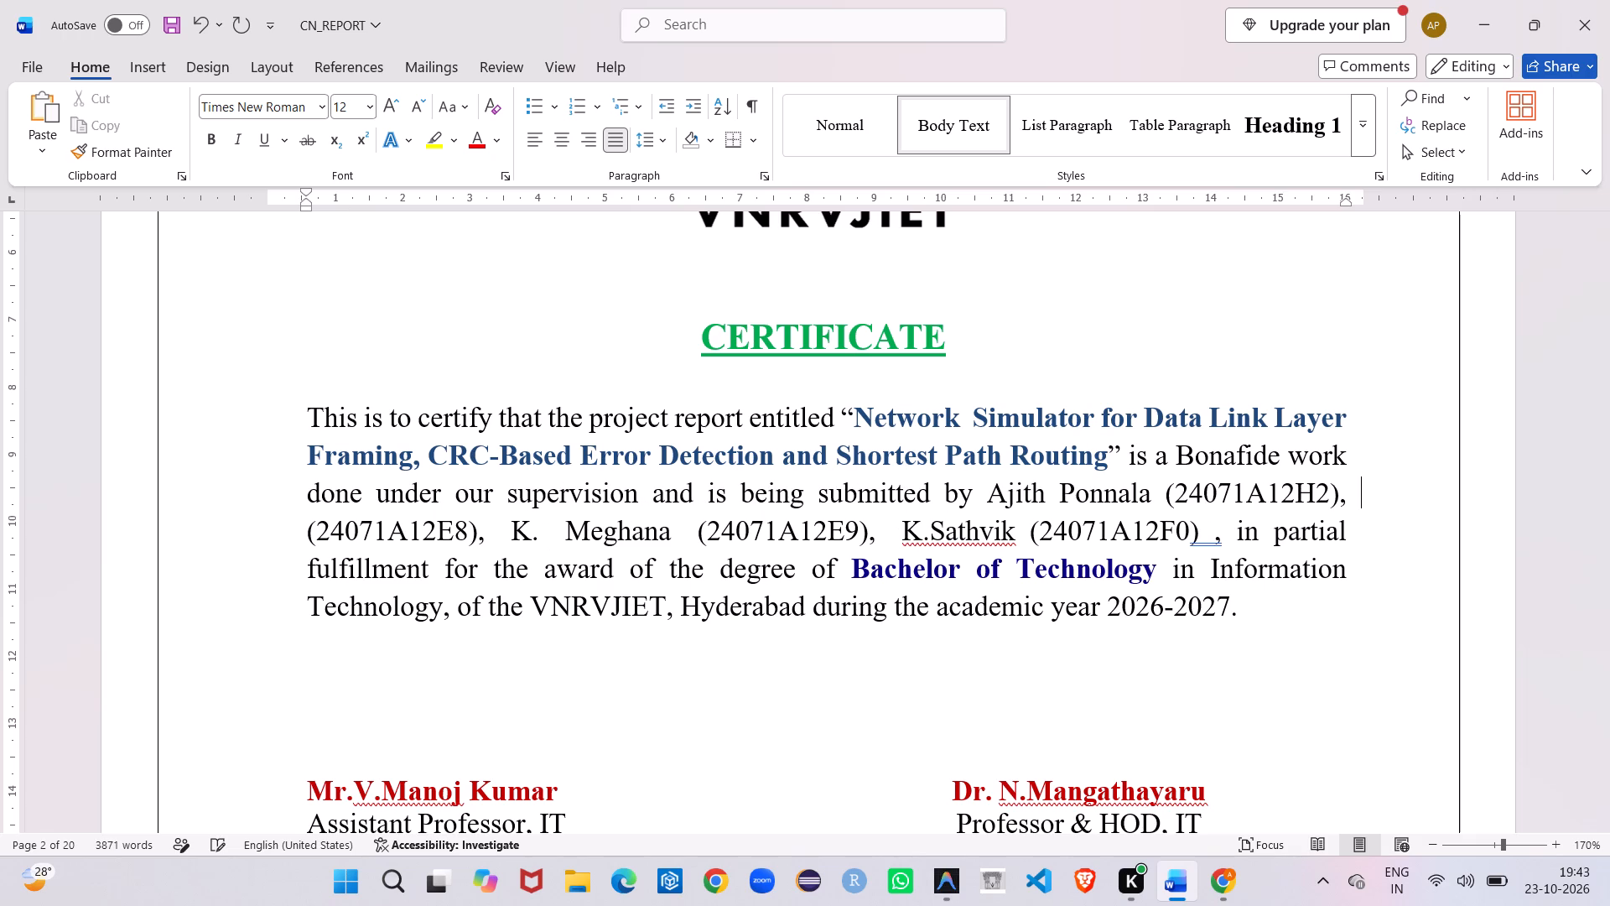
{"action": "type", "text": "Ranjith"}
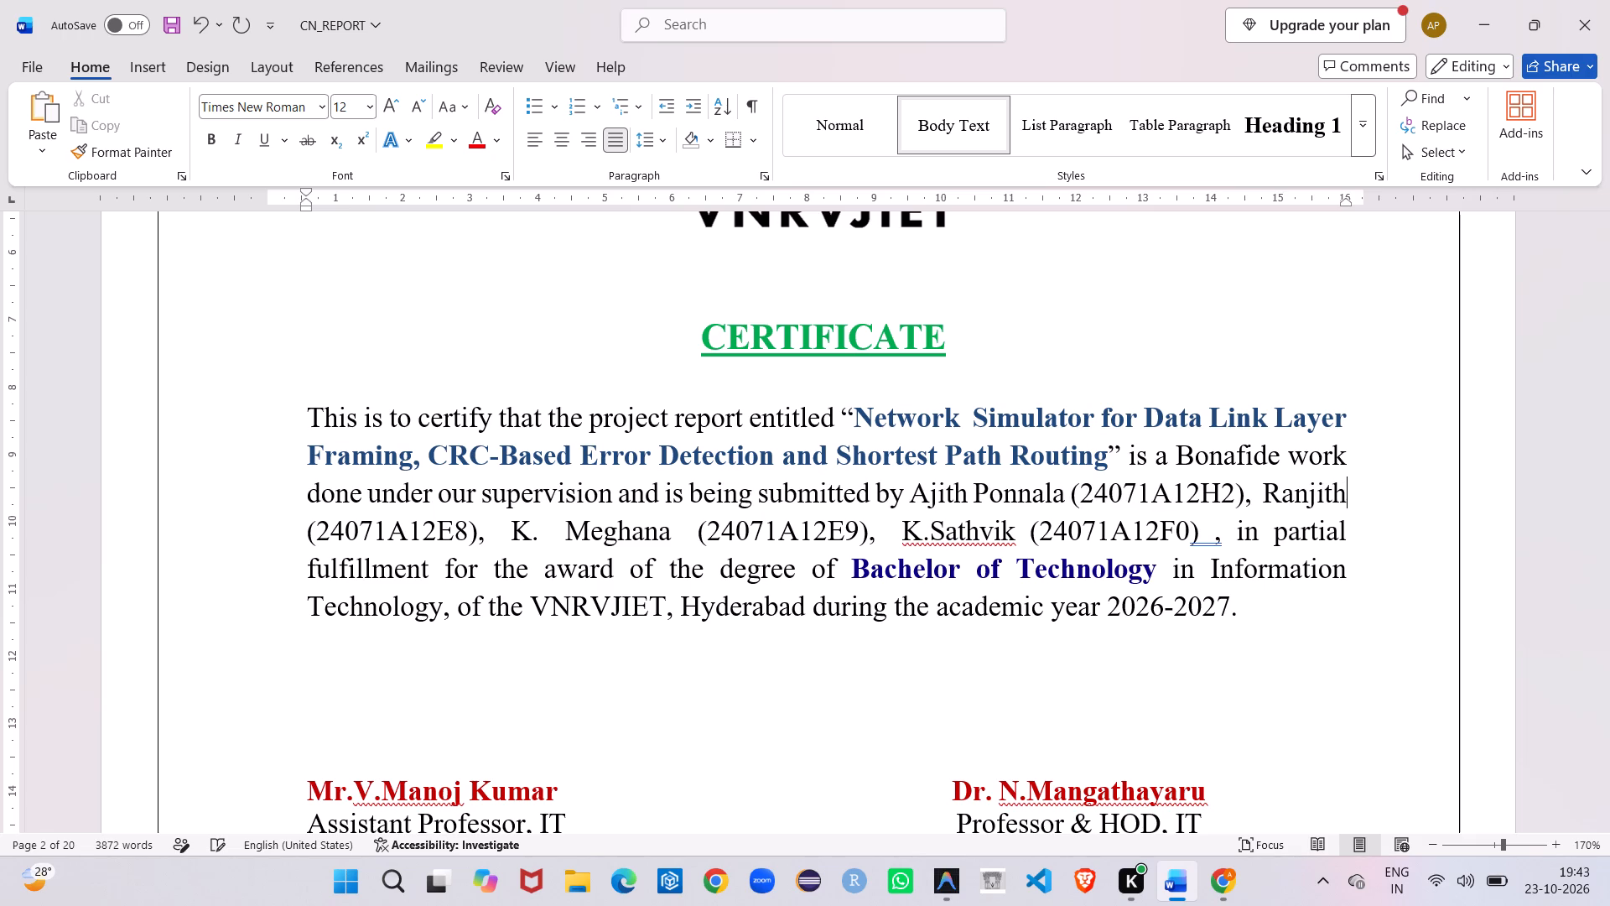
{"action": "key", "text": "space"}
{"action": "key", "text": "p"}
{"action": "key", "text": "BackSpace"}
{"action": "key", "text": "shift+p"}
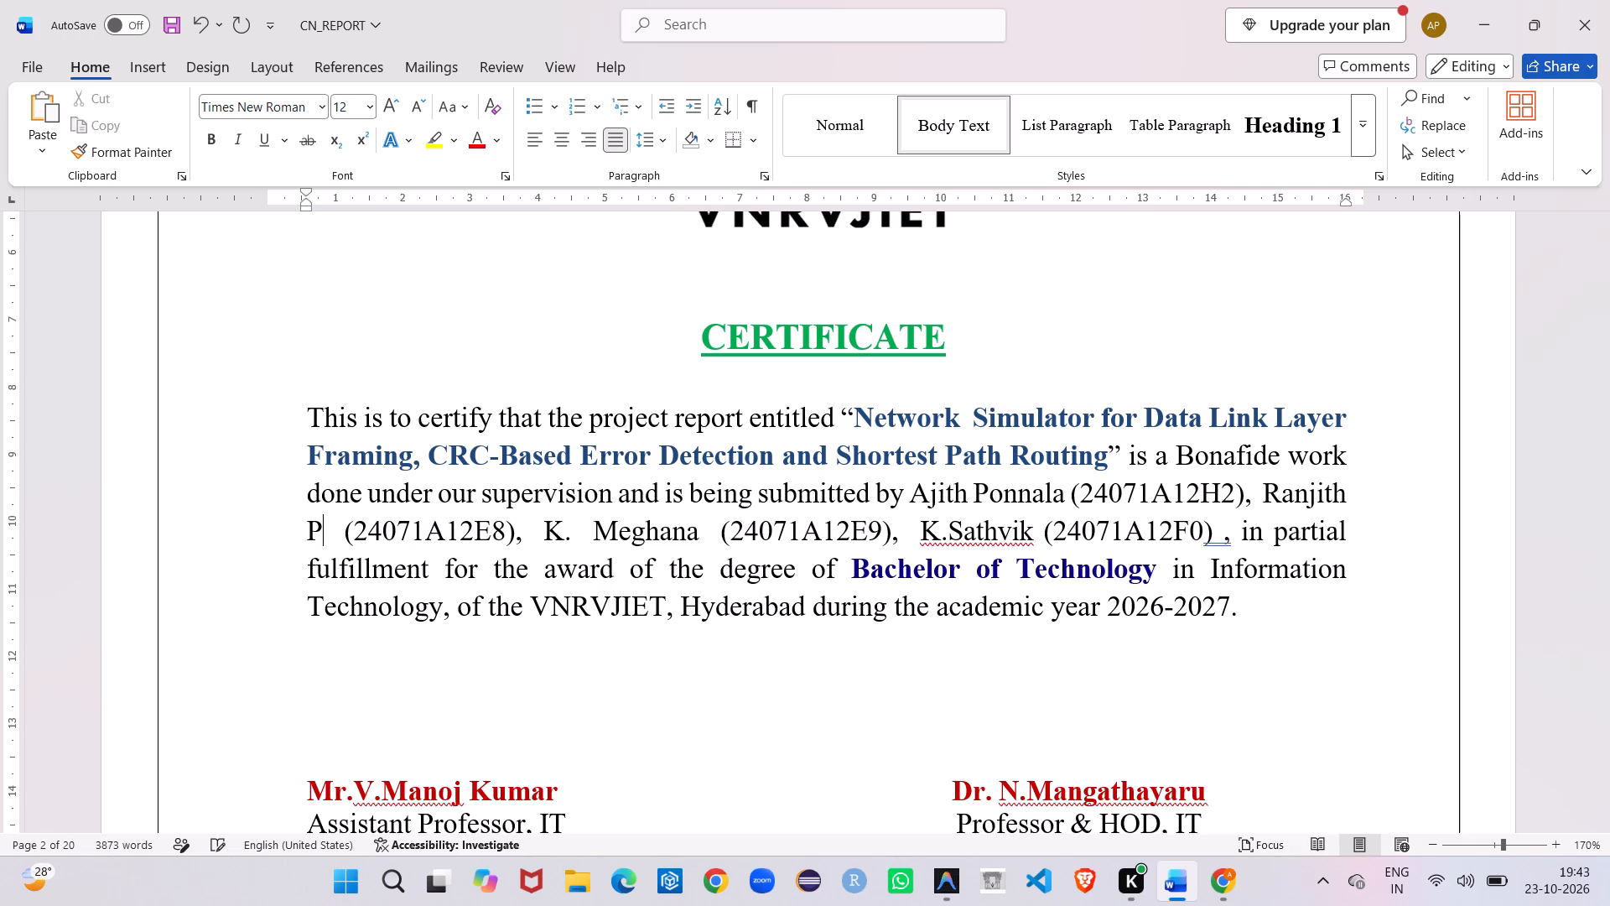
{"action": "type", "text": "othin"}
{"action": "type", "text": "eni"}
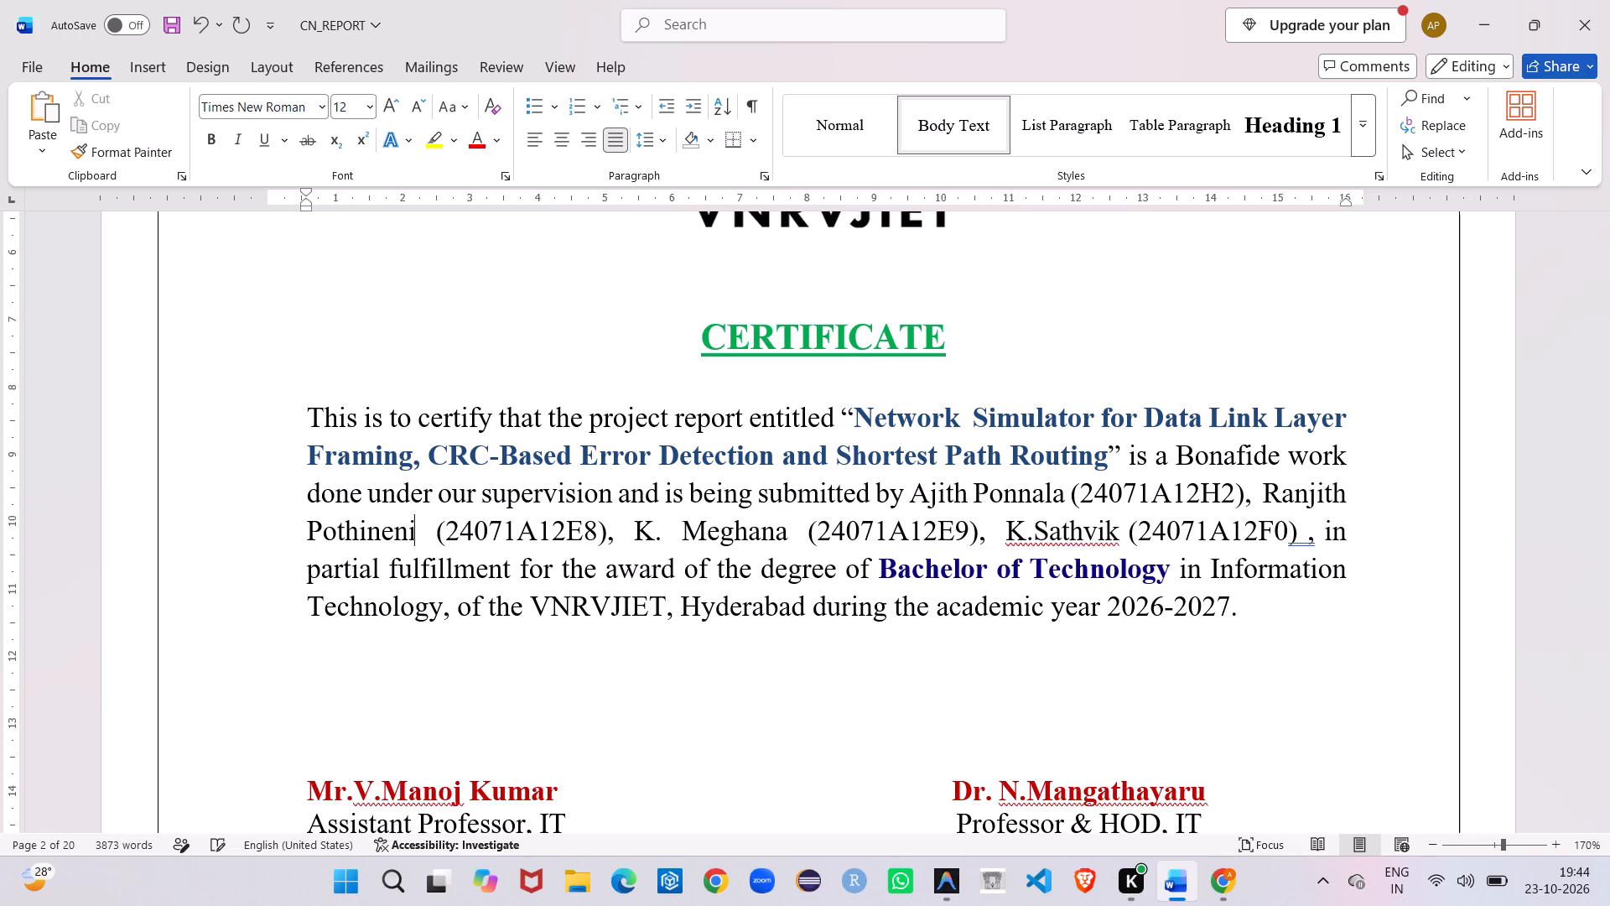
Replace the last two characters of the second student's roll number in the certificate with the new member's ending.
{"action": "left_click", "coordinate": [598, 532]}
{"action": "key", "text": "BackSpace"}
{"action": "key", "text": "BackSpace"}
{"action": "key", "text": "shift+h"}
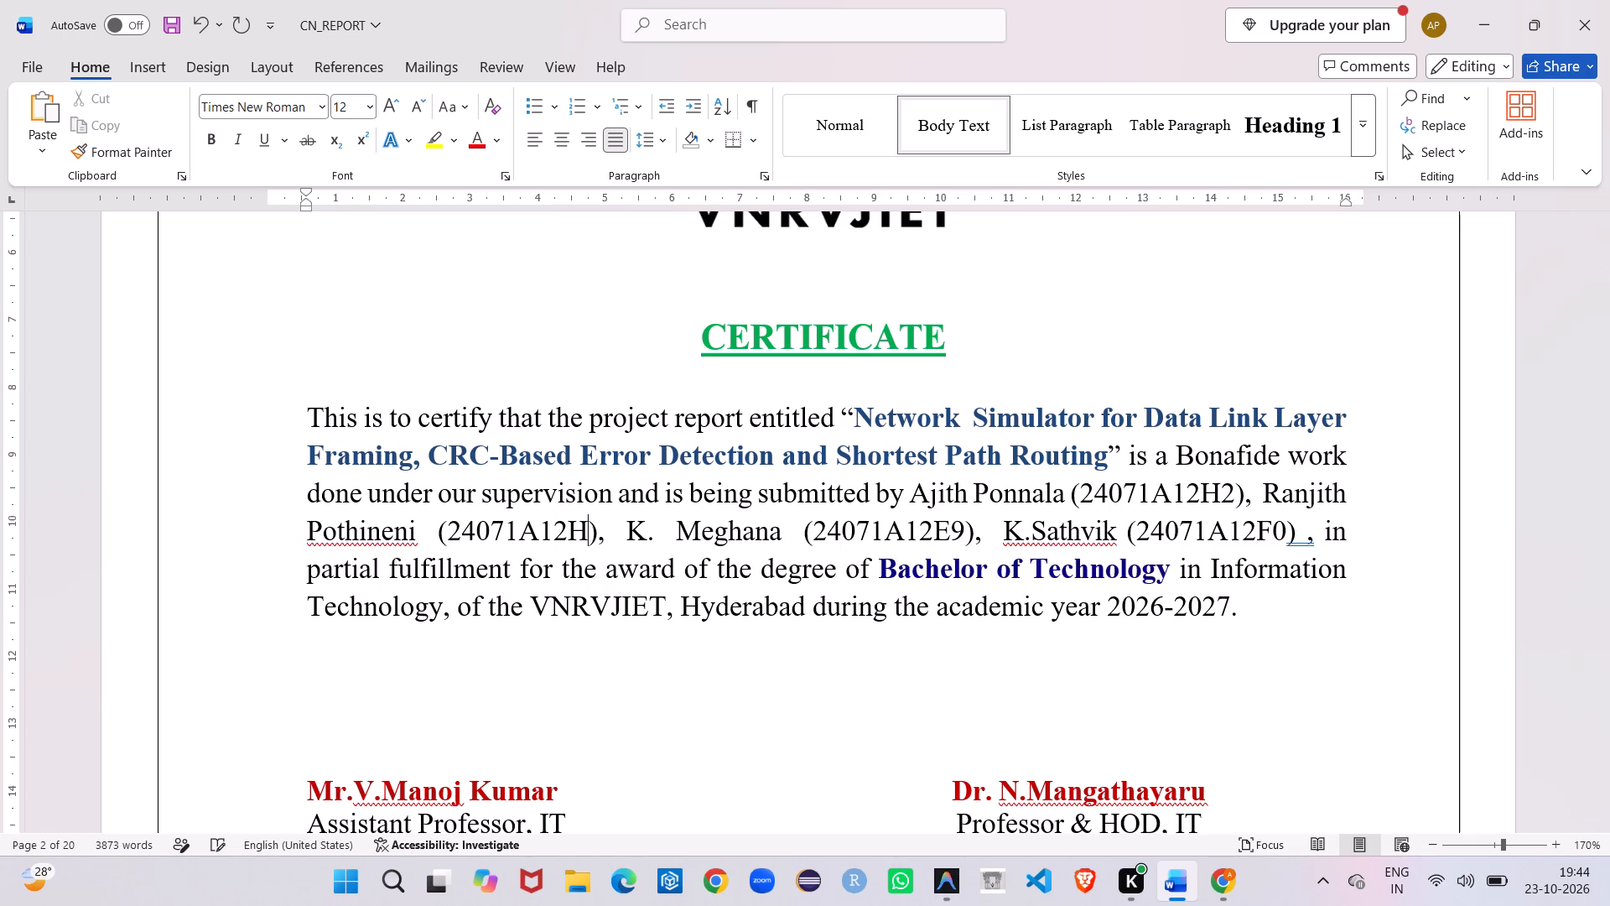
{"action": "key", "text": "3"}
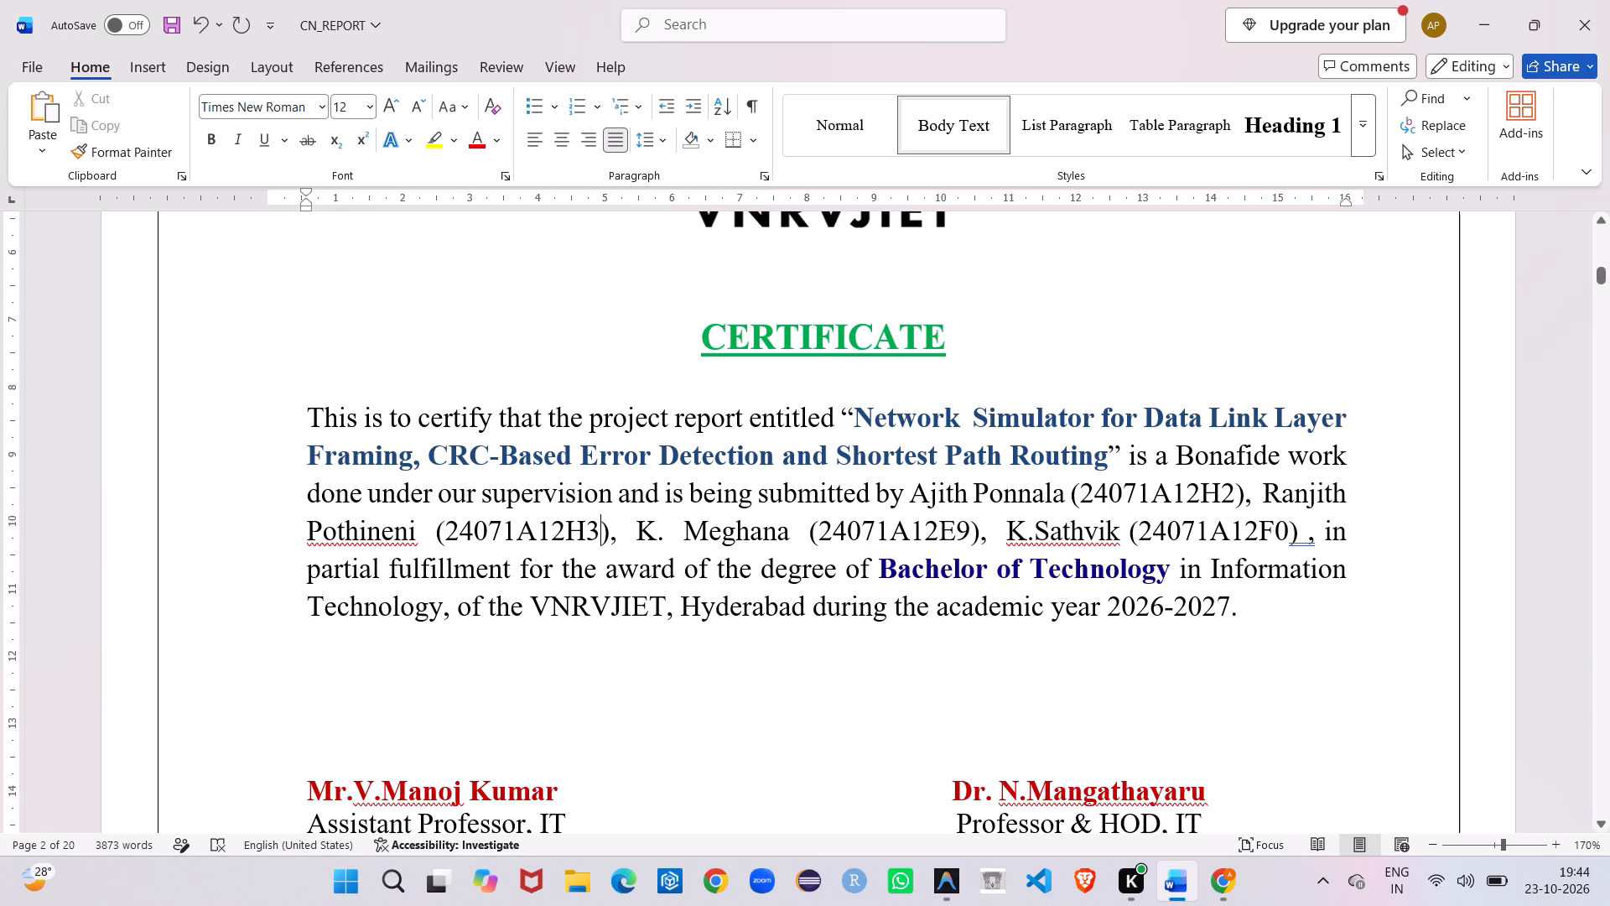
Replace the third listed student's name in the certificate paragraph with the new third team member's full name.
{"action": "left_click", "coordinate": [790, 536]}
{"action": "key", "text": "BackSpace"}
{"action": "key", "text": "BackSpace"}
{"action": "key", "text": "BackSpace"}
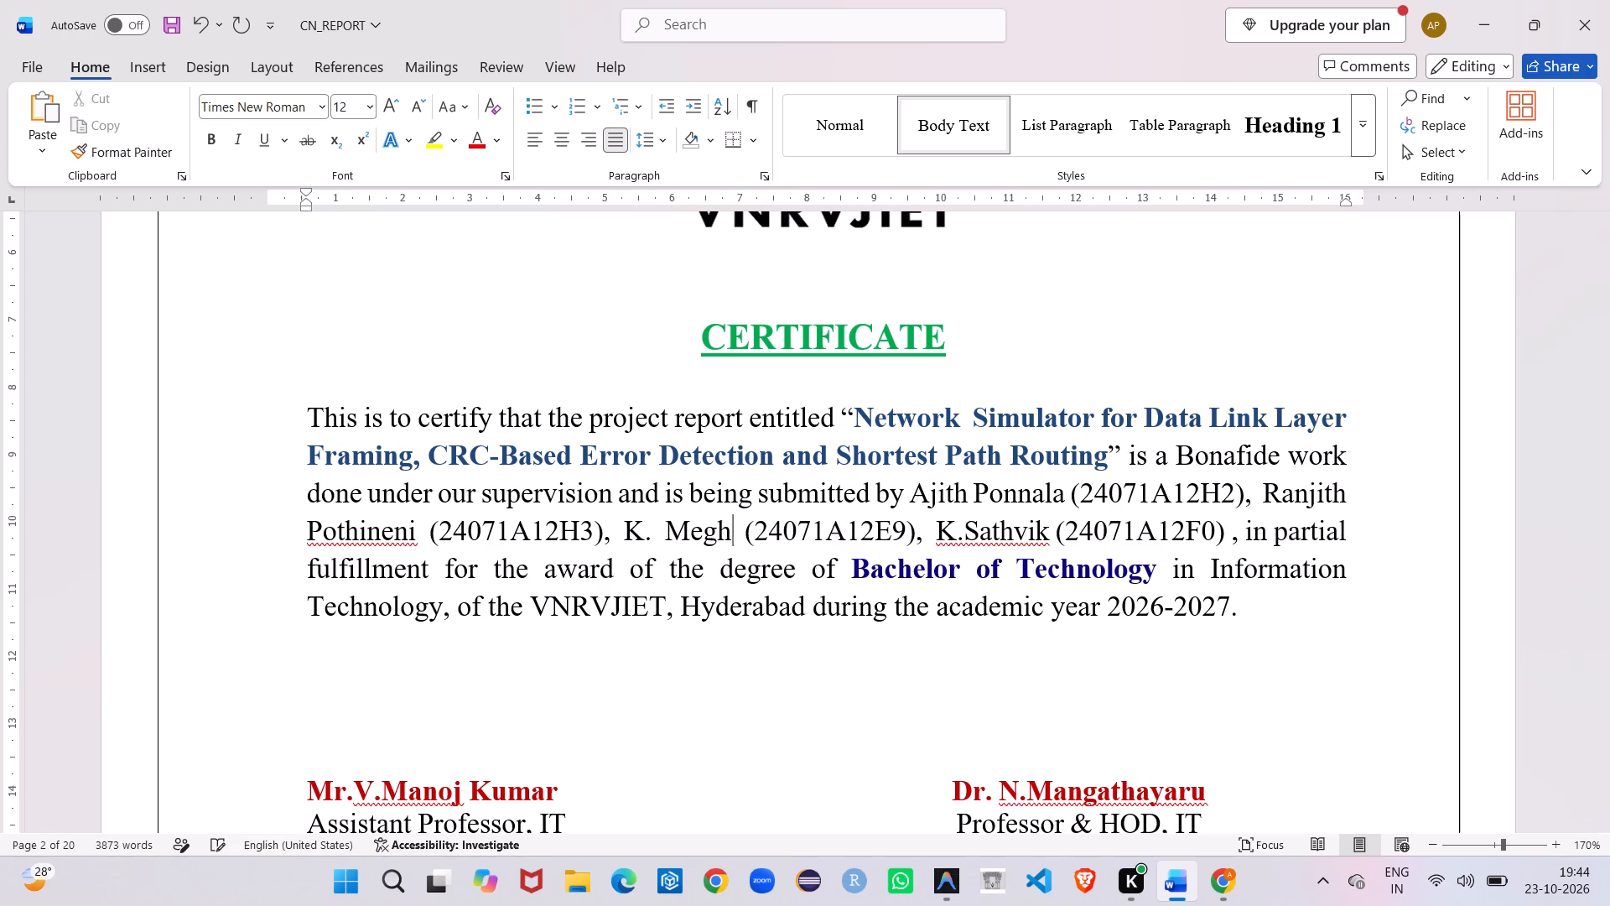
{"action": "key", "text": "BackSpace"}
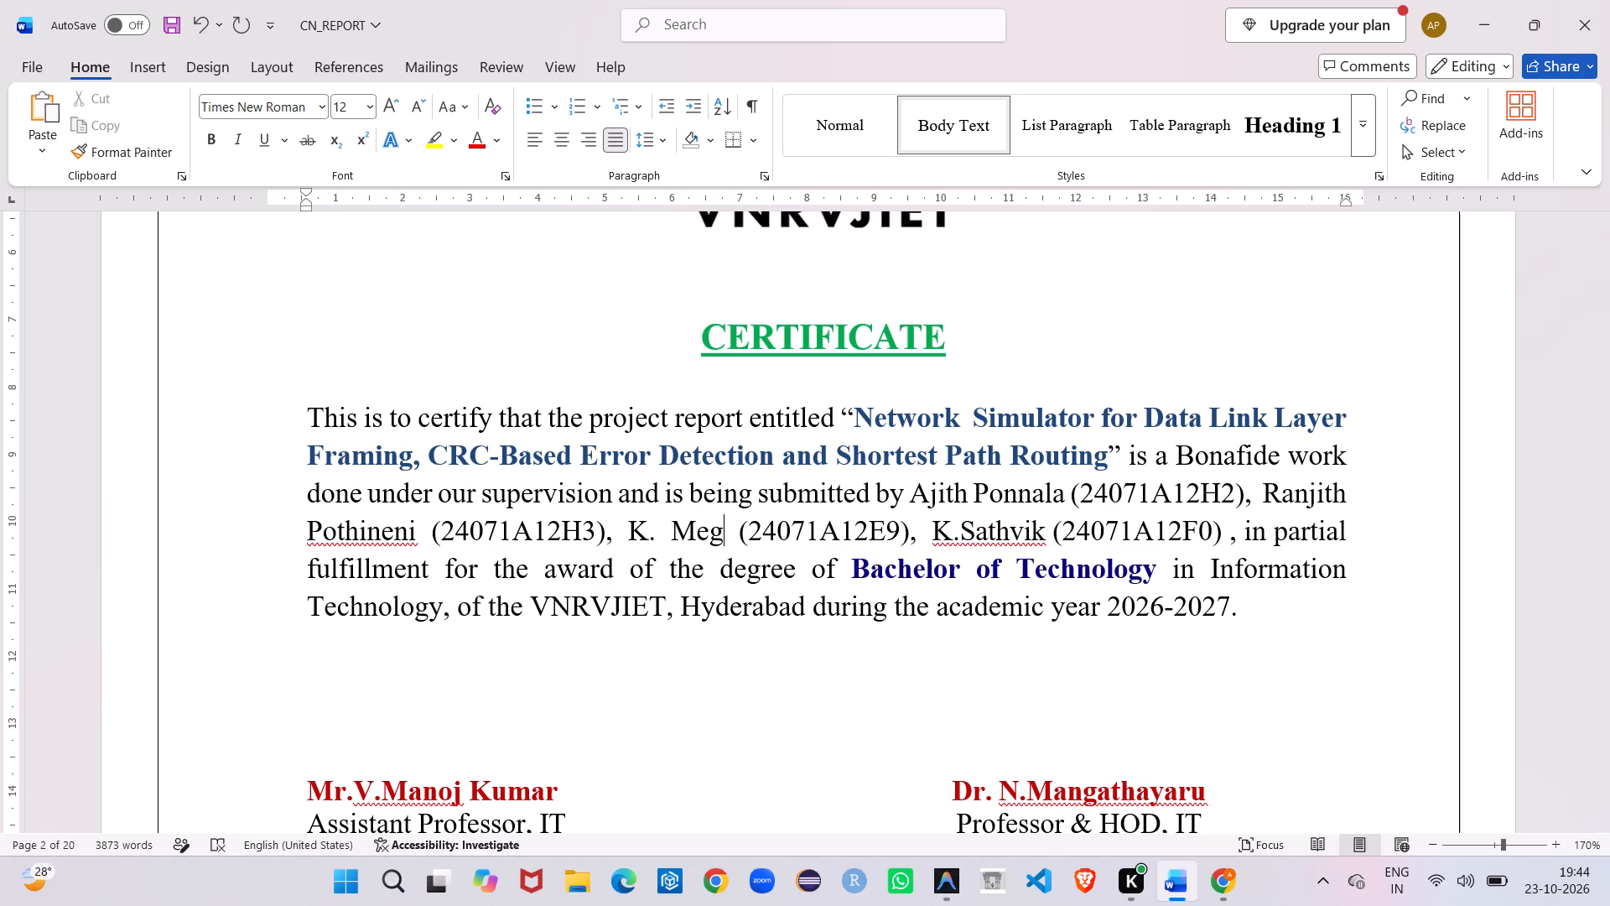
{"action": "key", "text": "BackSpace"}
{"action": "key", "text": "BackSpace"}
{"action": "key", "text": "BackSpace"}
{"action": "key", "text": "BackSpace"}
{"action": "key", "text": "BackSpace"}
{"action": "key", "text": "BackSpace"}
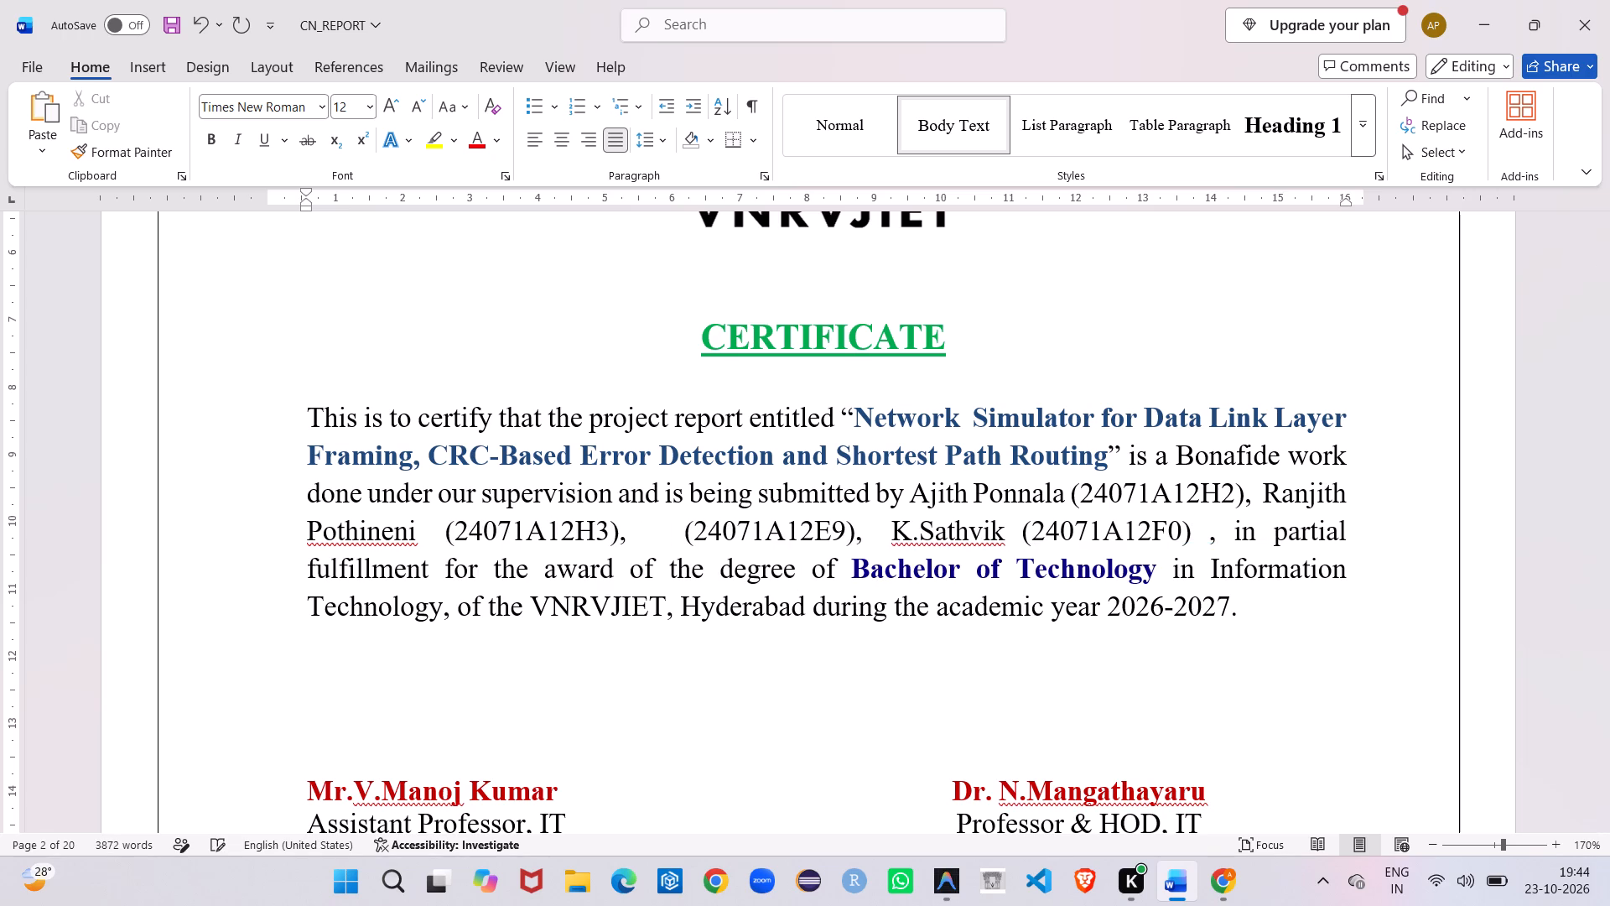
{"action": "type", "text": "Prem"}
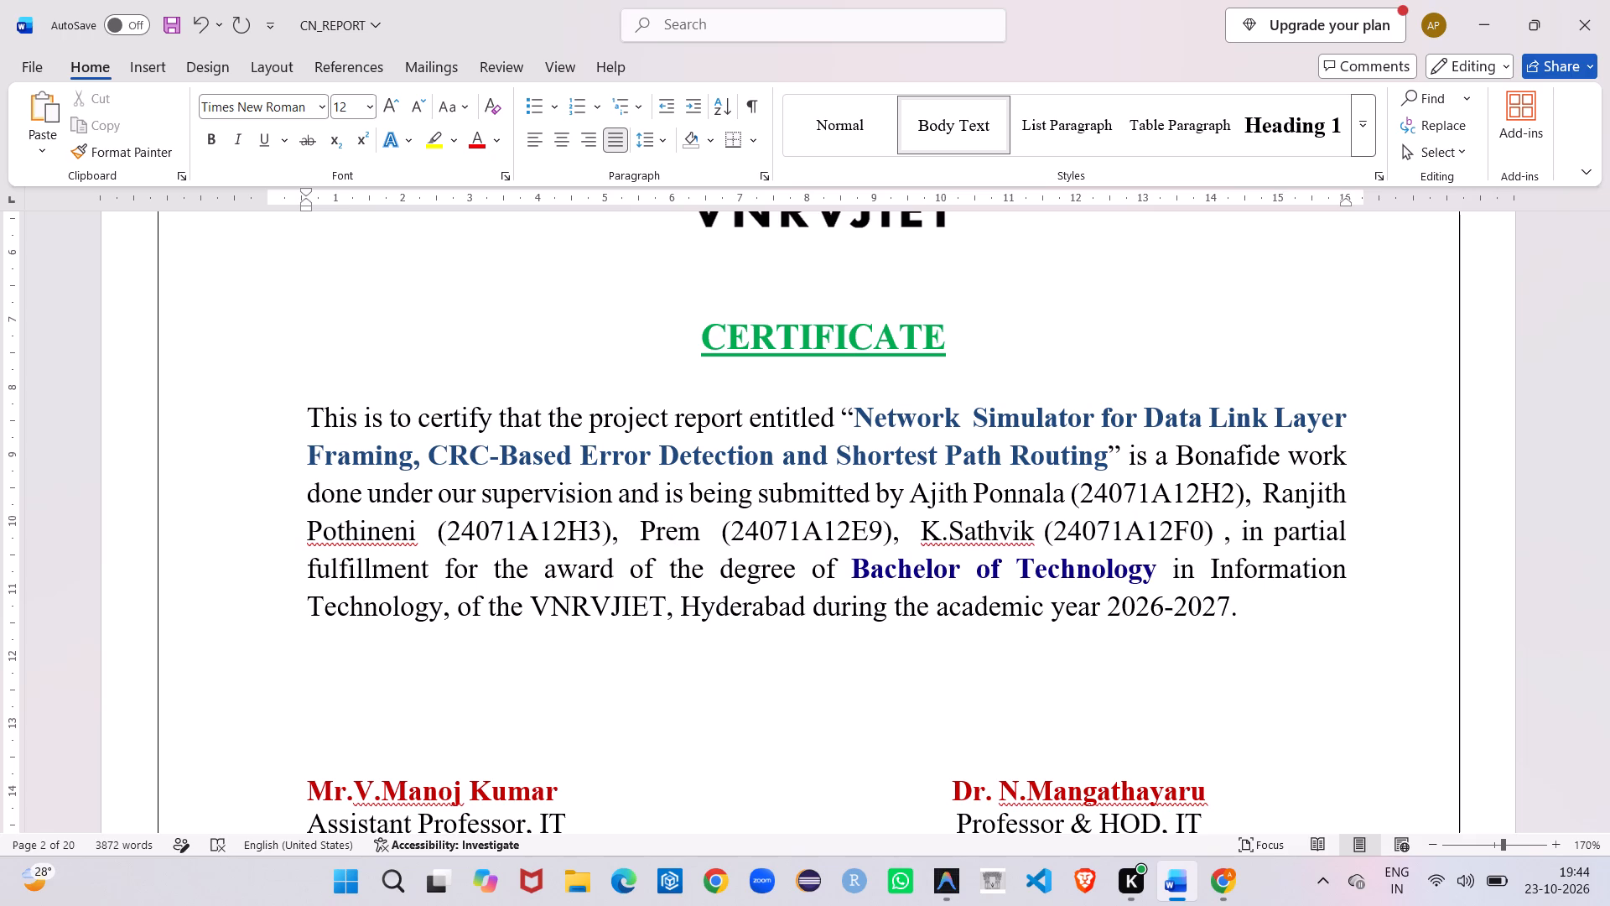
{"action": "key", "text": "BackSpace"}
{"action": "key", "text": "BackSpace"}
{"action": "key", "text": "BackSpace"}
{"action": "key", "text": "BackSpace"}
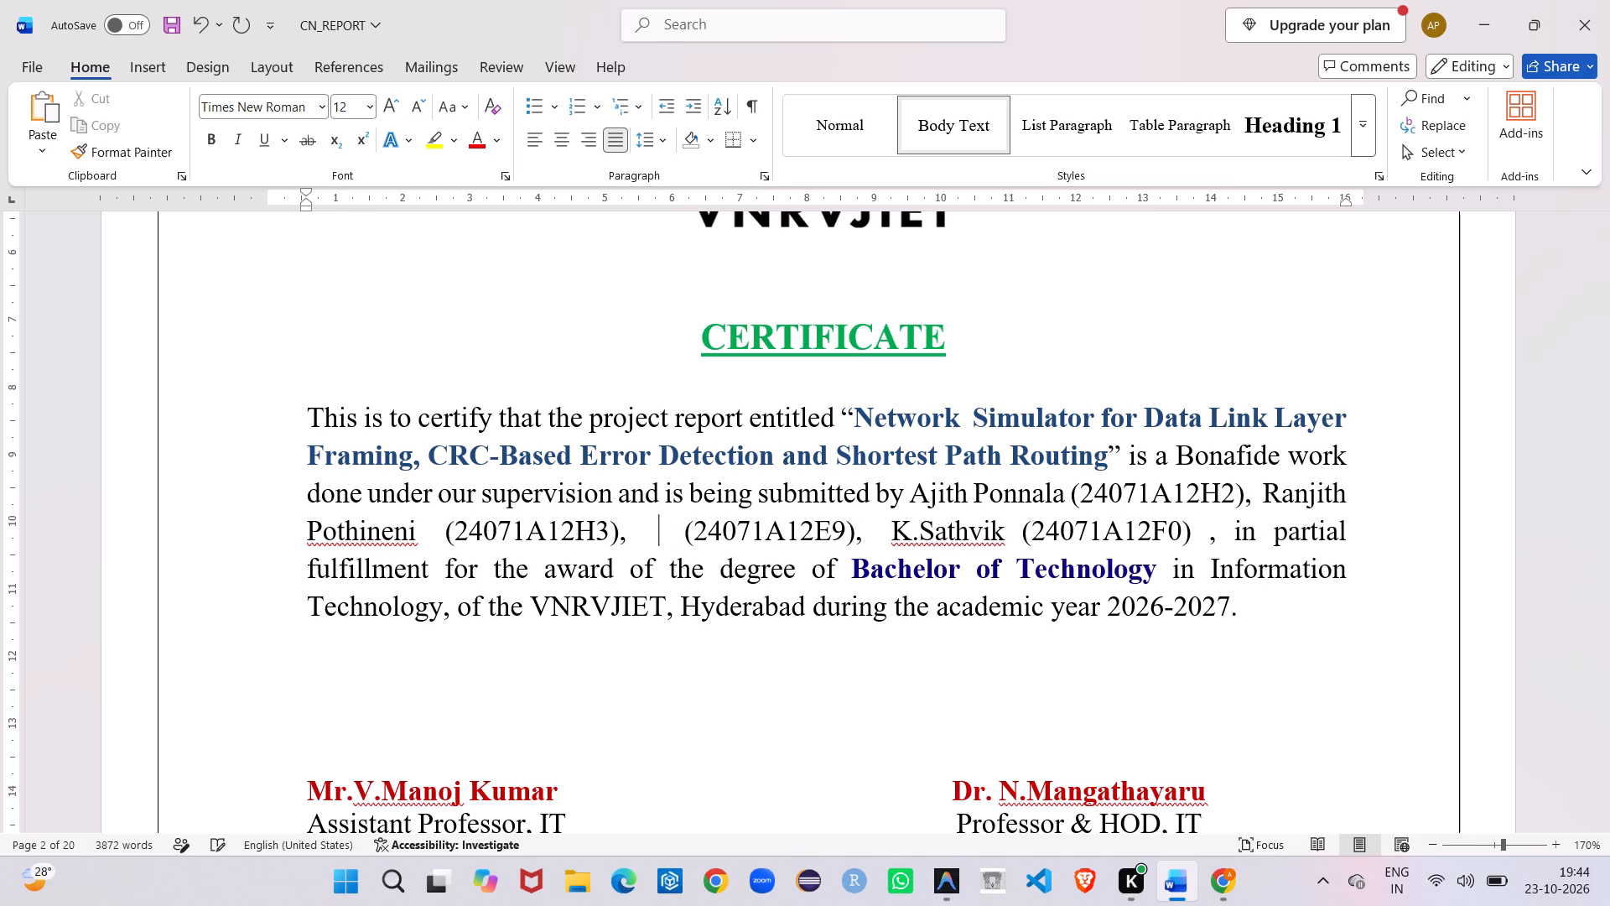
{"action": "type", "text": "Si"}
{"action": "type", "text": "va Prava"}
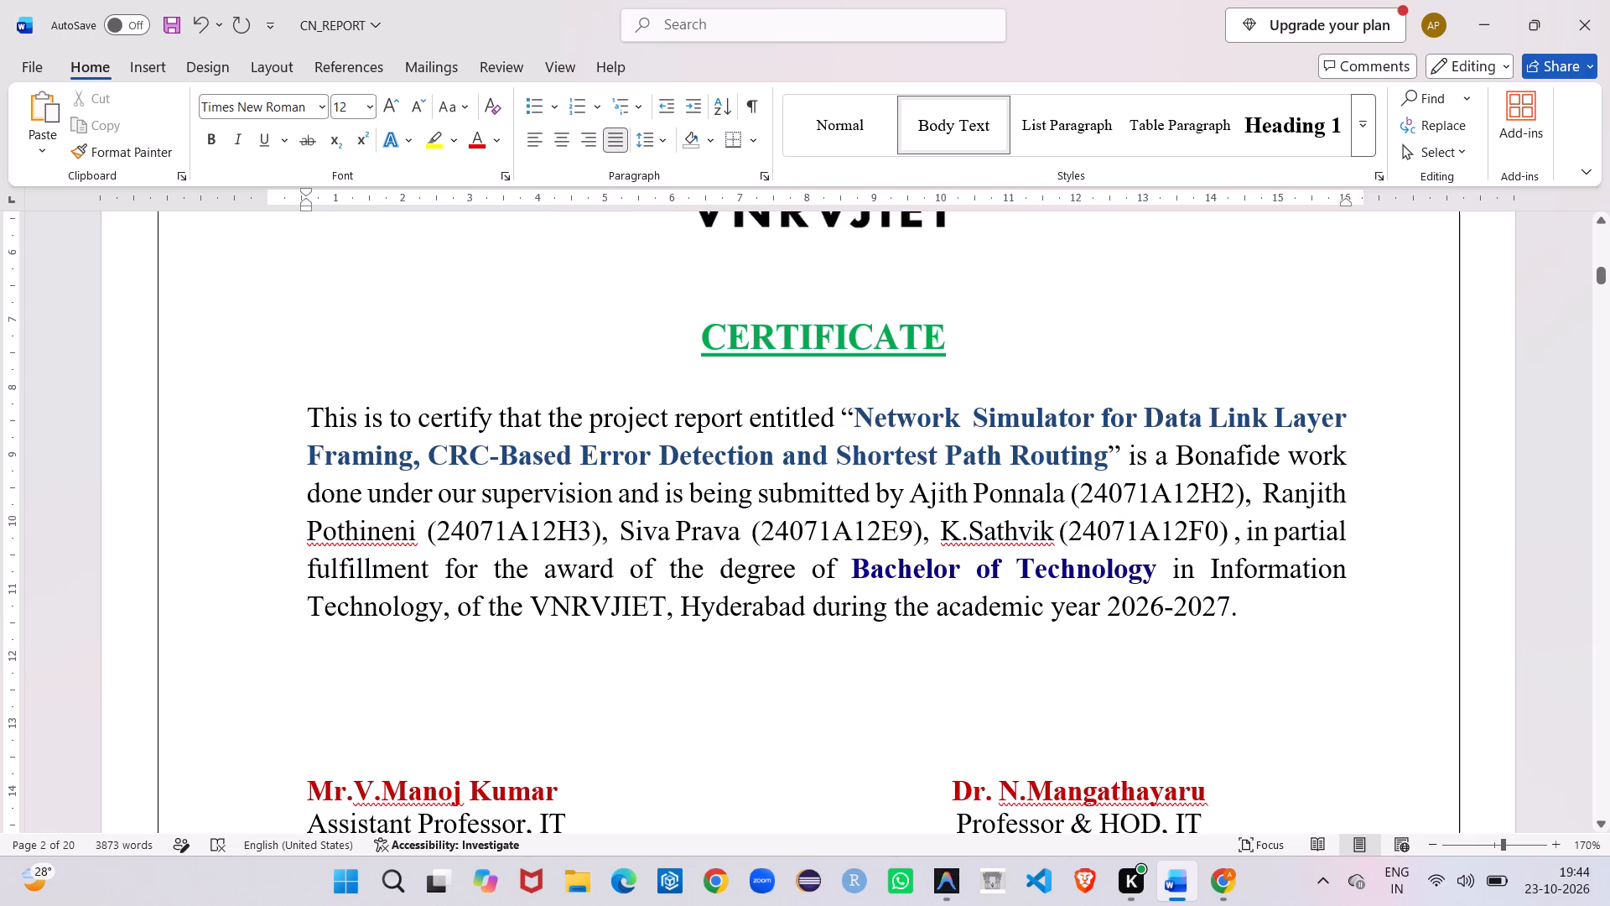
Replace the last two characters of the third student's roll number in the certificate with the new member's ending.
{"action": "left_click", "coordinate": [906, 528]}
{"action": "left_click", "coordinate": [916, 531]}
{"action": "key", "text": "BackSpace"}
{"action": "key", "text": "BackSpace"}
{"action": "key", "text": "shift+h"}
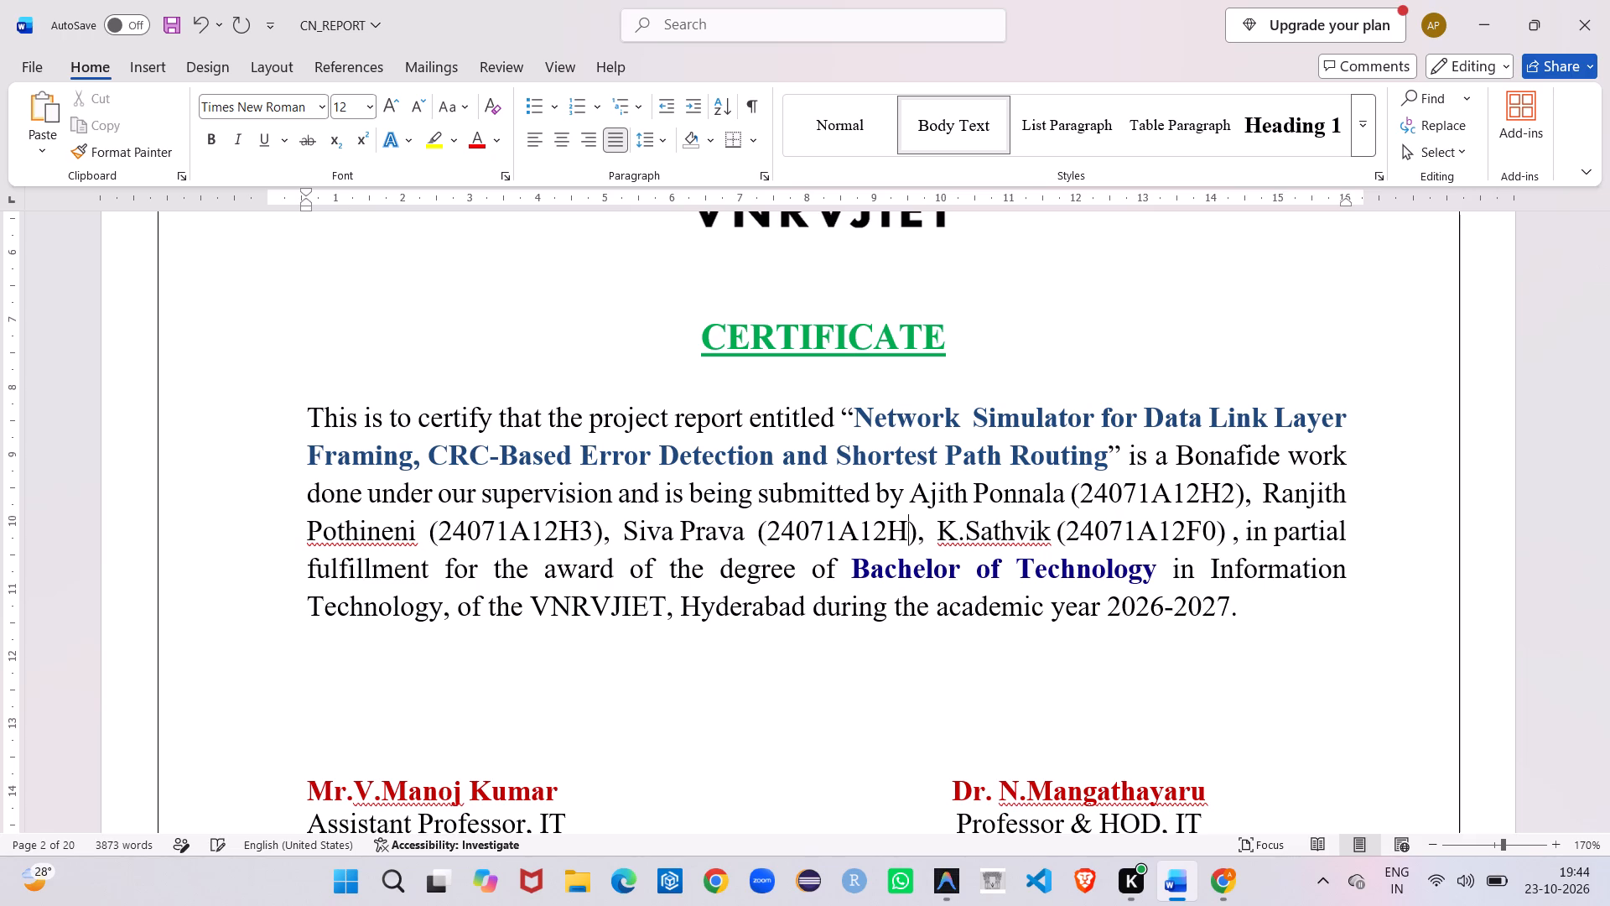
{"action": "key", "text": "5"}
{"action": "key", "text": "BackSpace"}
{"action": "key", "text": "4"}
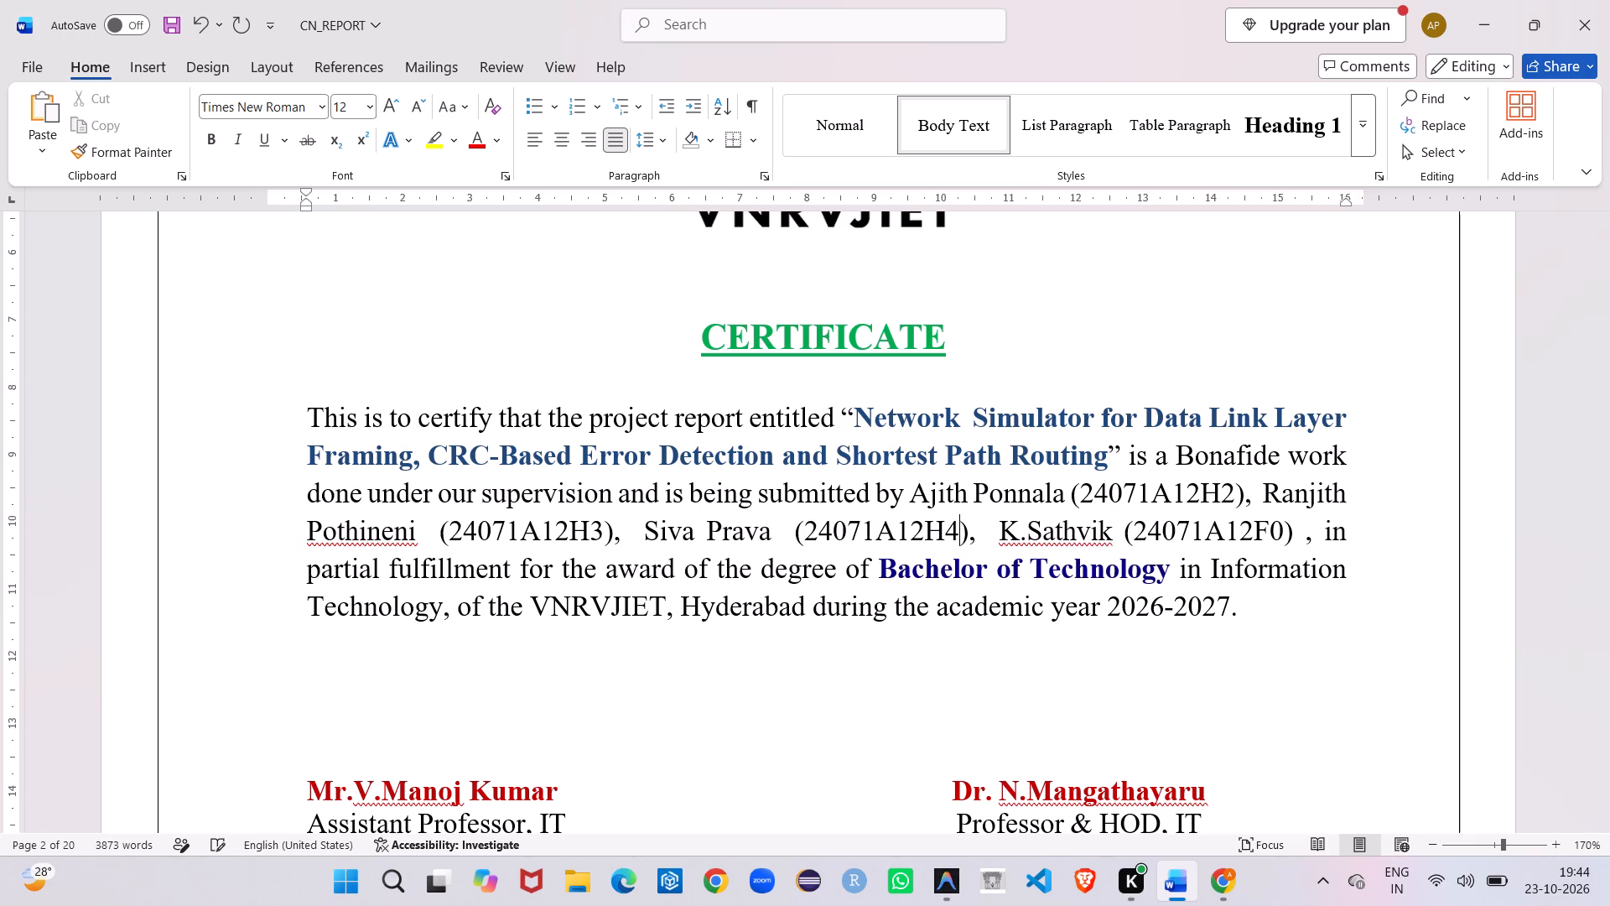
Replace the fourth listed student's name in the certificate paragraph with the new fourth team member's full name.
{"action": "left_click", "coordinate": [1108, 534]}
{"action": "key", "text": "BackSpace"}
{"action": "key", "text": "BackSpace"}
{"action": "key", "text": "BackSpace"}
{"action": "key", "text": "BackSpace"}
{"action": "key", "text": "BackSpace"}
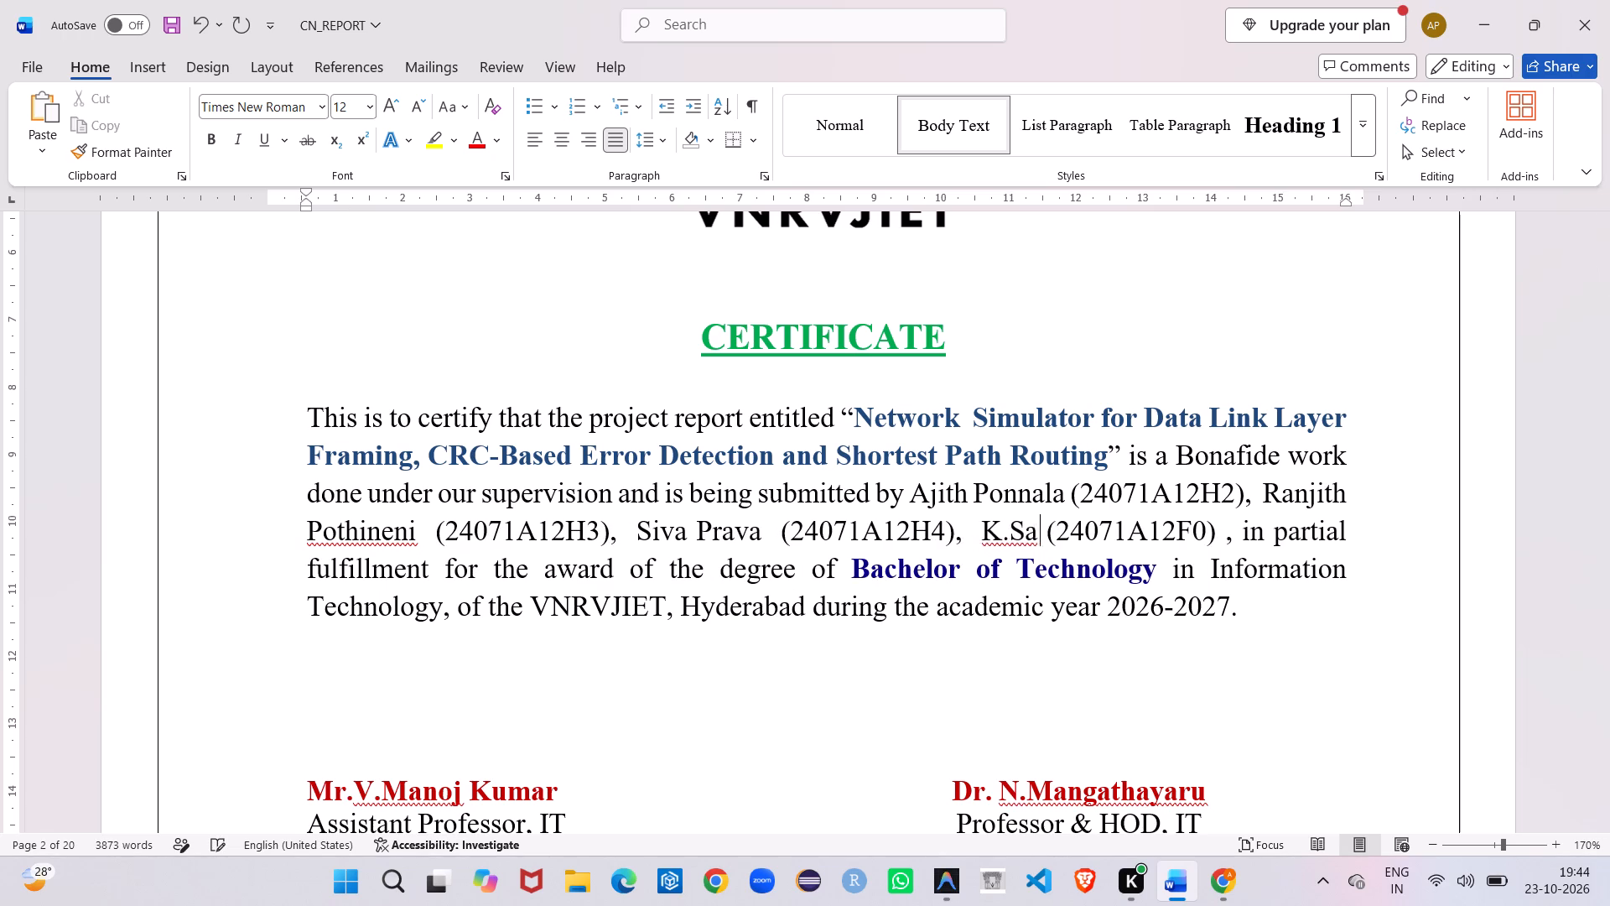
{"action": "key", "text": "BackSpace"}
{"action": "key", "text": "BackSpace"}
{"action": "key", "text": "BackSpace"}
{"action": "key", "text": "BackSpace"}
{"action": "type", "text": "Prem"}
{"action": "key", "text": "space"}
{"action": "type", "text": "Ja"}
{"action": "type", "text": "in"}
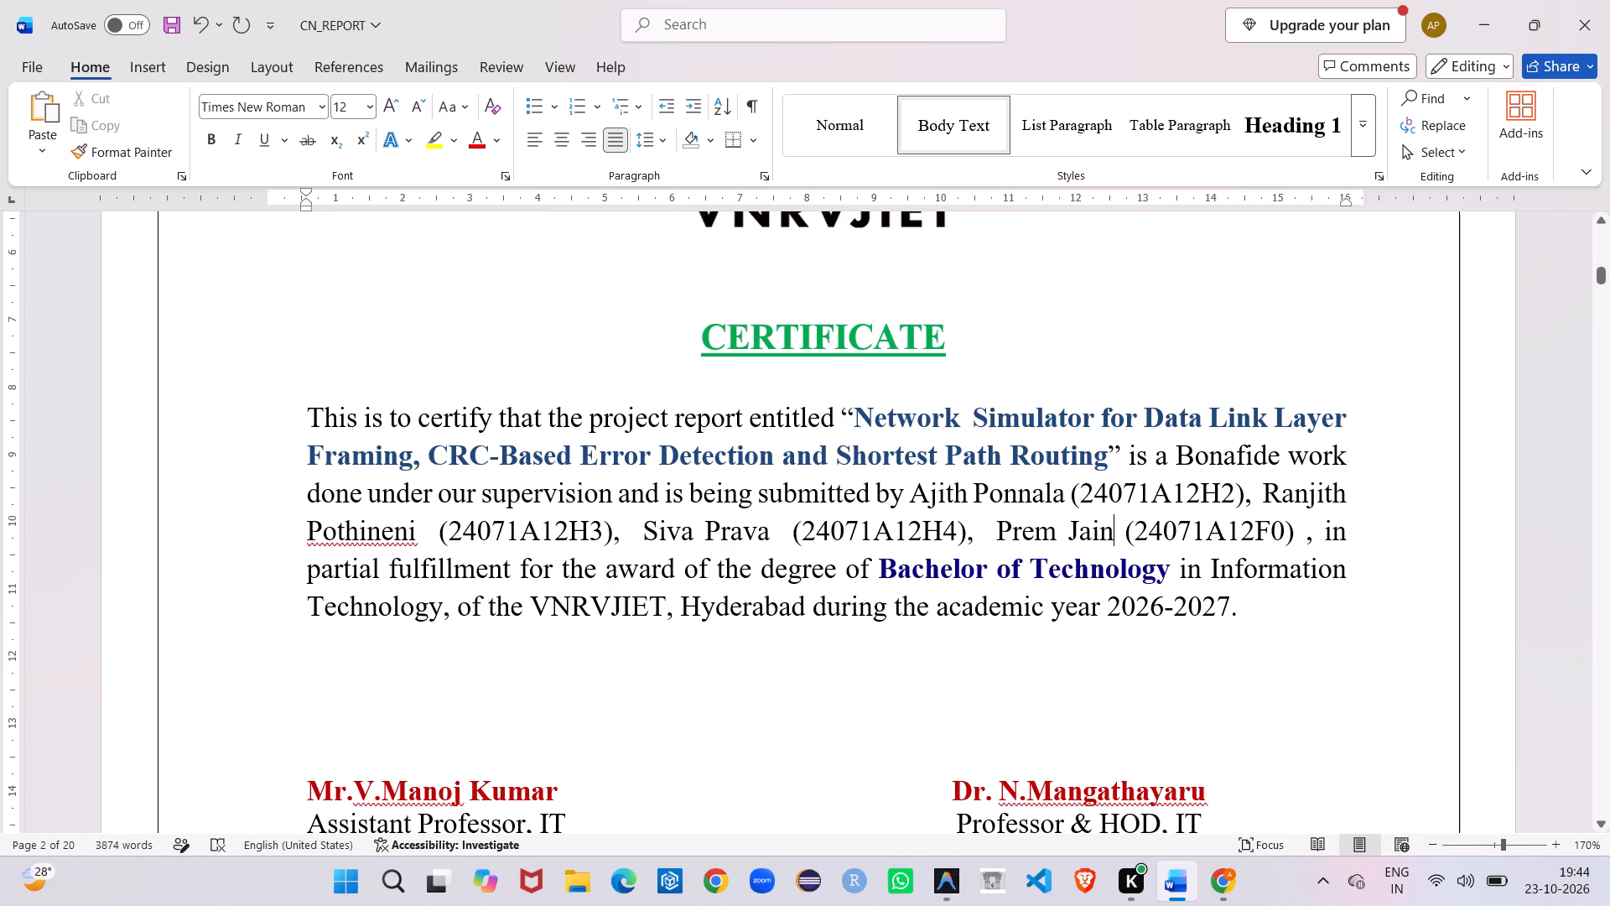
Replace the last two characters of the fourth student's roll number in the certificate with the new member's ending.
{"action": "scroll", "coordinate": [958, 642], "scroll_direction": "down", "scroll_amount": 1}
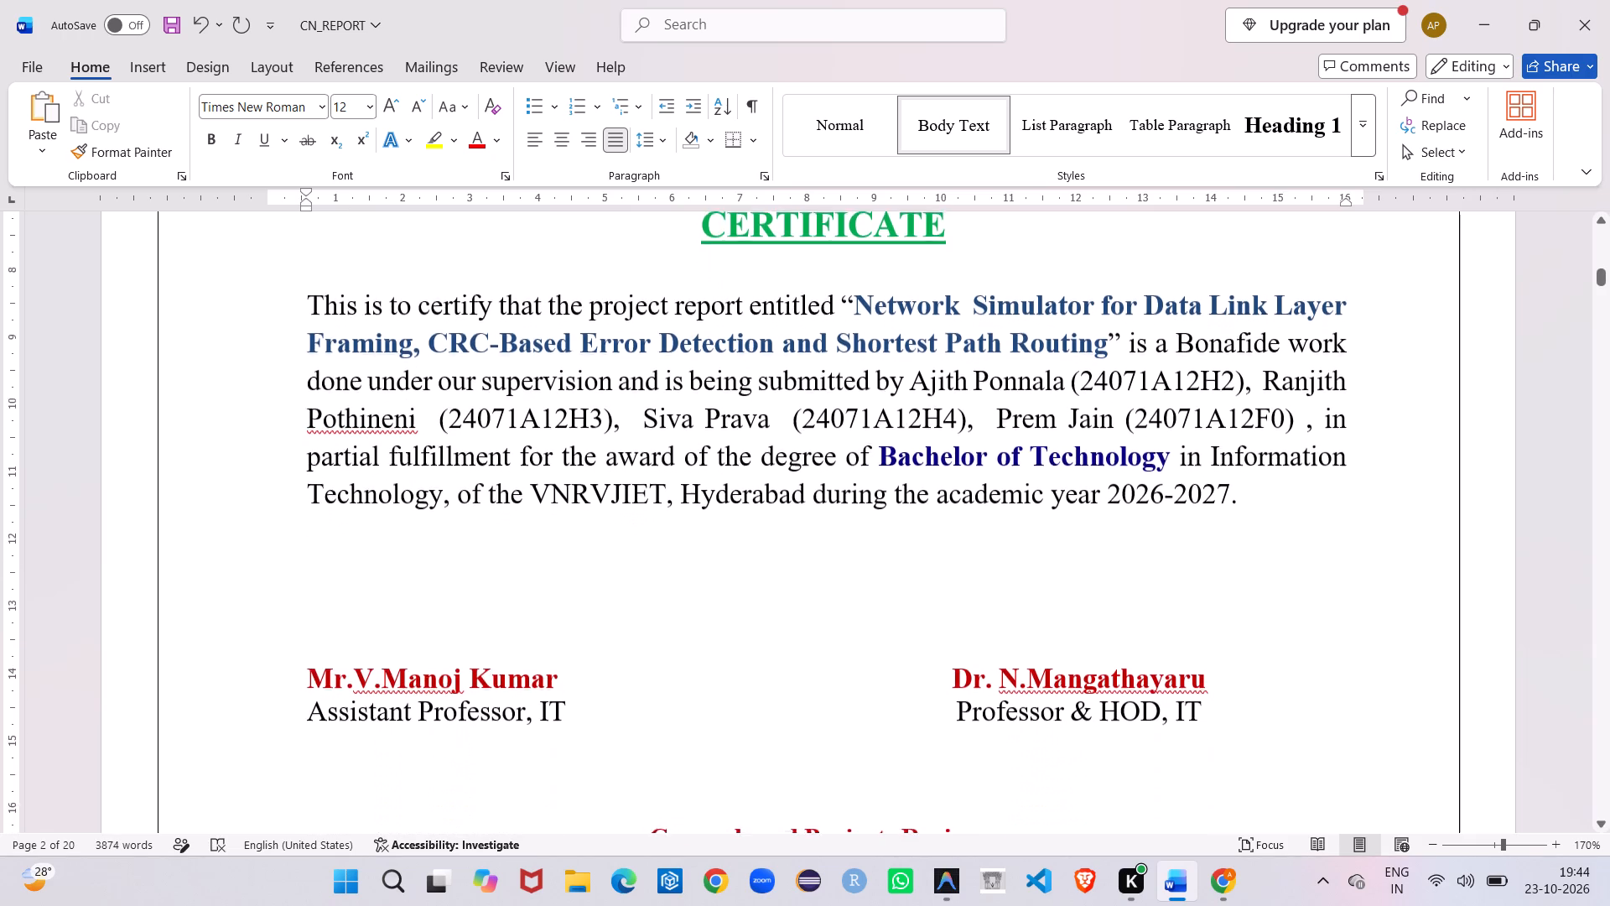
{"action": "scroll", "coordinate": [958, 642], "scroll_direction": "down", "scroll_amount": 1}
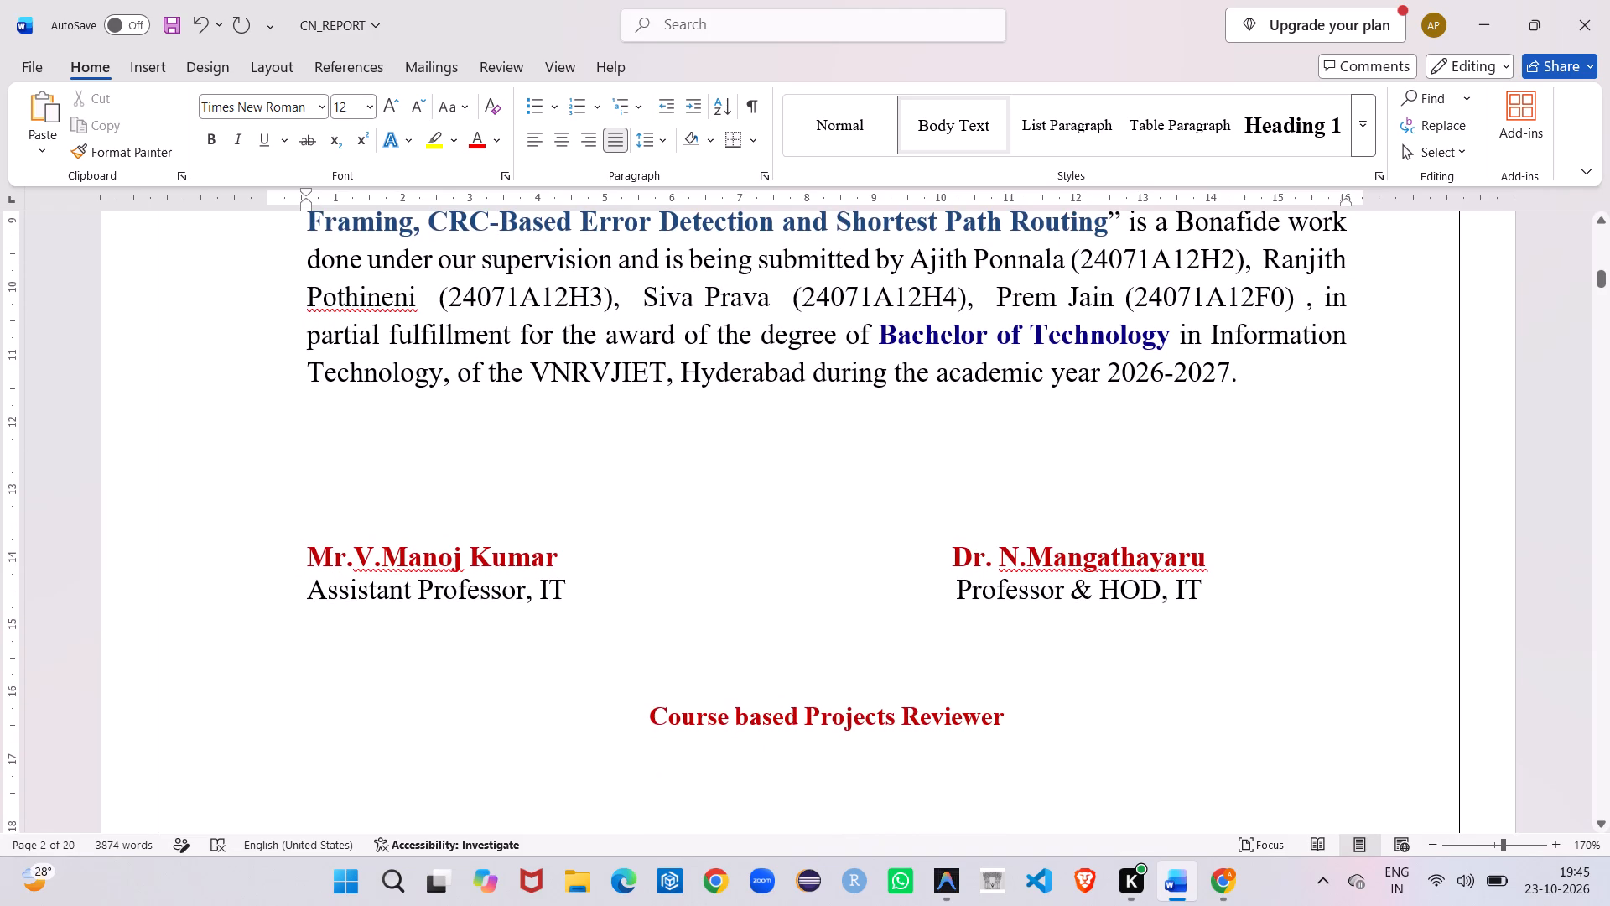
{"action": "scroll", "coordinate": [958, 642], "scroll_direction": "up", "scroll_amount": 1}
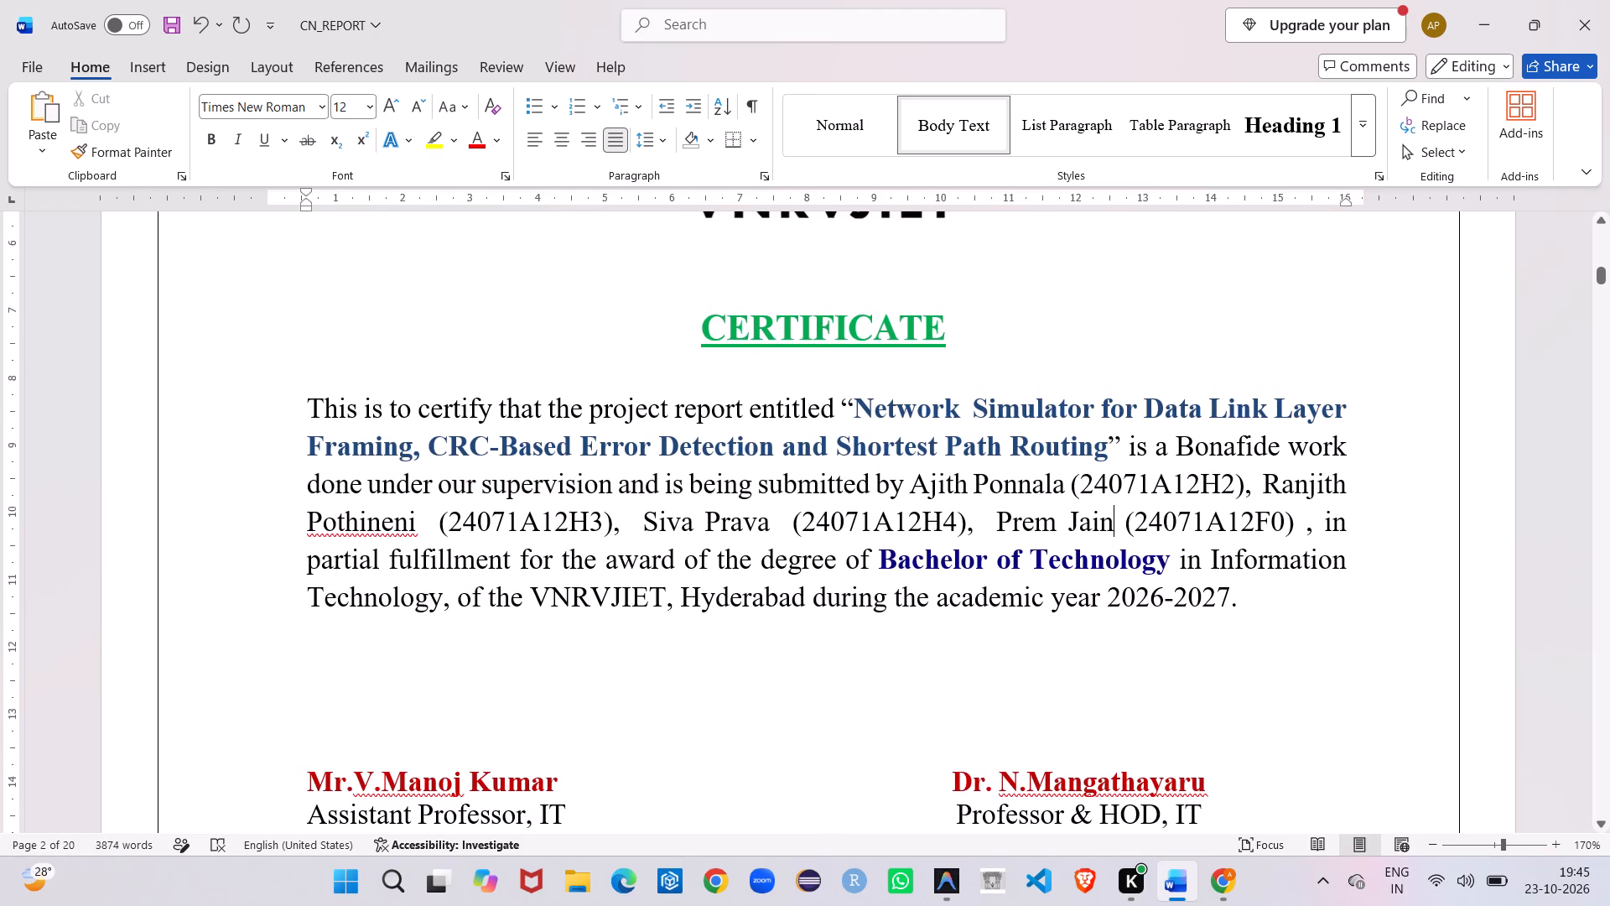
{"action": "scroll", "coordinate": [958, 642], "scroll_direction": "up", "scroll_amount": 1}
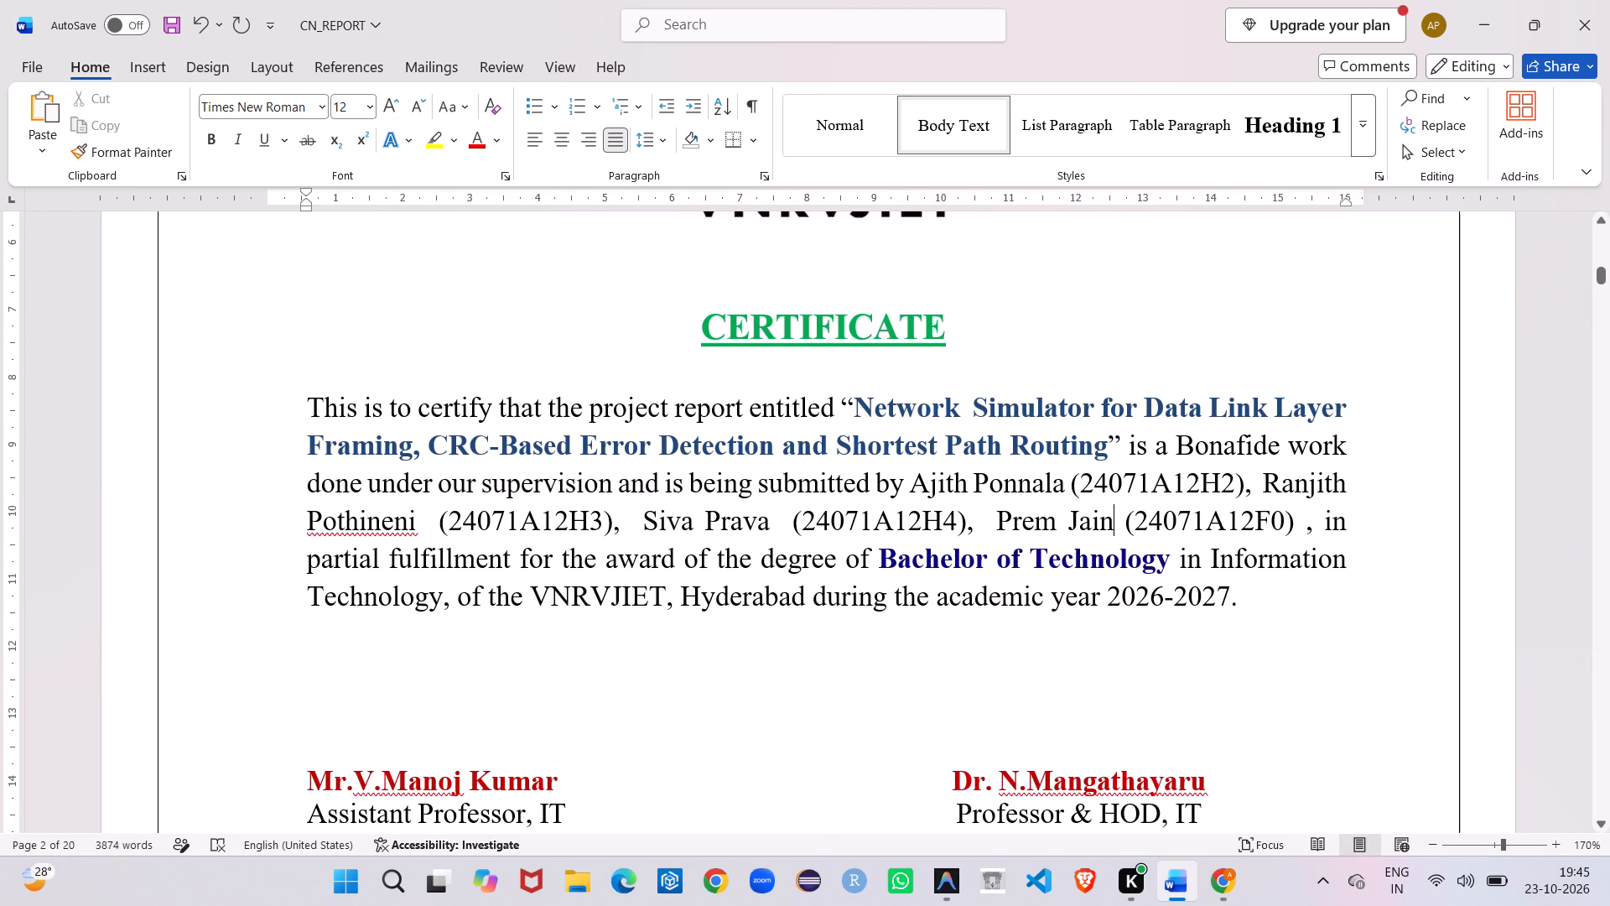
{"action": "left_click", "coordinate": [1281, 518]}
{"action": "key", "text": "BackSpace"}
{"action": "key", "text": "BackSpace"}
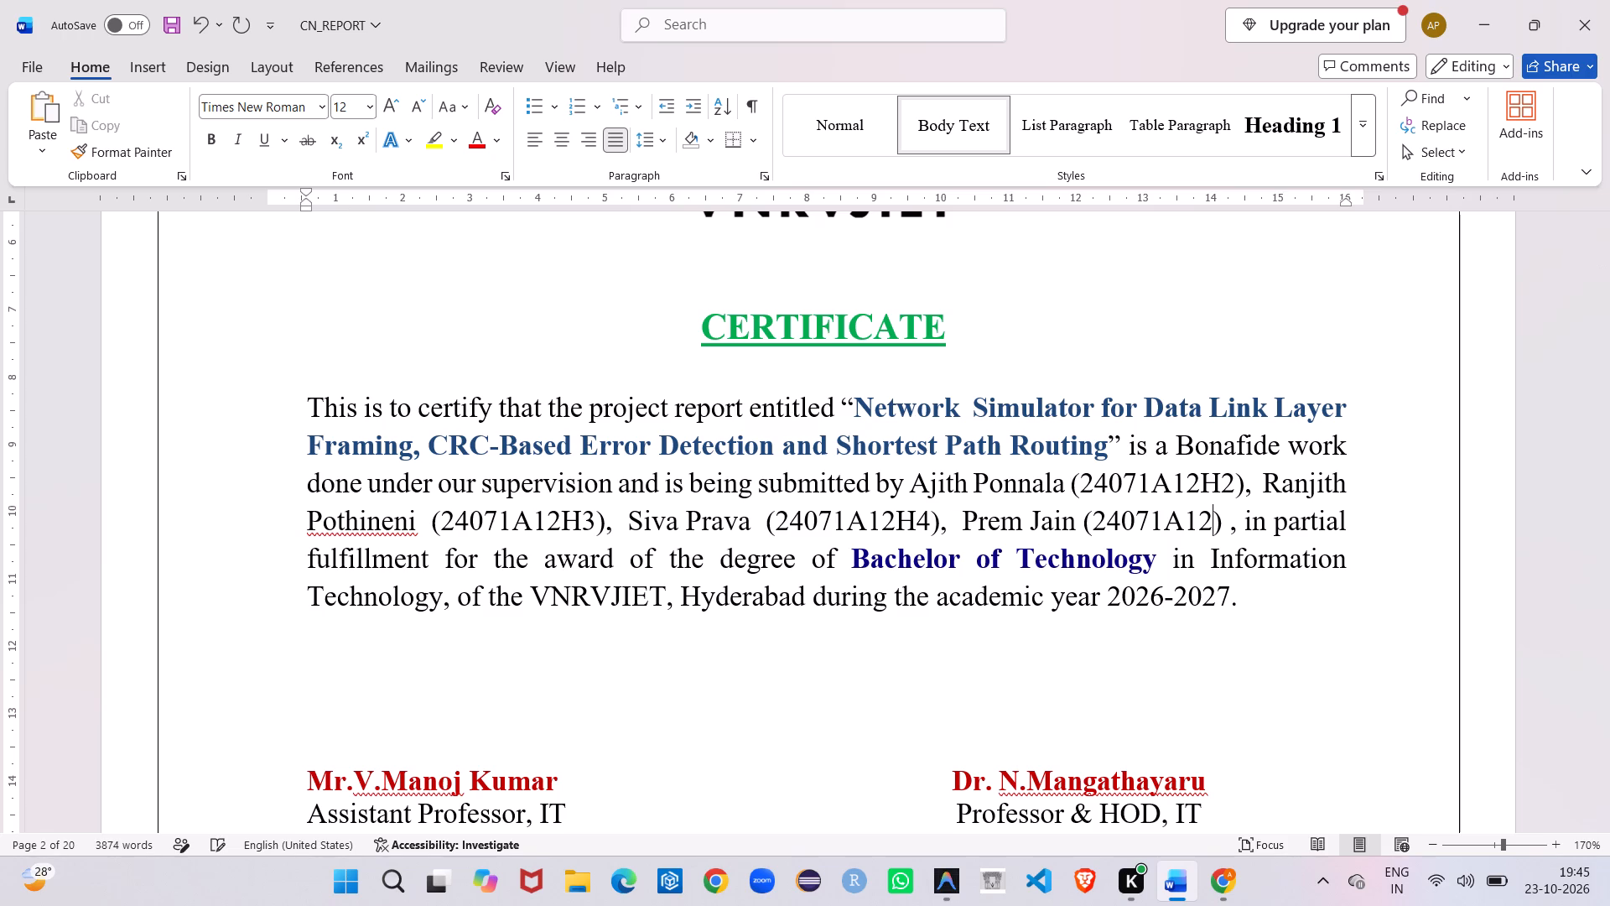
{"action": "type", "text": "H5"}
Replace the declaration's quoted project title with a copy of the certificate's "Network Simulator for Data Link Layer Framing, CRC-Based Error Detection and Shortest Path Routing".
{"action": "scroll", "coordinate": [1281, 518], "scroll_direction": "down", "scroll_amount": 2}
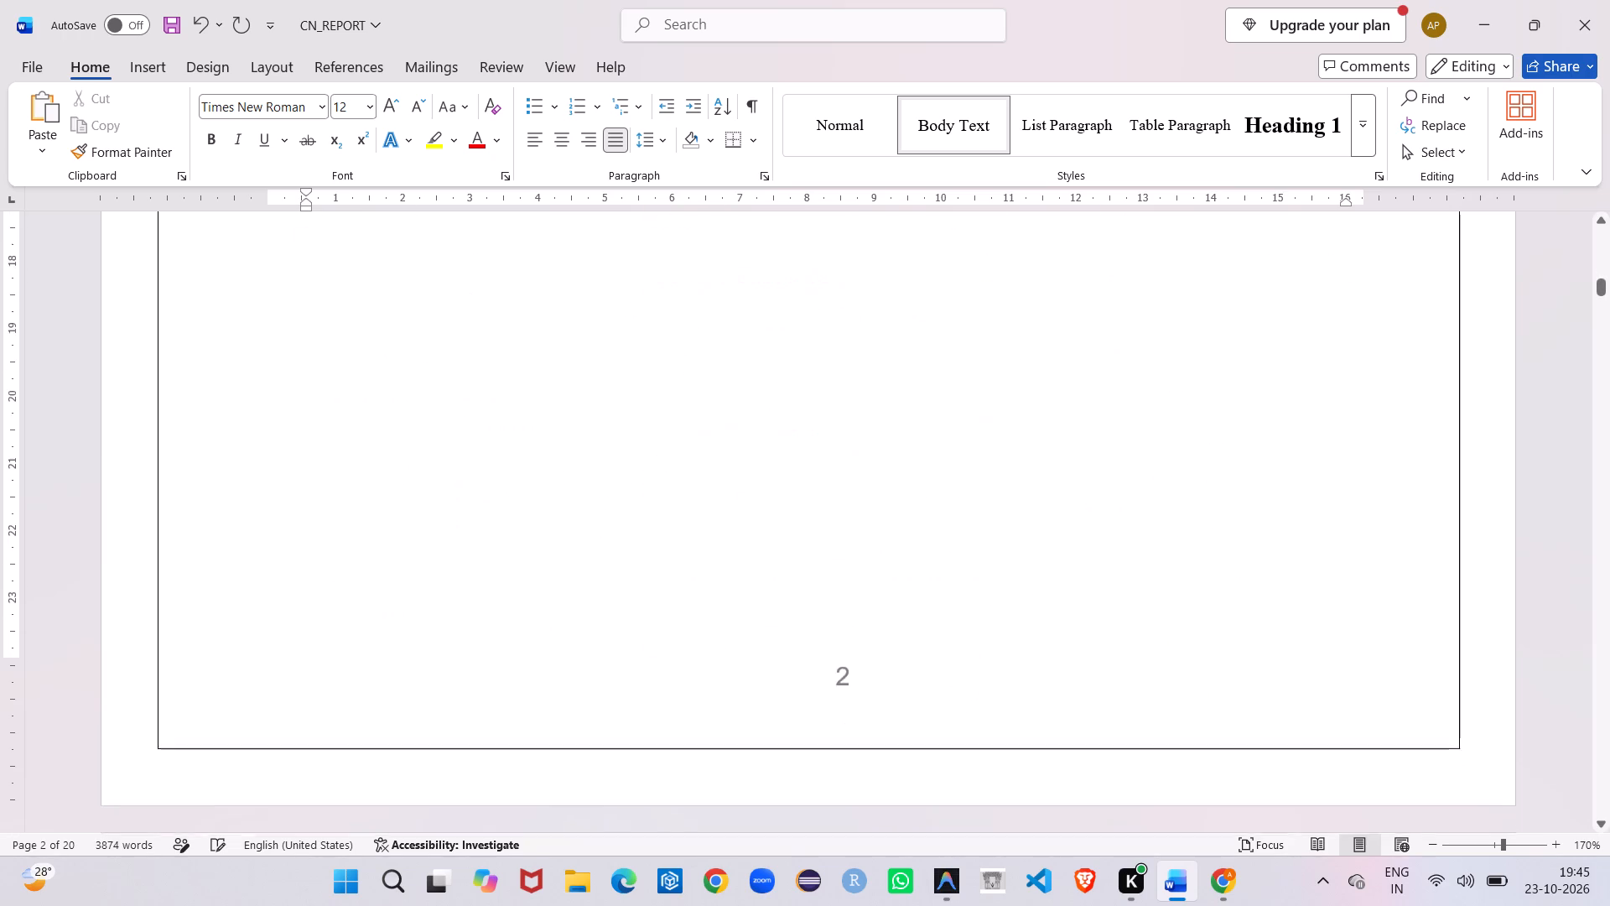
{"action": "scroll", "coordinate": [1281, 518], "scroll_direction": "down", "scroll_amount": 3}
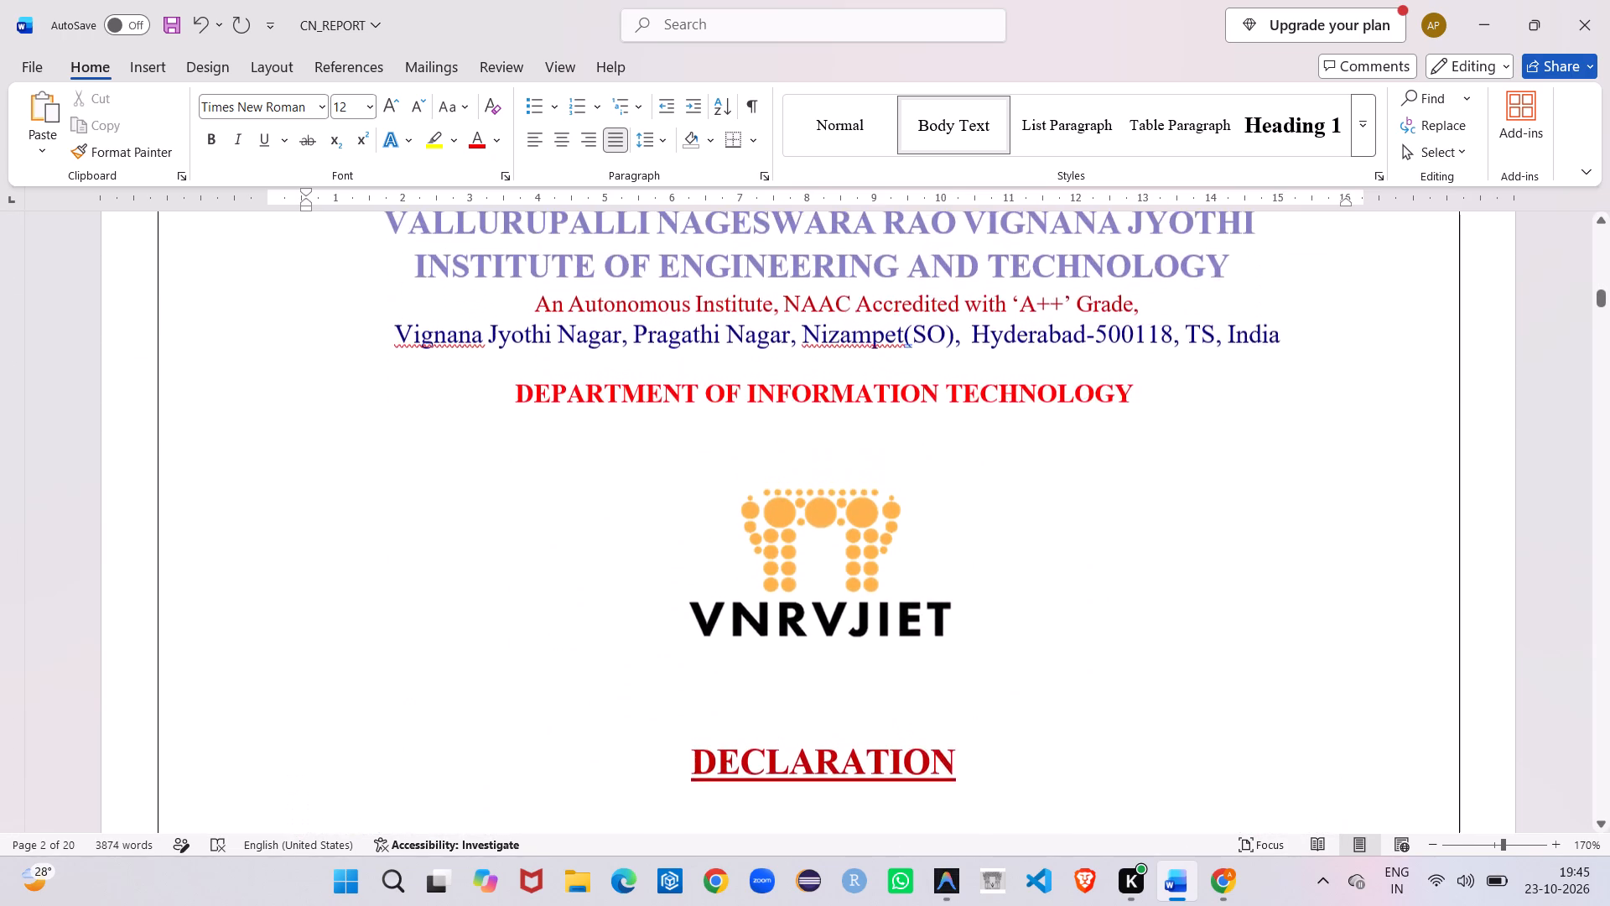
{"action": "scroll", "coordinate": [1281, 518], "scroll_direction": "down", "scroll_amount": 1}
{"action": "scroll", "coordinate": [1281, 518], "scroll_direction": "up", "scroll_amount": 5}
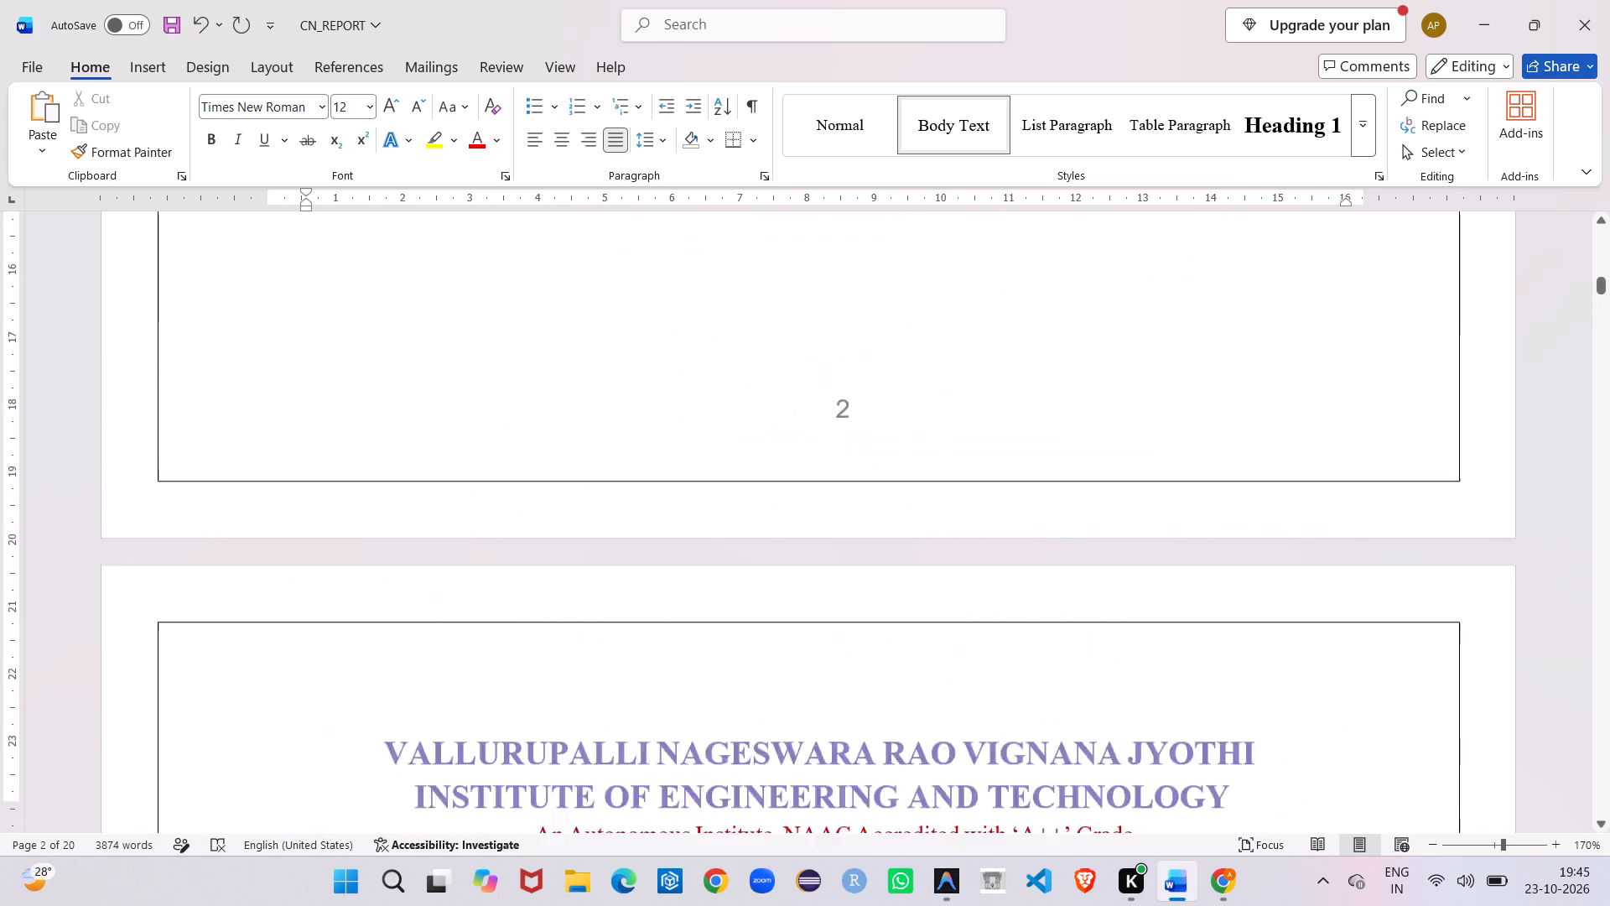
{"action": "scroll", "coordinate": [1281, 518], "scroll_direction": "up", "scroll_amount": 2}
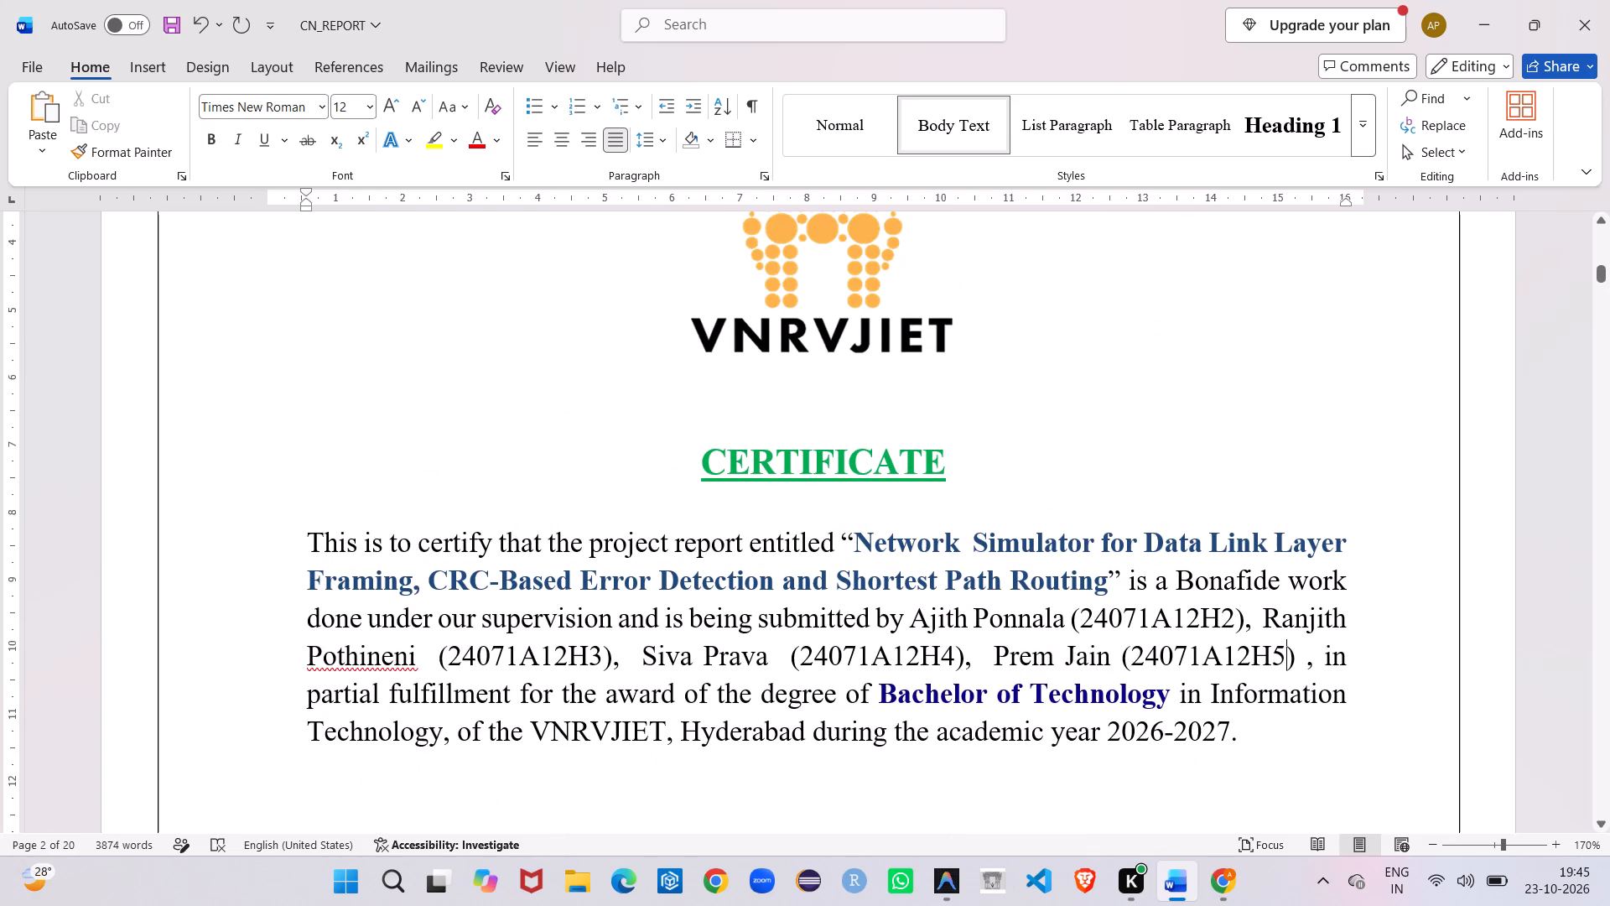
{"action": "left_click_drag", "start_coordinate": [860, 534], "coordinate": [980, 548]}
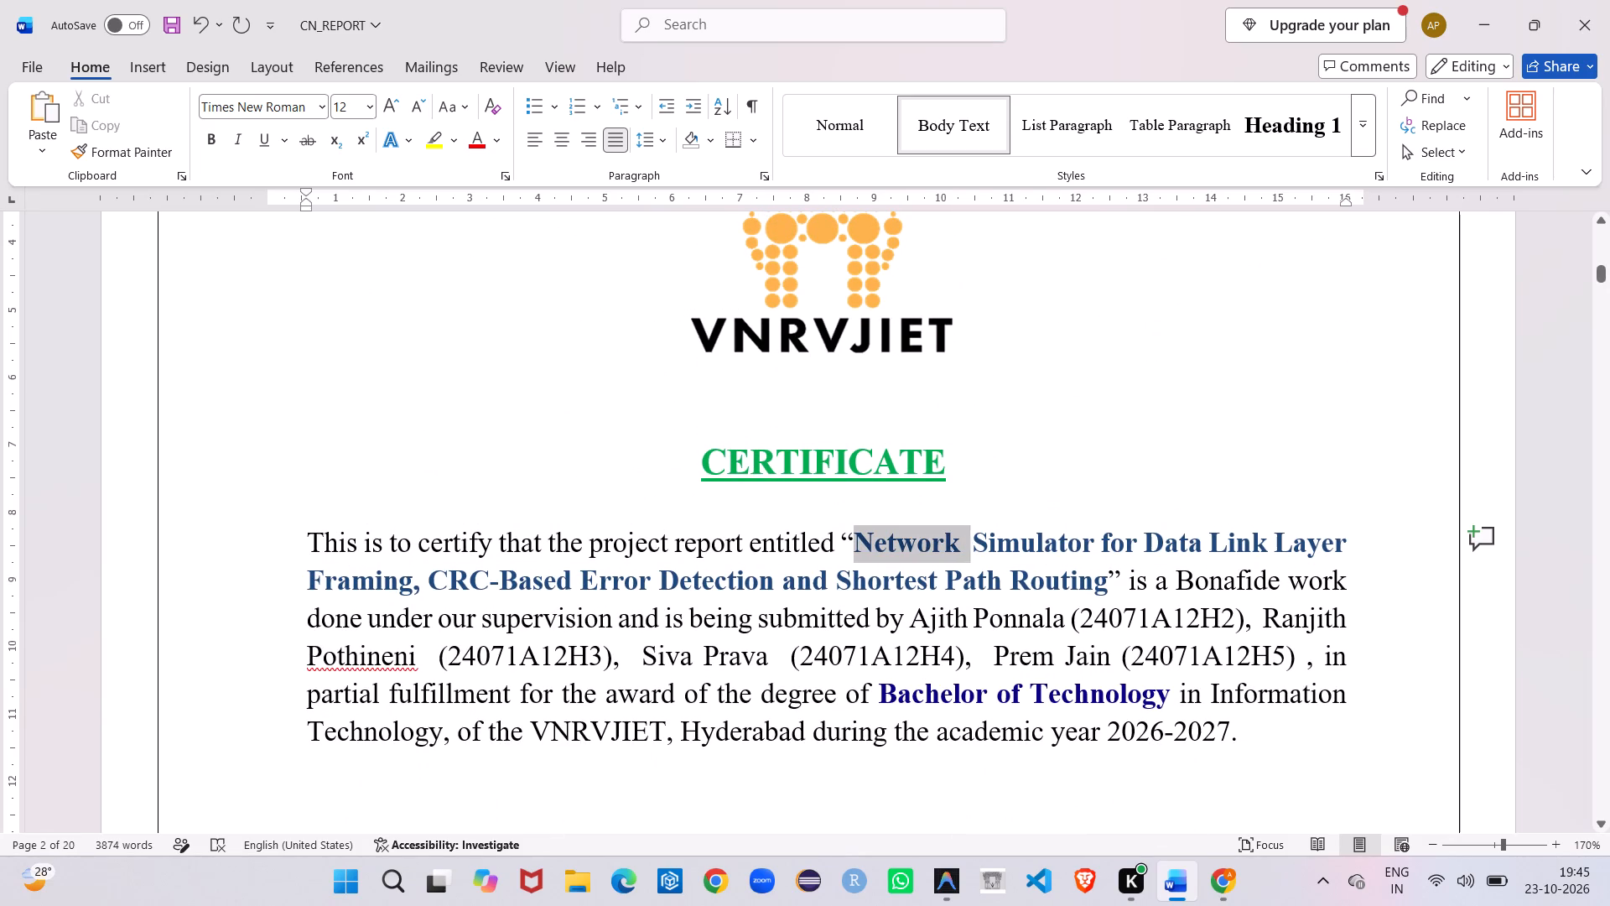
{"action": "left_click_drag", "start_coordinate": [980, 548], "coordinate": [1068, 576]}
{"action": "key", "text": "ctrl+c"}
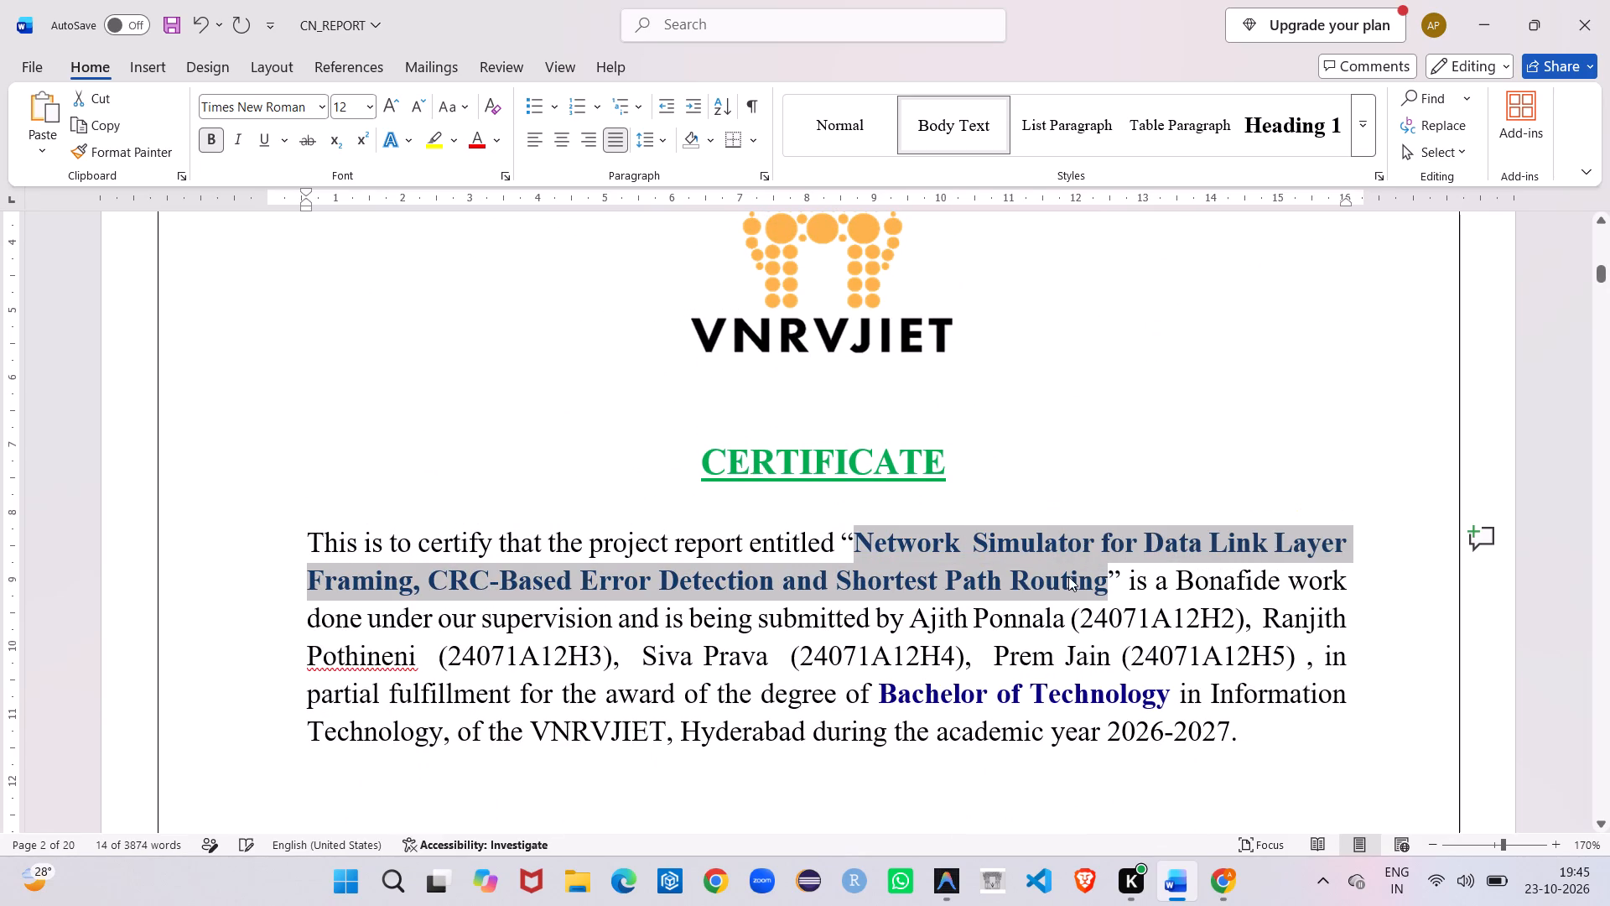
{"action": "scroll", "coordinate": [918, 615], "scroll_direction": "down", "scroll_amount": 4}
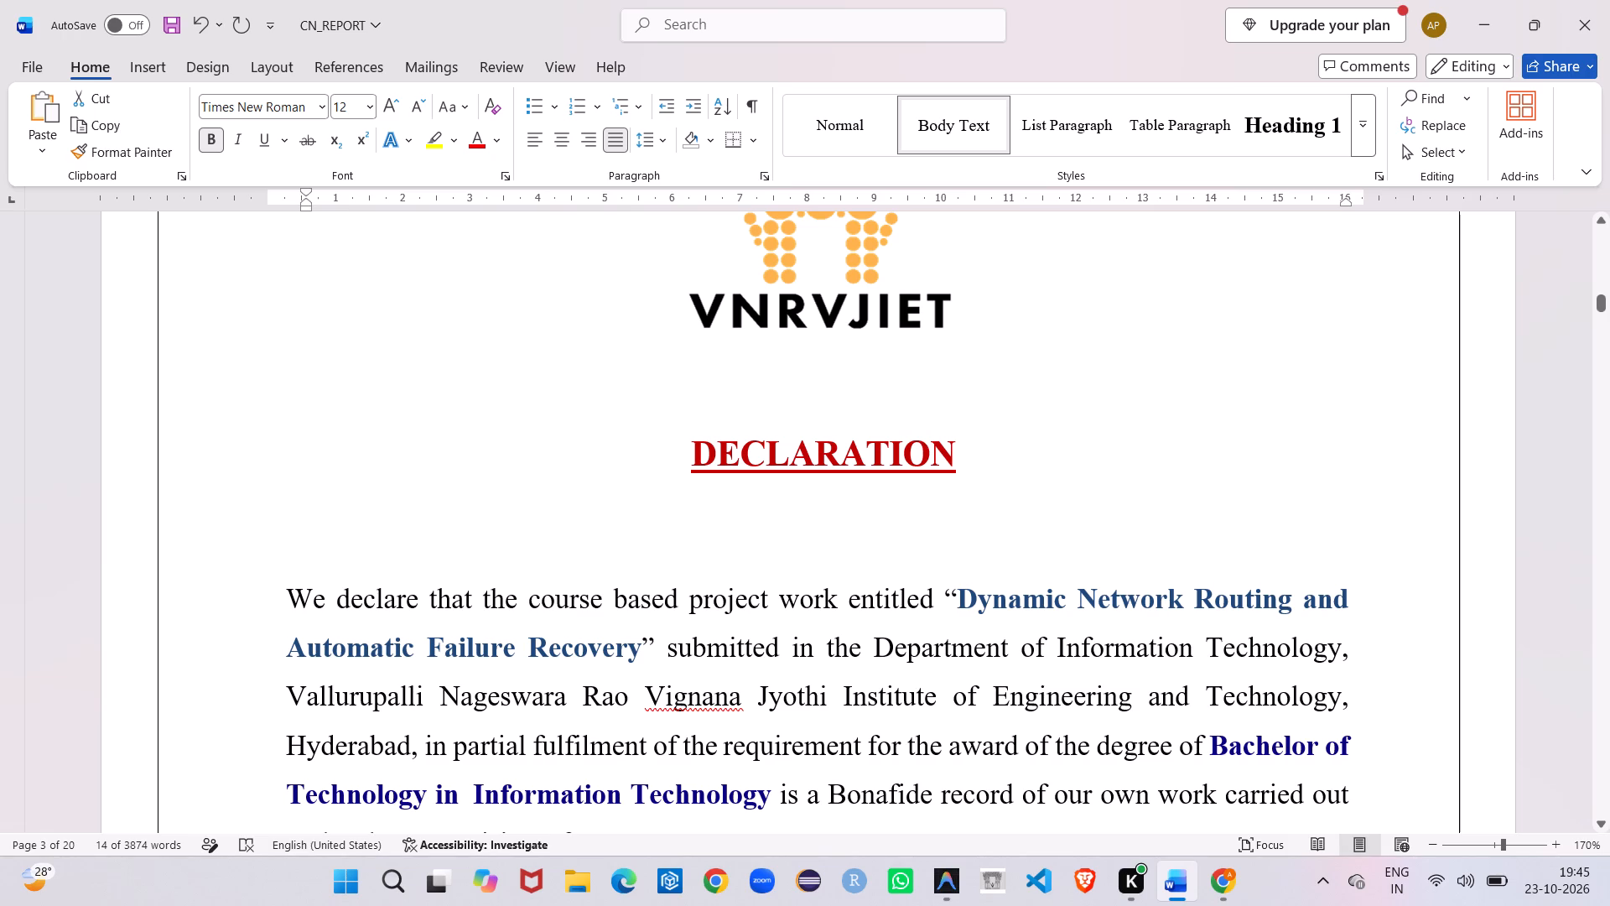
{"action": "left_click_drag", "start_coordinate": [960, 597], "coordinate": [627, 650]}
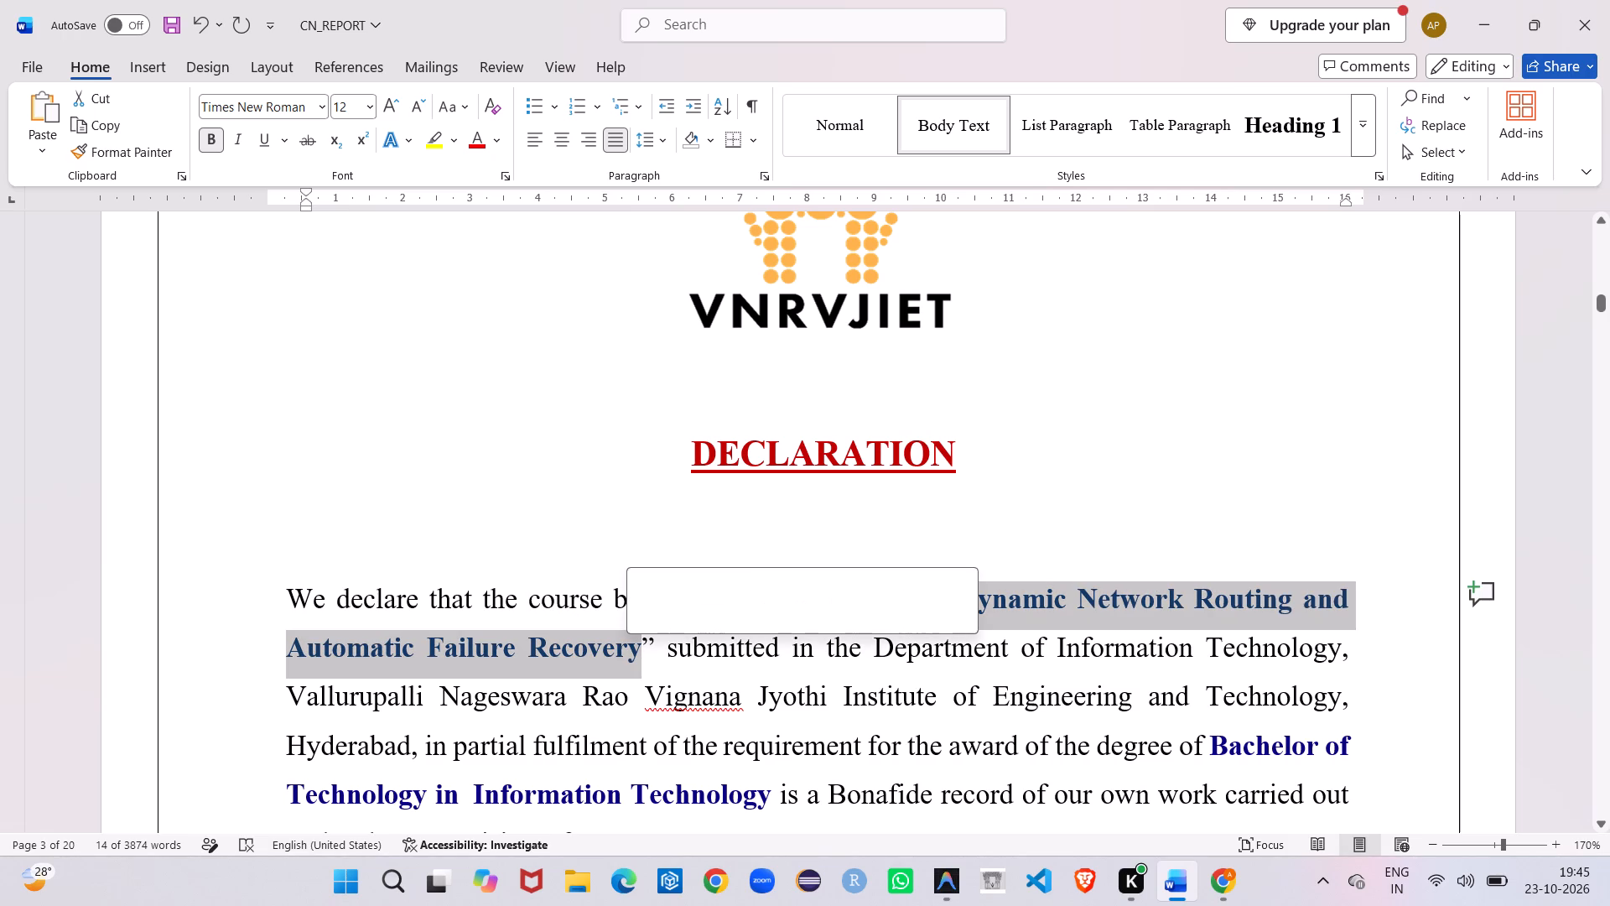
{"action": "key", "text": "BackSpace"}
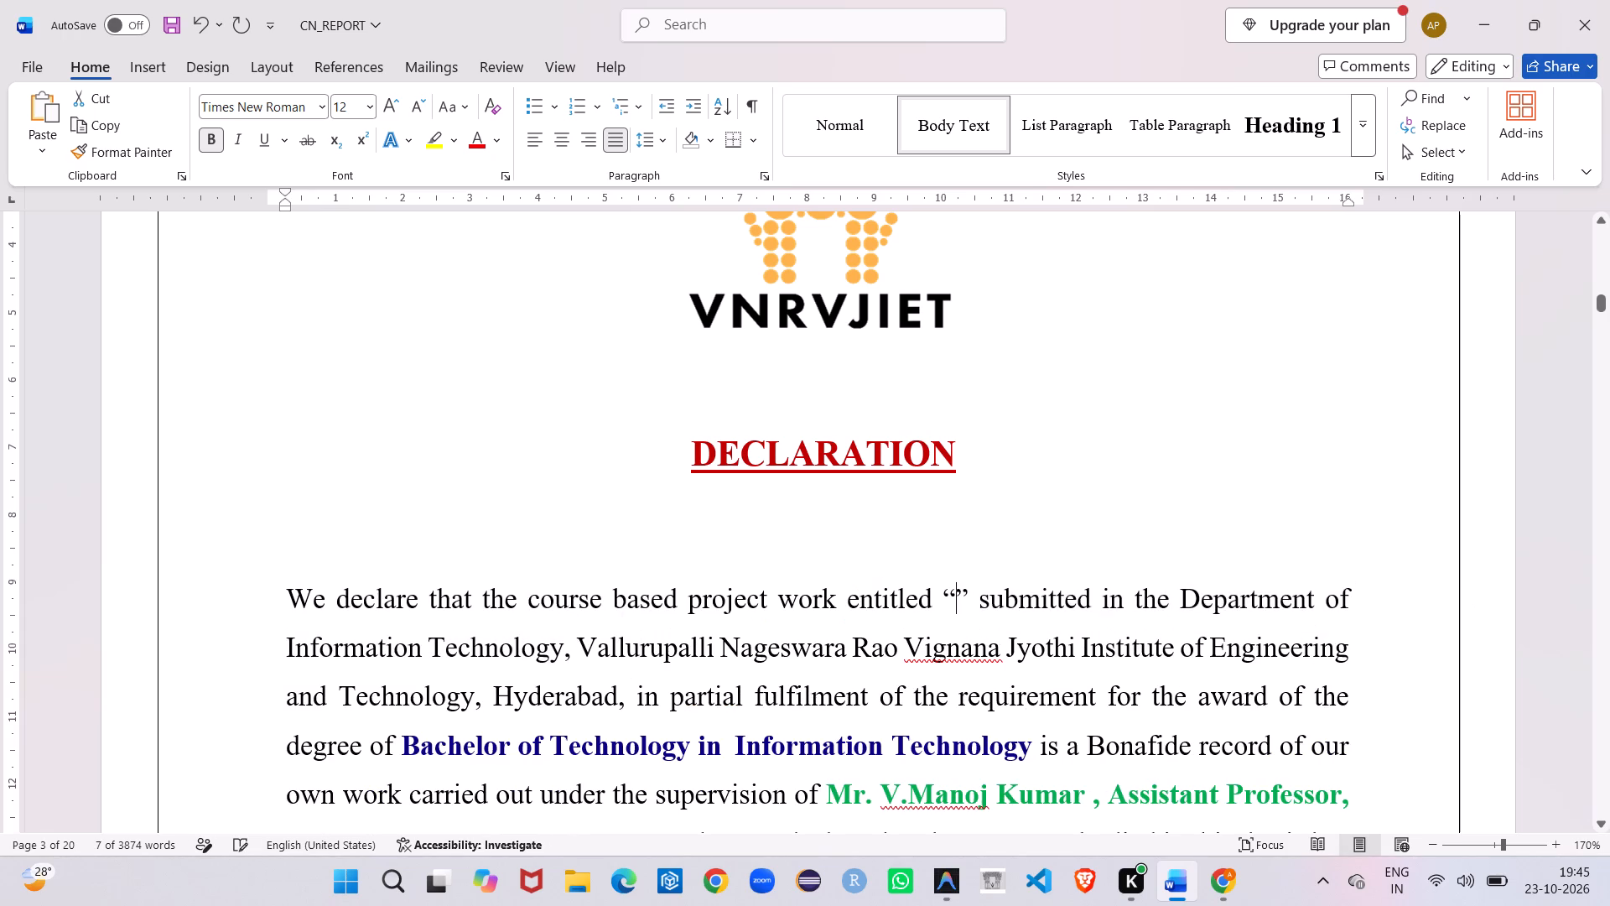
{"action": "key", "text": "ctrl+v"}
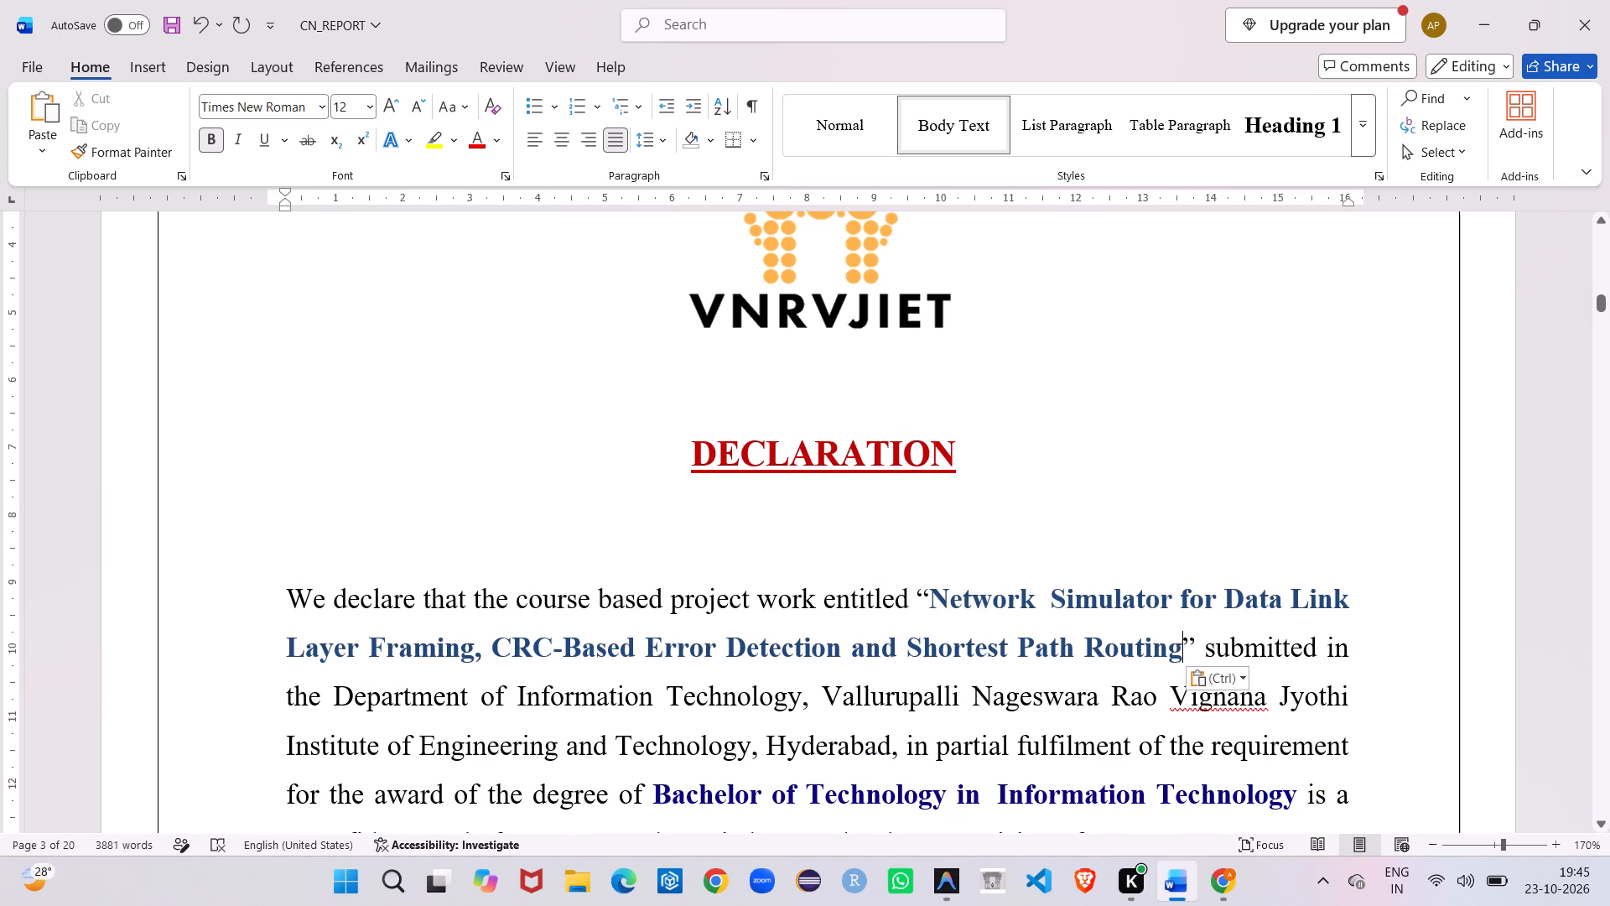
{"action": "left_click", "coordinate": [1328, 523]}
{"action": "scroll", "coordinate": [1328, 523], "scroll_direction": "down", "scroll_amount": 1}
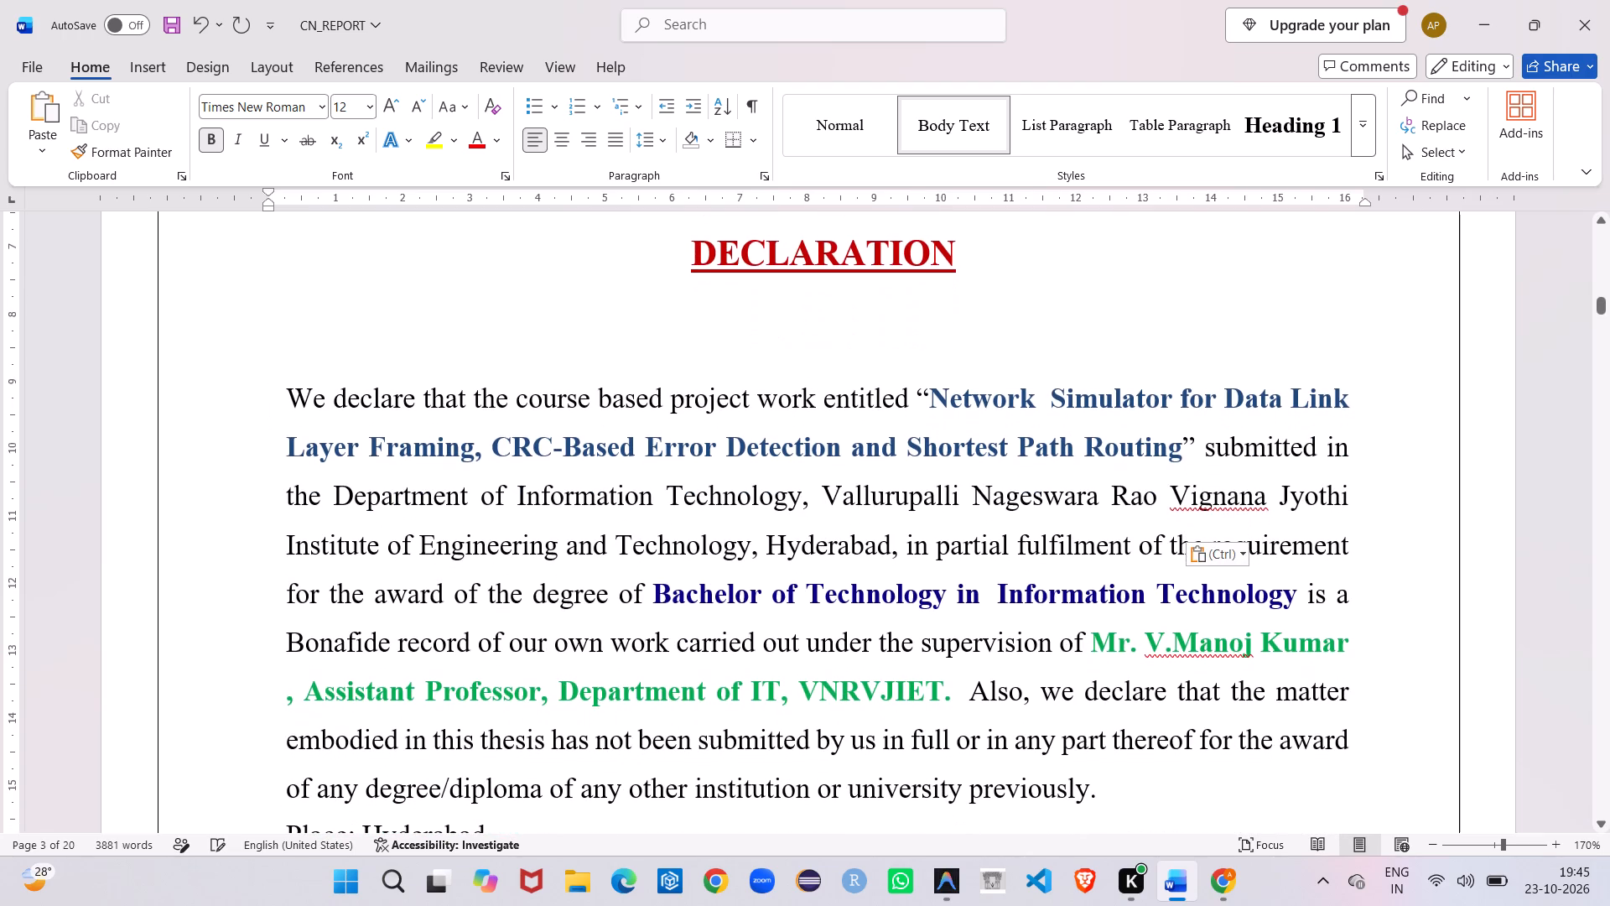
Replace the first student's name in the list below the declaration with the first team member's full name in capitals.
{"action": "scroll", "coordinate": [998, 496], "scroll_direction": "down", "scroll_amount": 1}
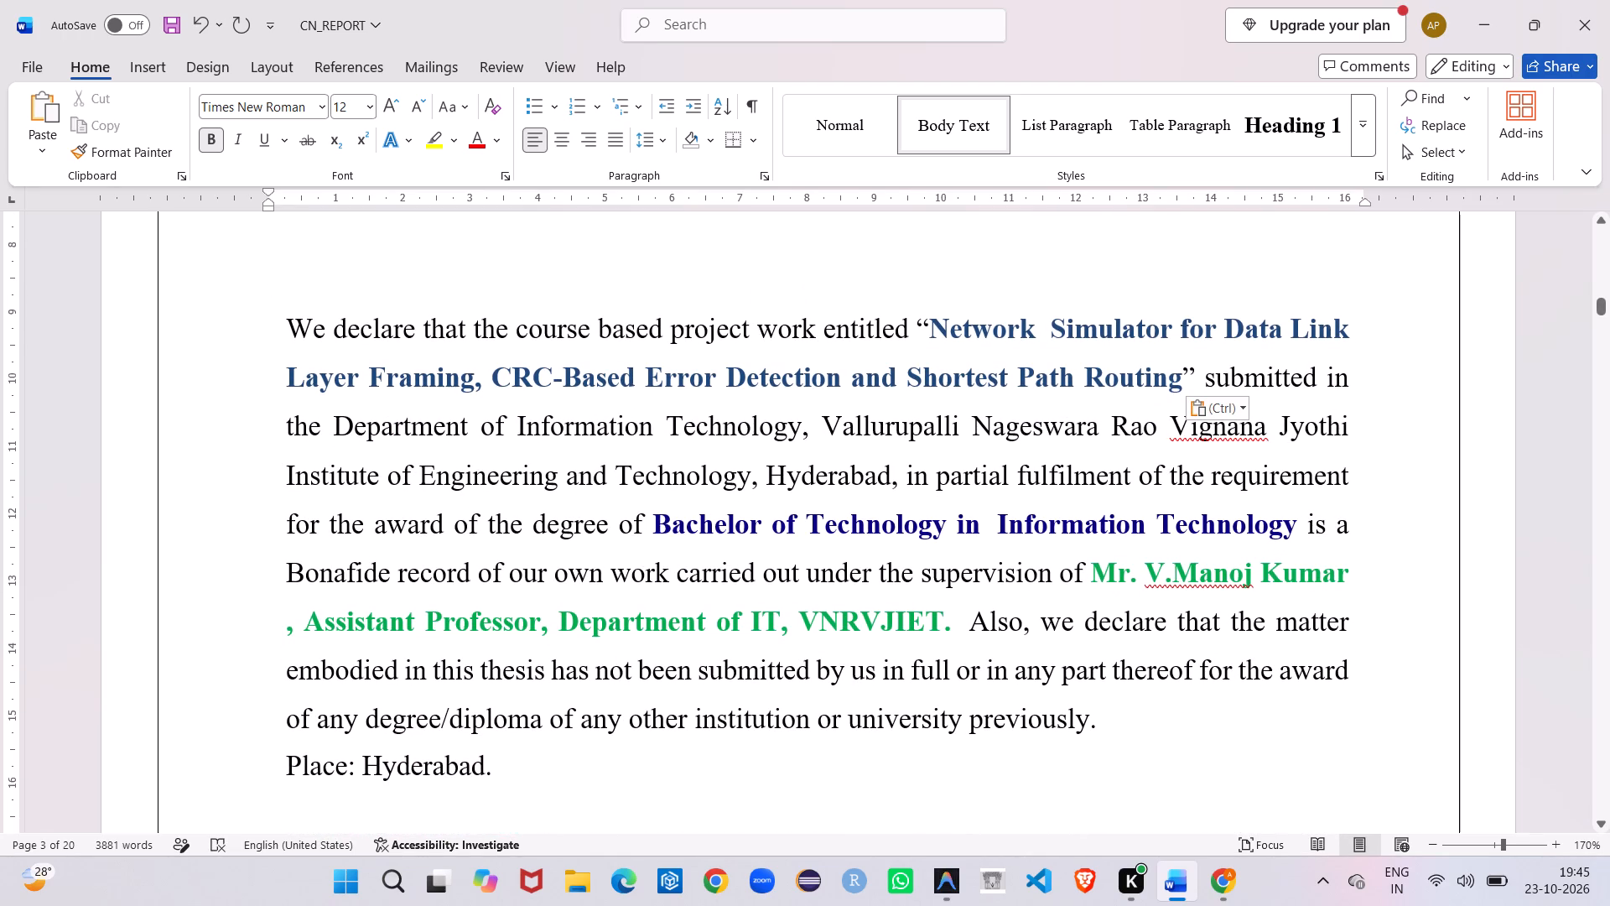
{"action": "scroll", "coordinate": [941, 646], "scroll_direction": "down", "scroll_amount": 1}
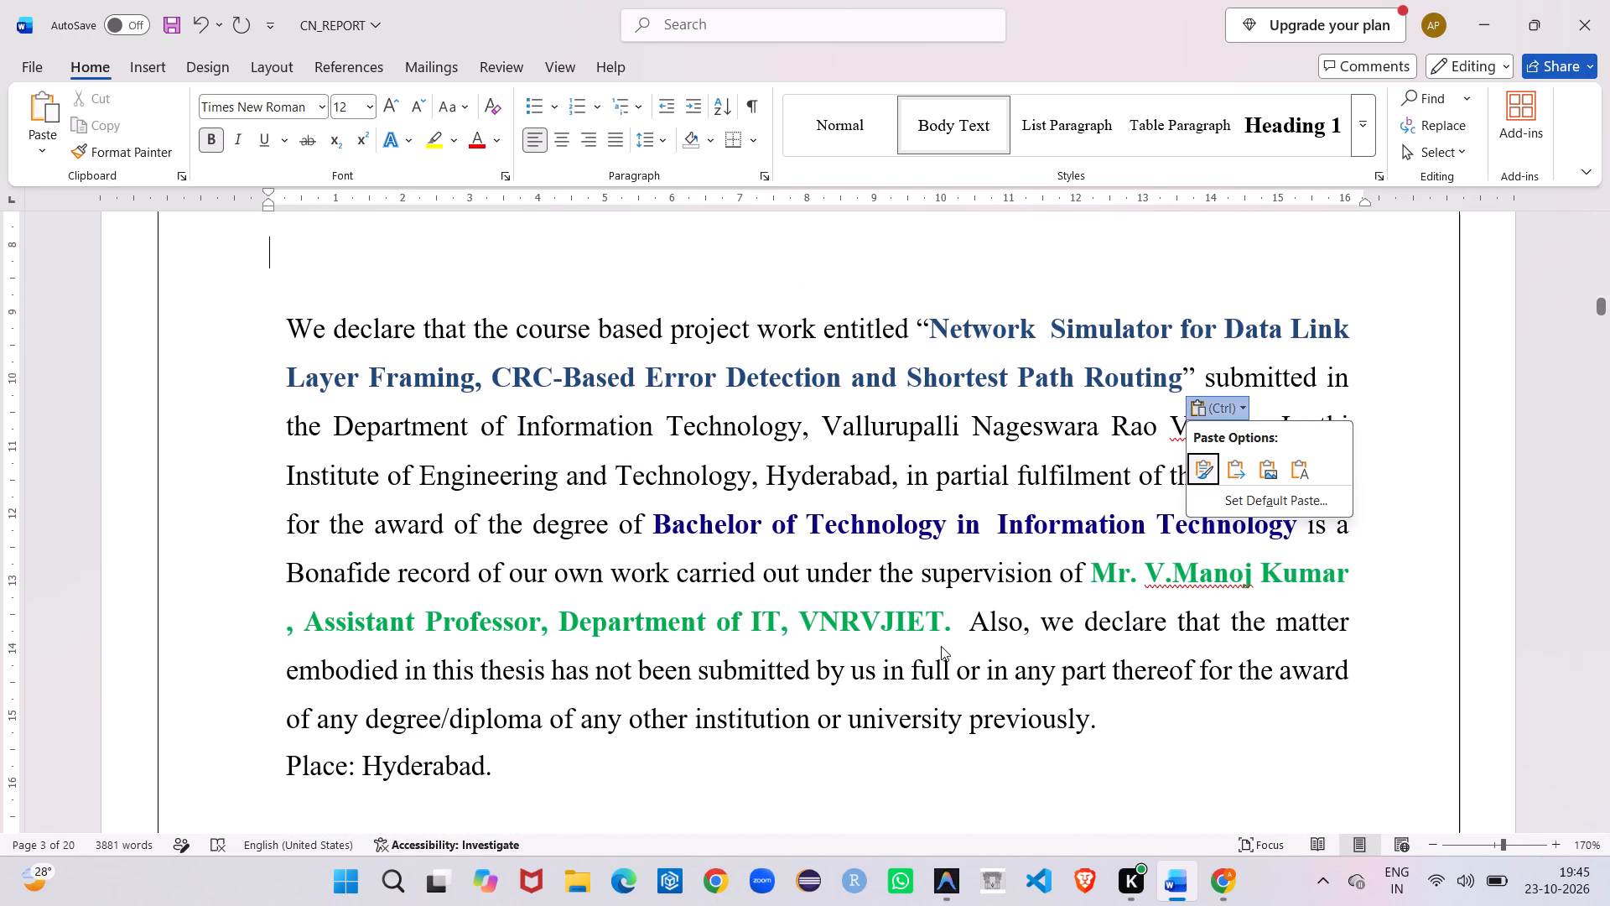
{"action": "scroll", "coordinate": [941, 646], "scroll_direction": "down", "scroll_amount": 1}
{"action": "scroll", "coordinate": [744, 512], "scroll_direction": "down", "scroll_amount": 1}
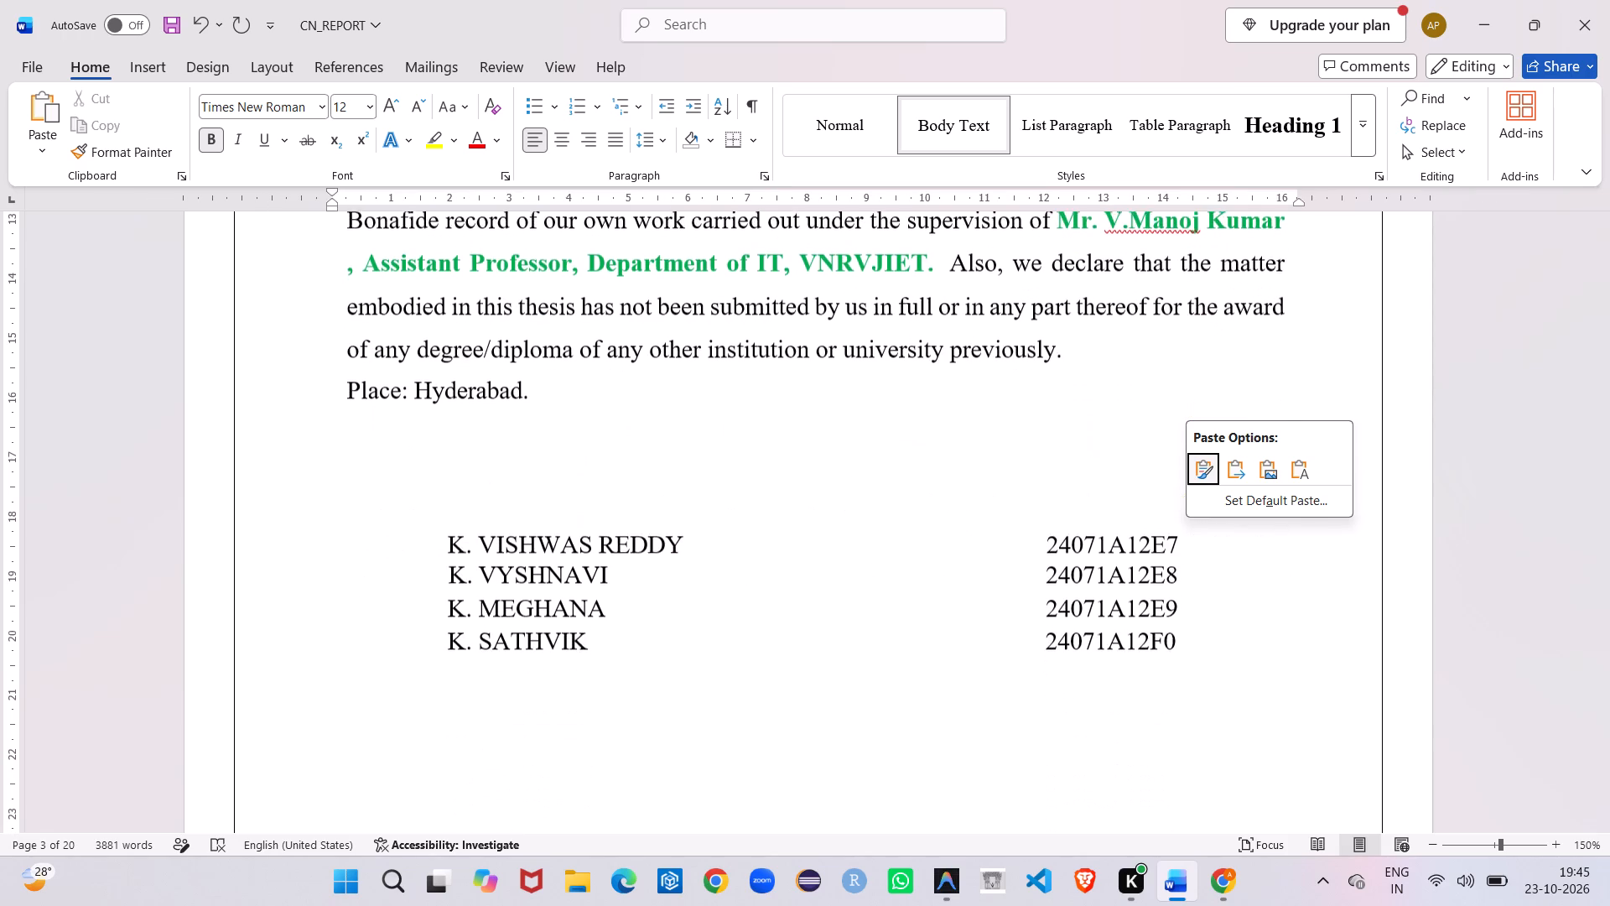
{"action": "left_click", "coordinate": [687, 526]}
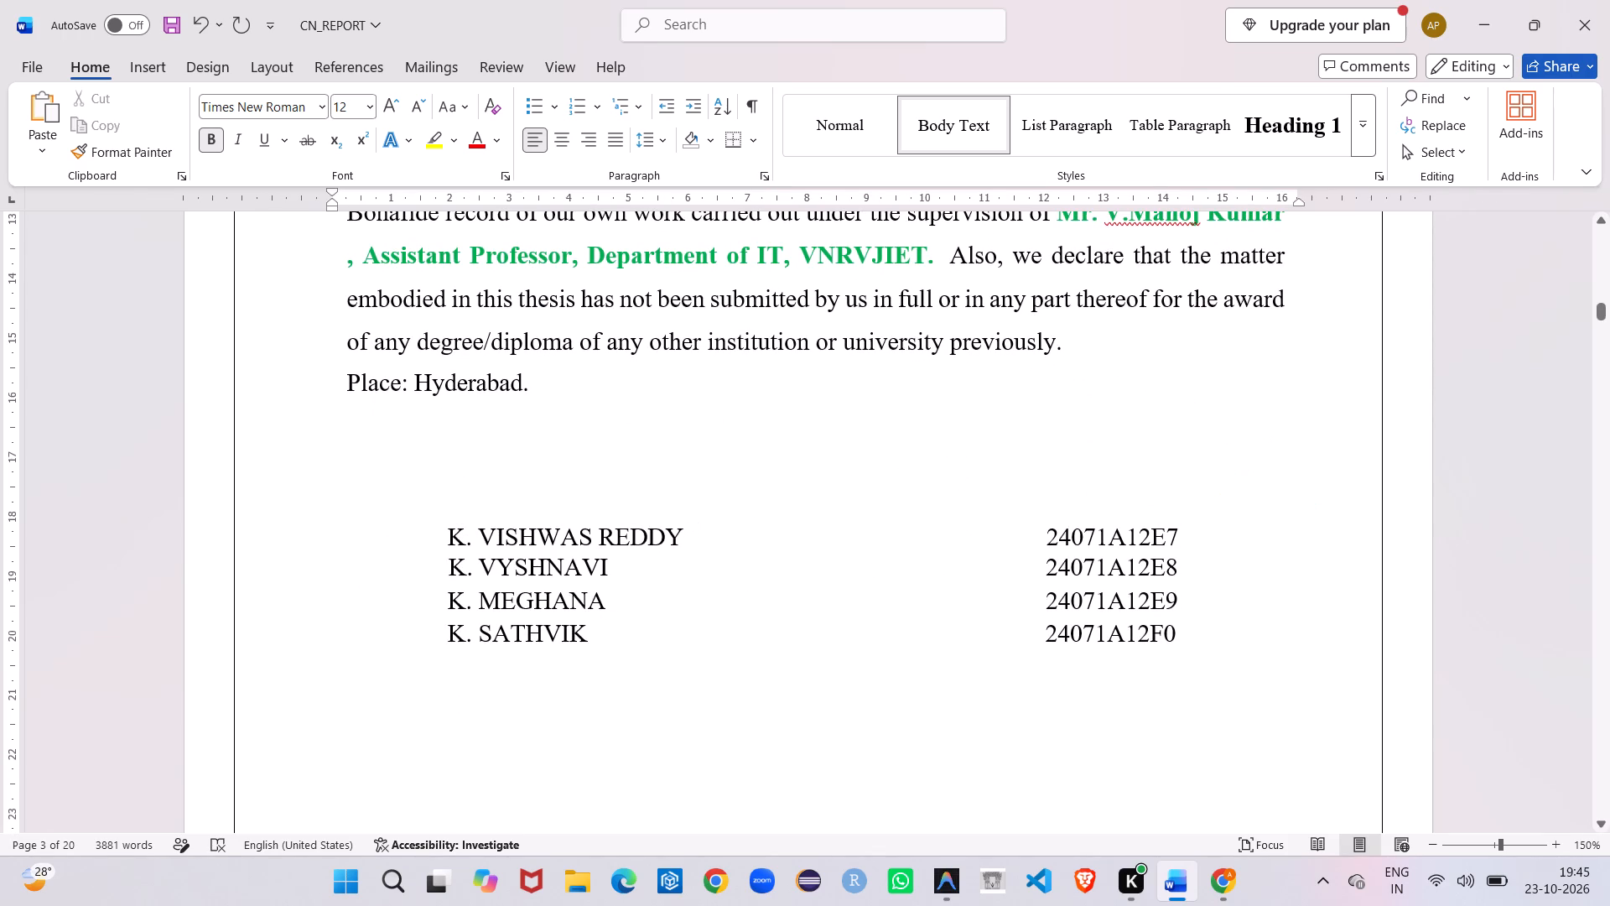
{"action": "left_click", "coordinate": [685, 528]}
{"action": "left_click_drag", "start_coordinate": [685, 528], "coordinate": [460, 535]}
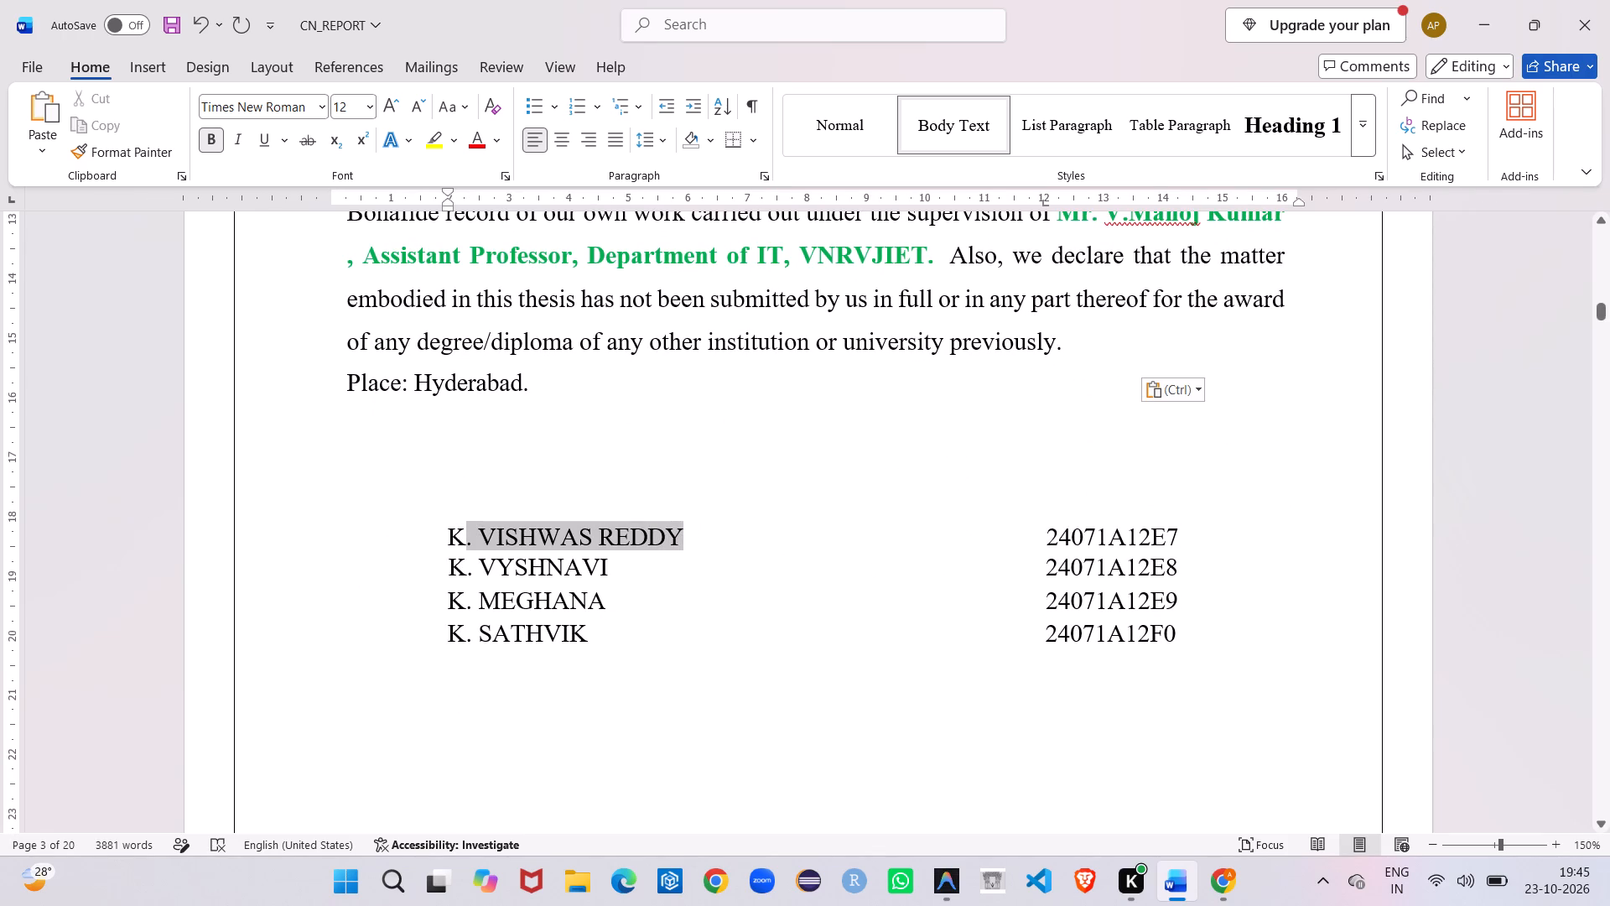
{"action": "left_click_drag", "start_coordinate": [460, 535], "coordinate": [448, 531]}
{"action": "key", "text": "BackSpace"}
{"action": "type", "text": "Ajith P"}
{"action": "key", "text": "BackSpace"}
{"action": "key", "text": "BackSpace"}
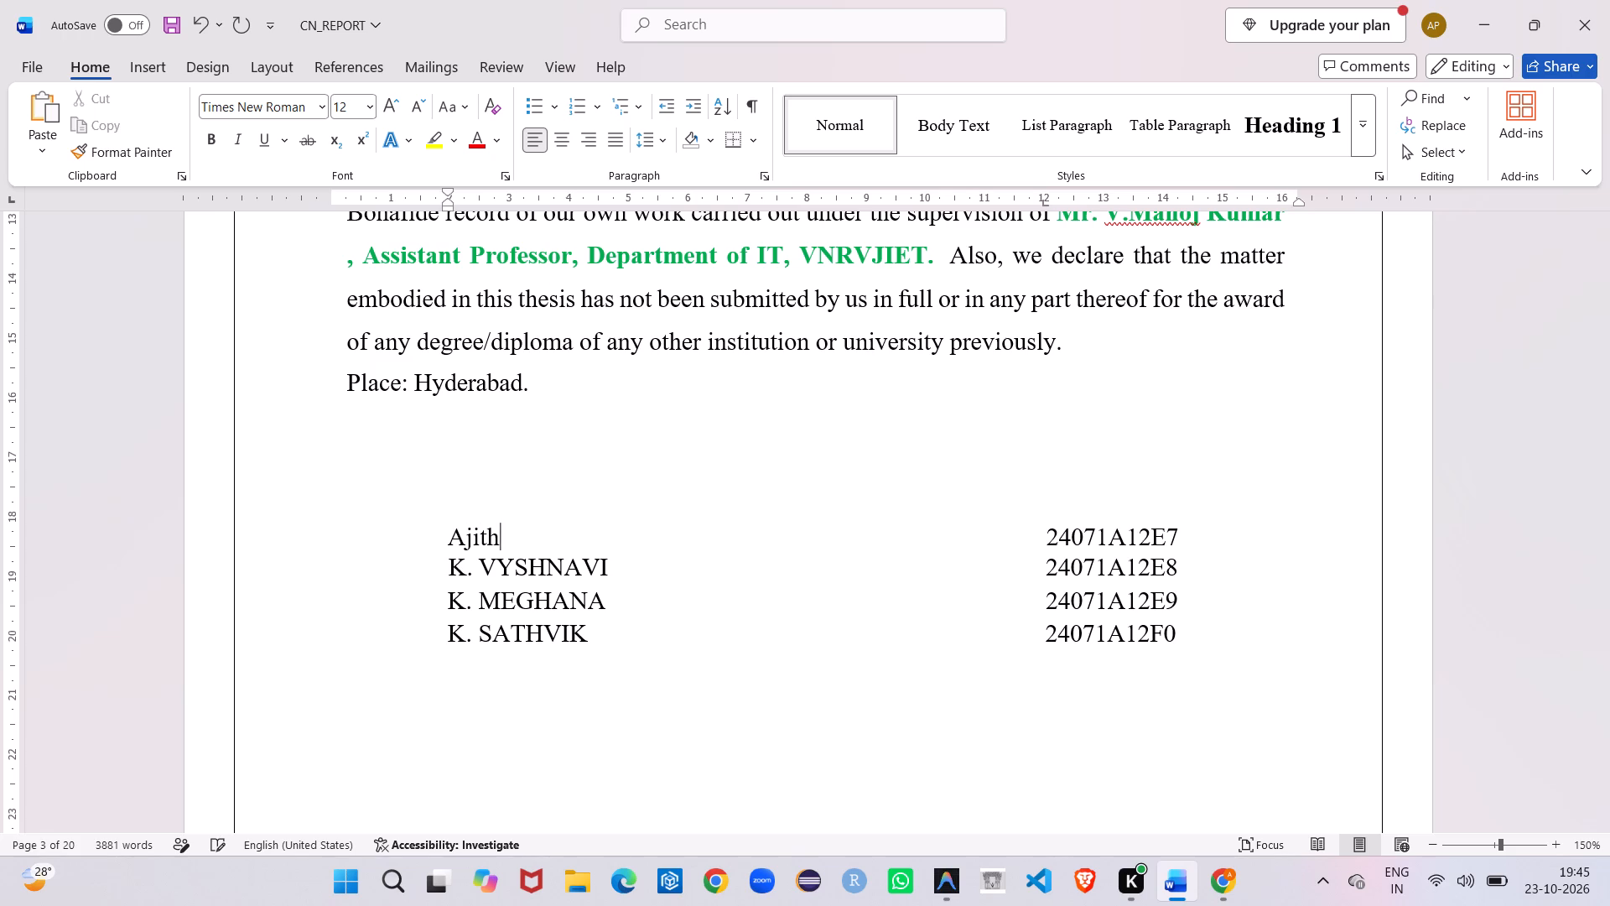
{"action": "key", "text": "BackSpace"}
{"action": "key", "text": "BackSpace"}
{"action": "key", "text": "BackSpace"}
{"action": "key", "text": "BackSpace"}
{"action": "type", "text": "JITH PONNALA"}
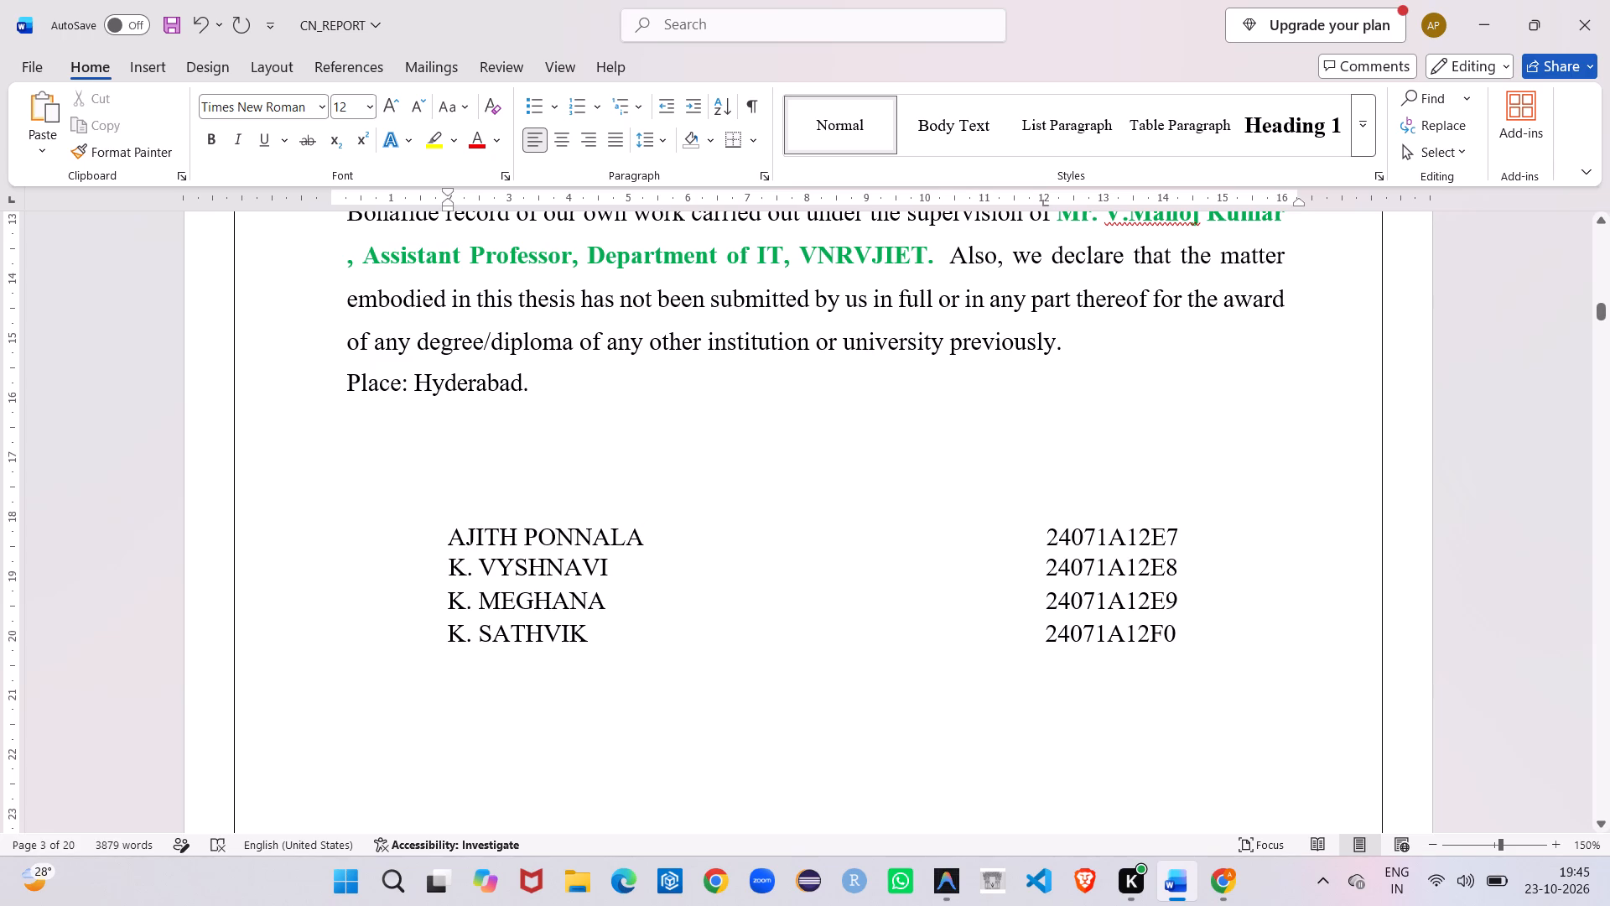
Replace the second student's name in the declaration's list with the second team member's full name in capitals.
{"action": "left_click", "coordinate": [628, 567]}
{"action": "key", "text": "BackSpace"}
{"action": "key", "text": "BackSpace"}
{"action": "key", "text": "BackSpace"}
{"action": "key", "text": "BackSpace"}
{"action": "key", "text": "BackSpace"}
{"action": "key", "text": "BackSpace"}
{"action": "key", "text": "BackSpace"}
{"action": "key", "text": "BackSpace"}
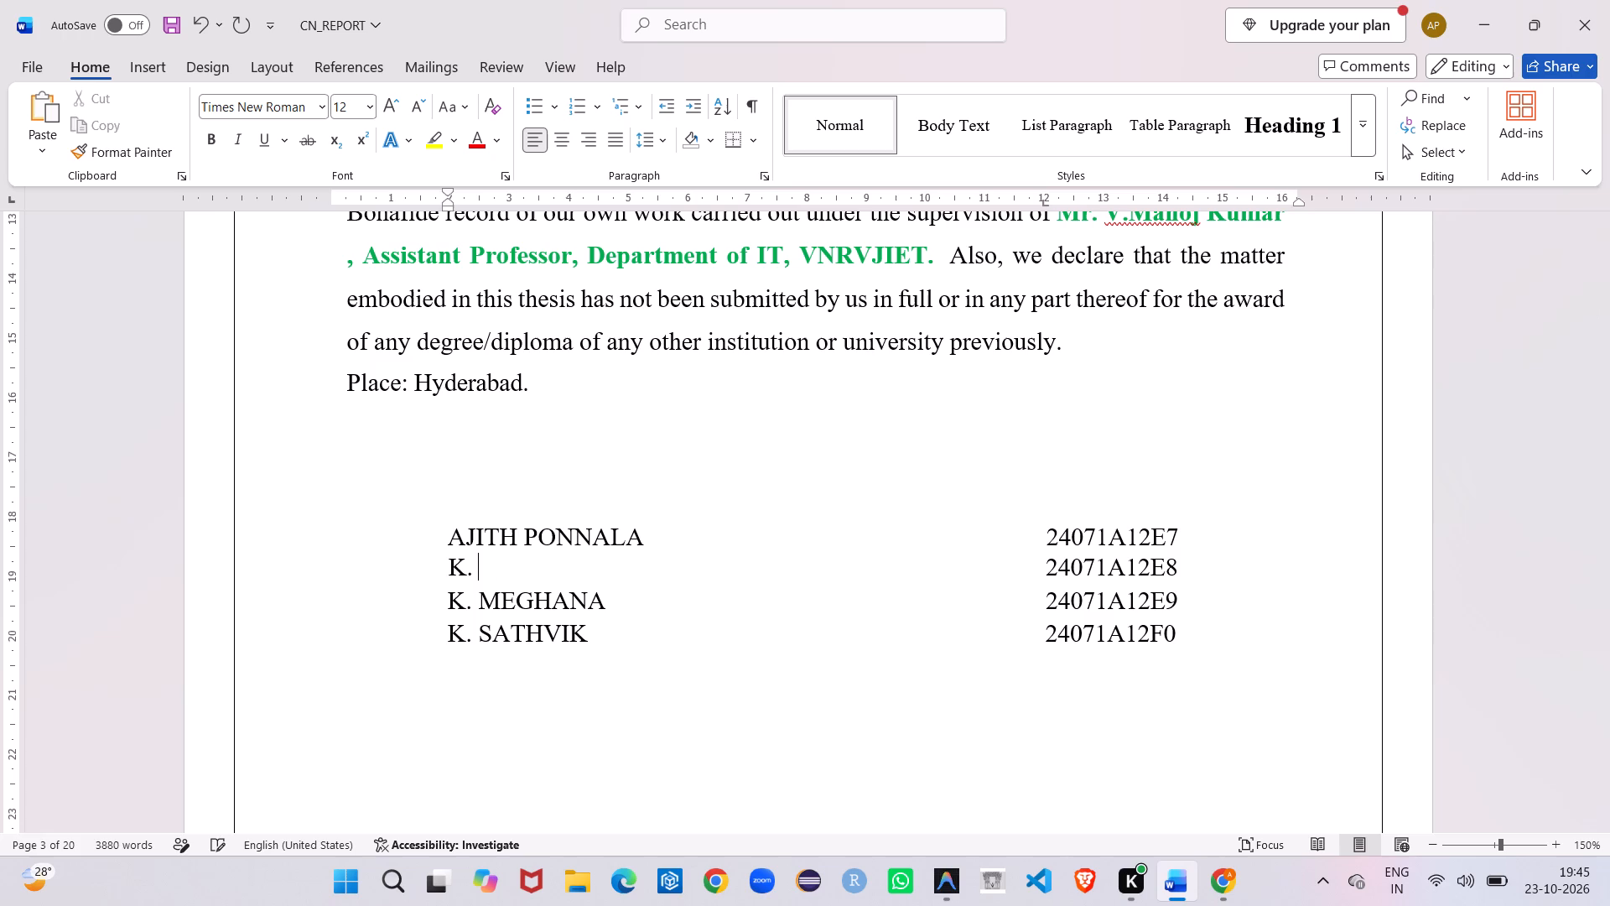
{"action": "key", "text": "BackSpace"}
{"action": "key", "text": "BackSpace"}
{"action": "key", "text": "BackSpace"}
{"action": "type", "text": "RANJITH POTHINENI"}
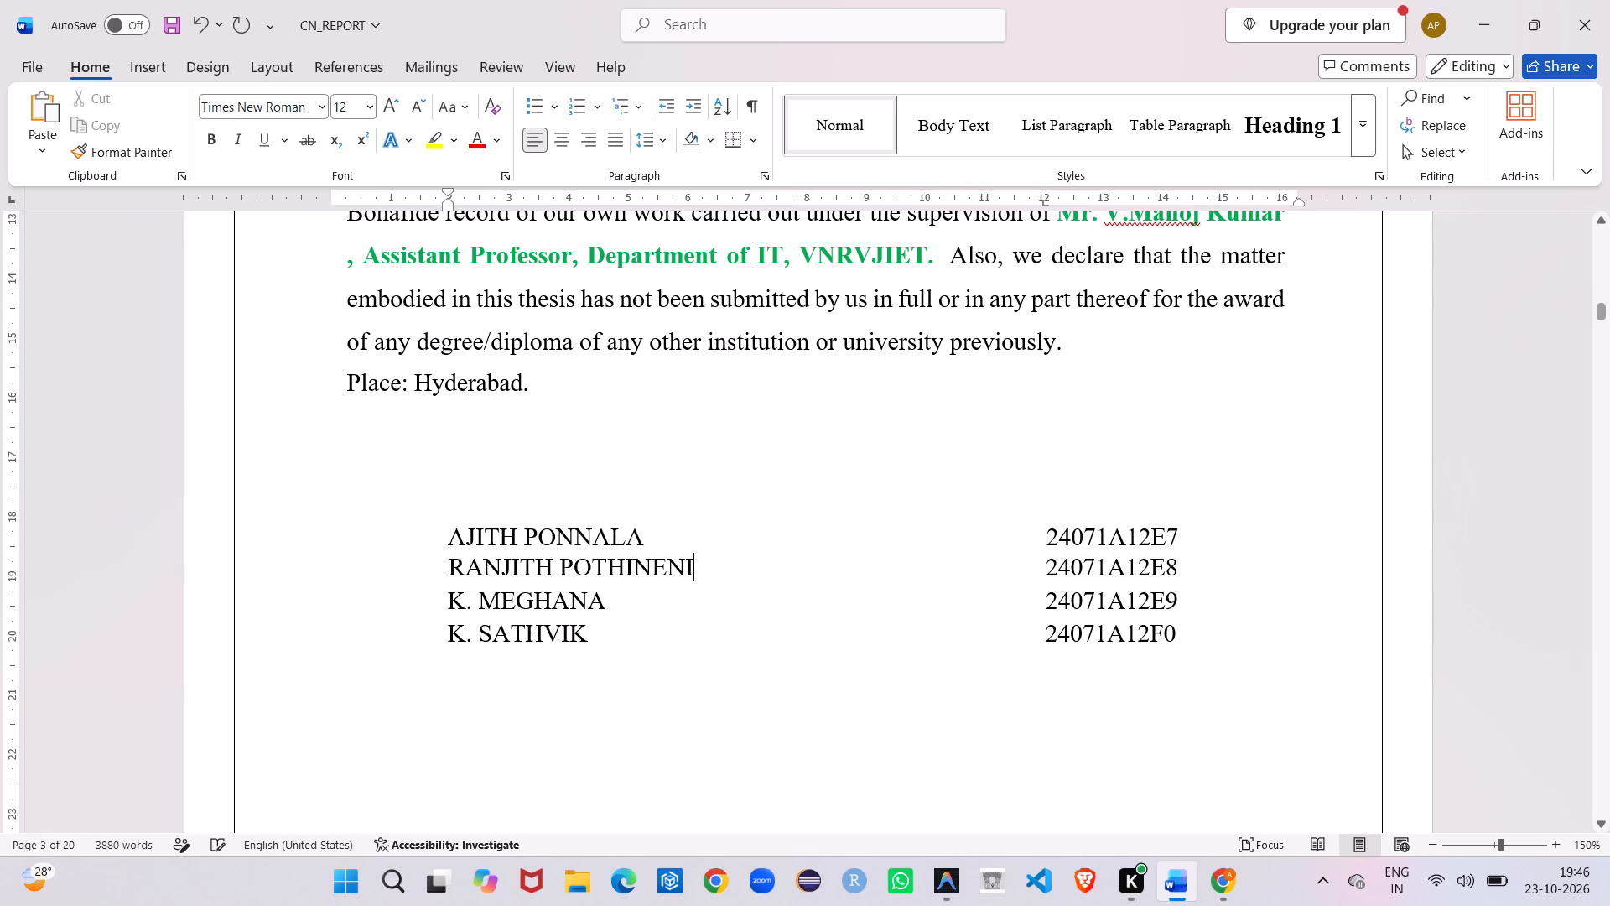
Replace the third student's name in the declaration's list with the third team member's full name in capitals.
{"action": "left_click", "coordinate": [616, 596]}
{"action": "key", "text": "BackSpace"}
{"action": "key", "text": "BackSpace"}
{"action": "key", "text": "BackSpace"}
{"action": "key", "text": "BackSpace"}
{"action": "key", "text": "BackSpace"}
{"action": "key", "text": "BackSpace"}
{"action": "key", "text": "BackSpace"}
{"action": "key", "text": "BackSpace"}
{"action": "key", "text": "BackSpace"}
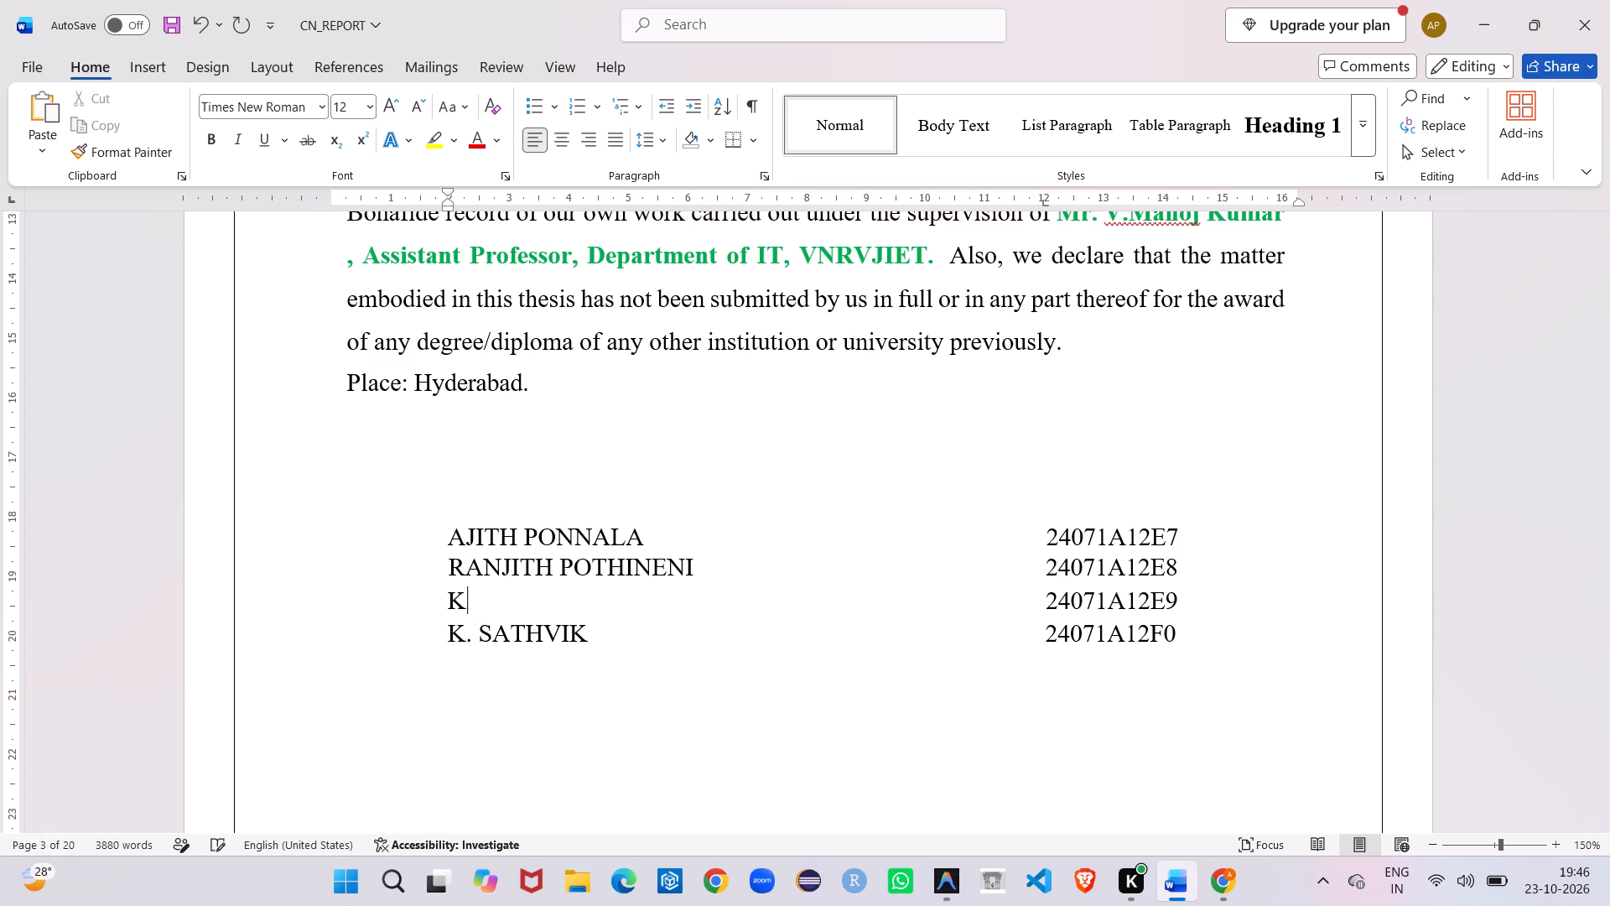
{"action": "key", "text": "BackSpace"}
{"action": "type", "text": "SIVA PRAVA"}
Replace the fourth student's name in the declaration's list with the fourth team member's full name in capitals.
{"action": "left_click", "coordinate": [599, 618]}
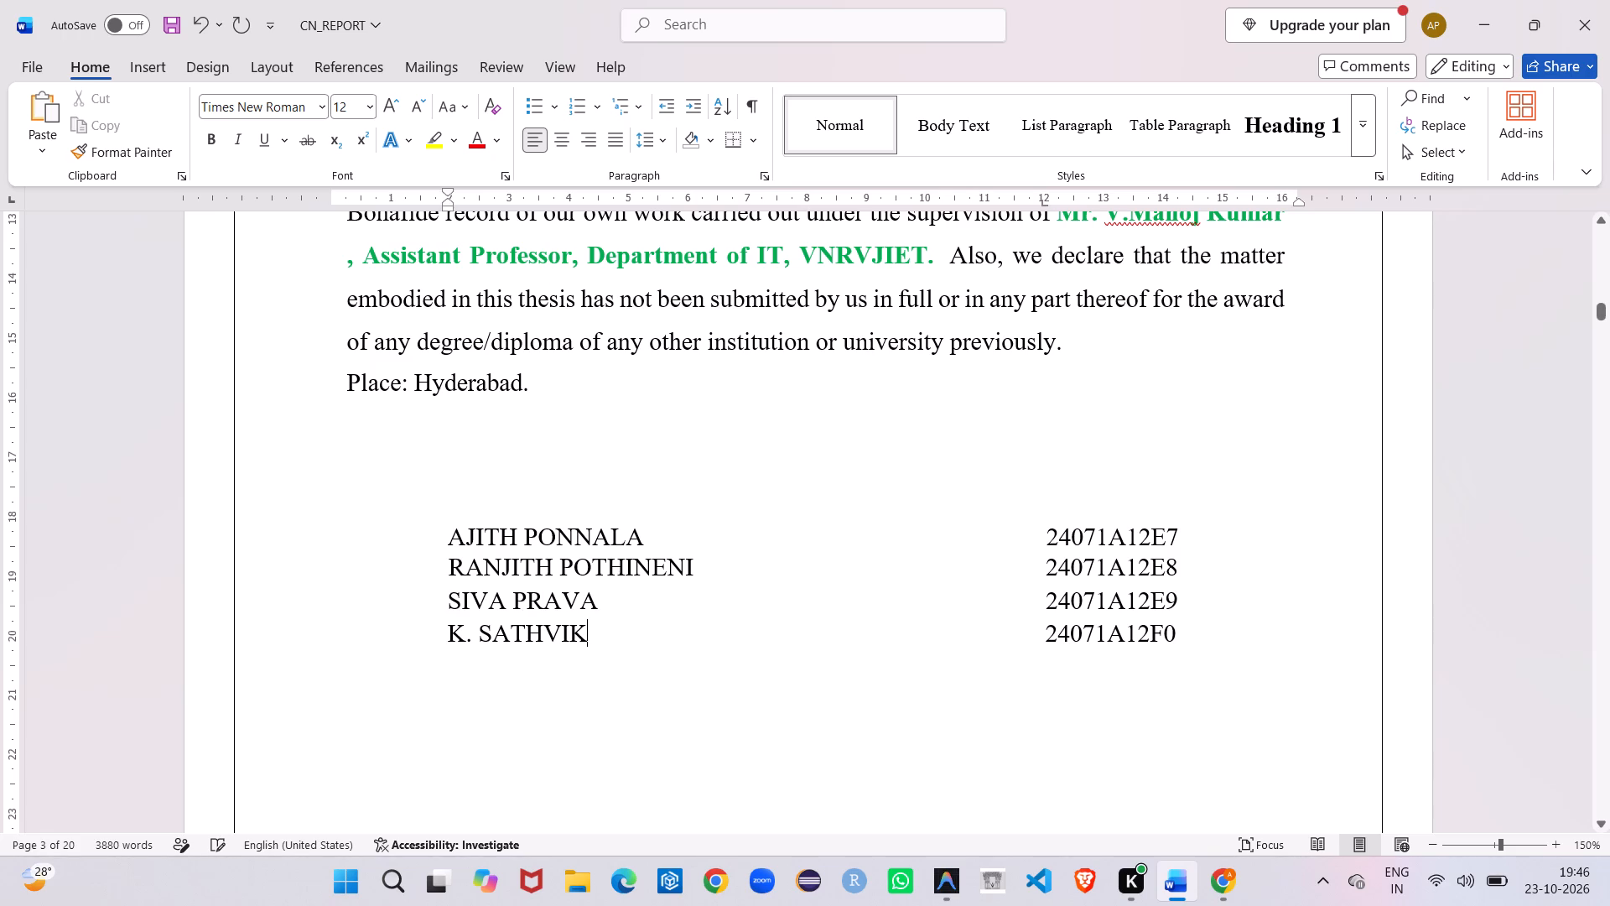
{"action": "key", "text": "BackSpace"}
{"action": "key", "text": "BackSpace"}
{"action": "key", "text": "BackSpace"}
{"action": "key", "text": "BackSpace"}
{"action": "key", "text": "BackSpace"}
{"action": "key", "text": "BackSpace"}
{"action": "key", "text": "BackSpace"}
{"action": "key", "text": "BackSpace"}
{"action": "key", "text": "BackSpace"}
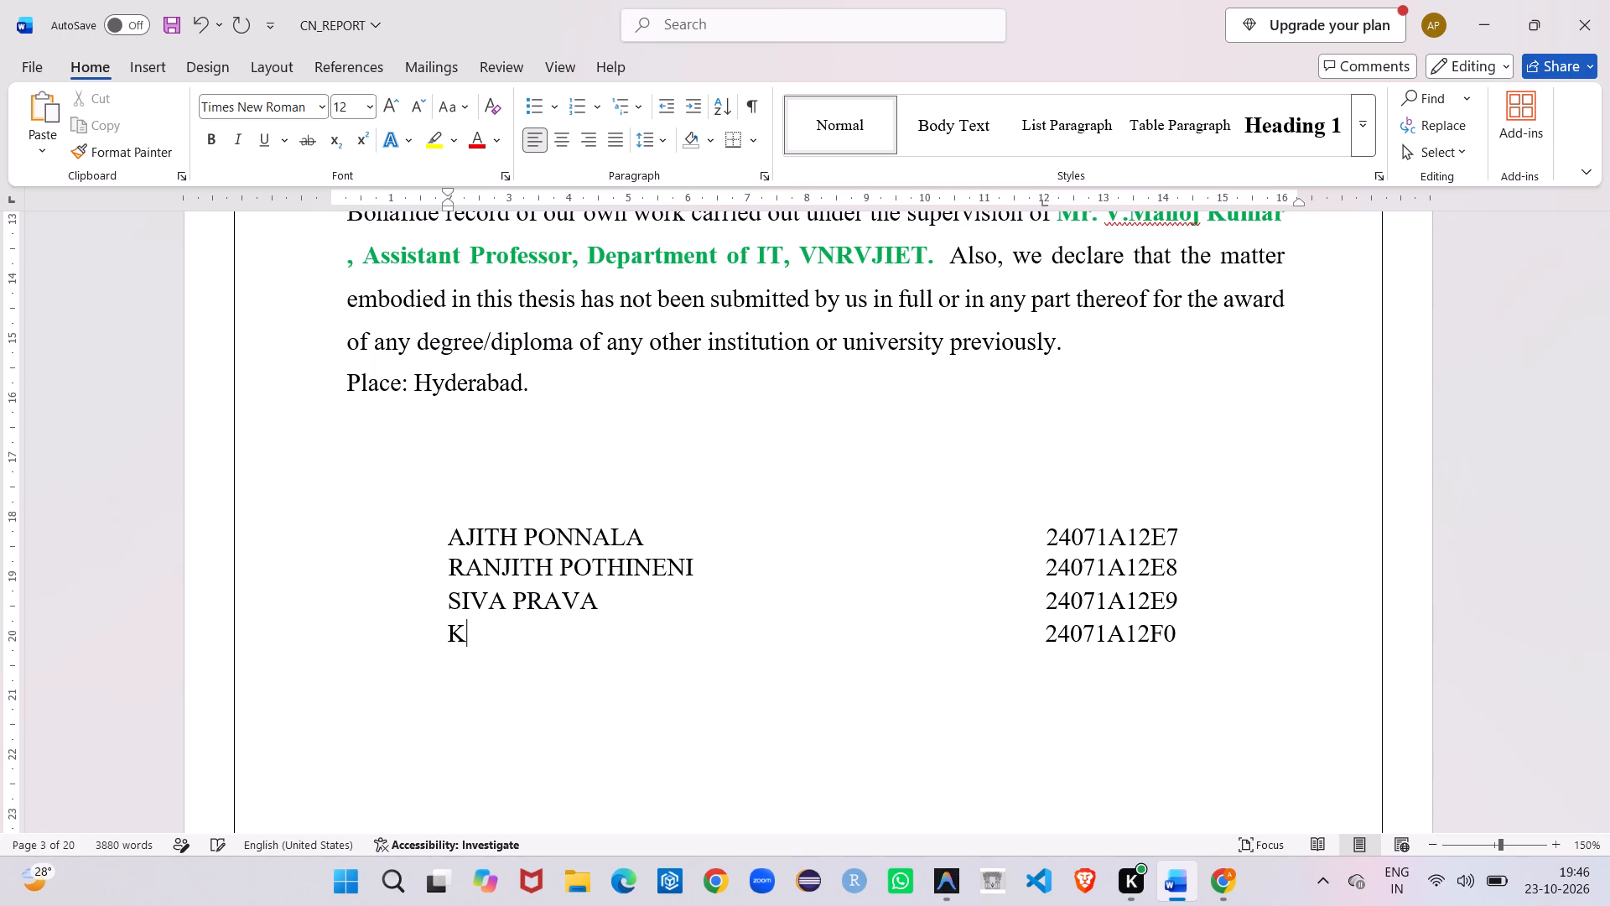
{"action": "key", "text": "BackSpace"}
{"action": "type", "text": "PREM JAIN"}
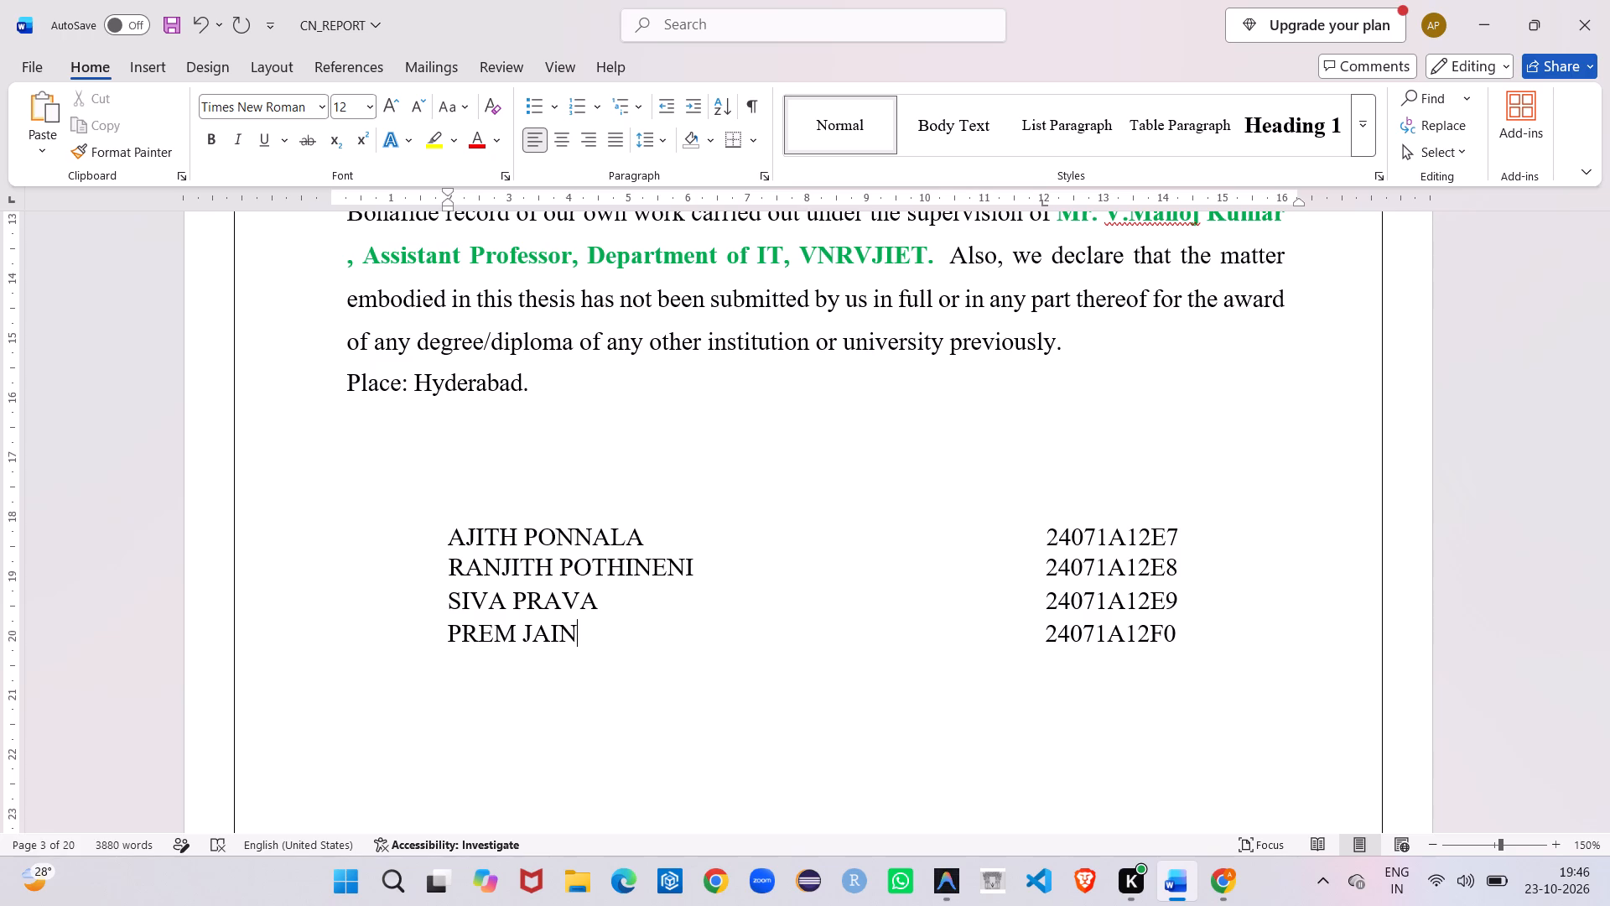
Replace the last two characters of the first and second roll numbers in the declaration's list with the new members' endings.
{"action": "left_click", "coordinate": [1188, 529]}
{"action": "key", "text": "BackSpace"}
{"action": "key", "text": "BackSpace"}
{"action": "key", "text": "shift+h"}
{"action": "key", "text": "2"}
{"action": "key", "text": "Down"}
{"action": "key", "text": "BackSpace"}
{"action": "key", "text": "BackSpace"}
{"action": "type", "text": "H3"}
Replace the last two characters of the third and fourth roll numbers in the declaration's list with the new members' endings.
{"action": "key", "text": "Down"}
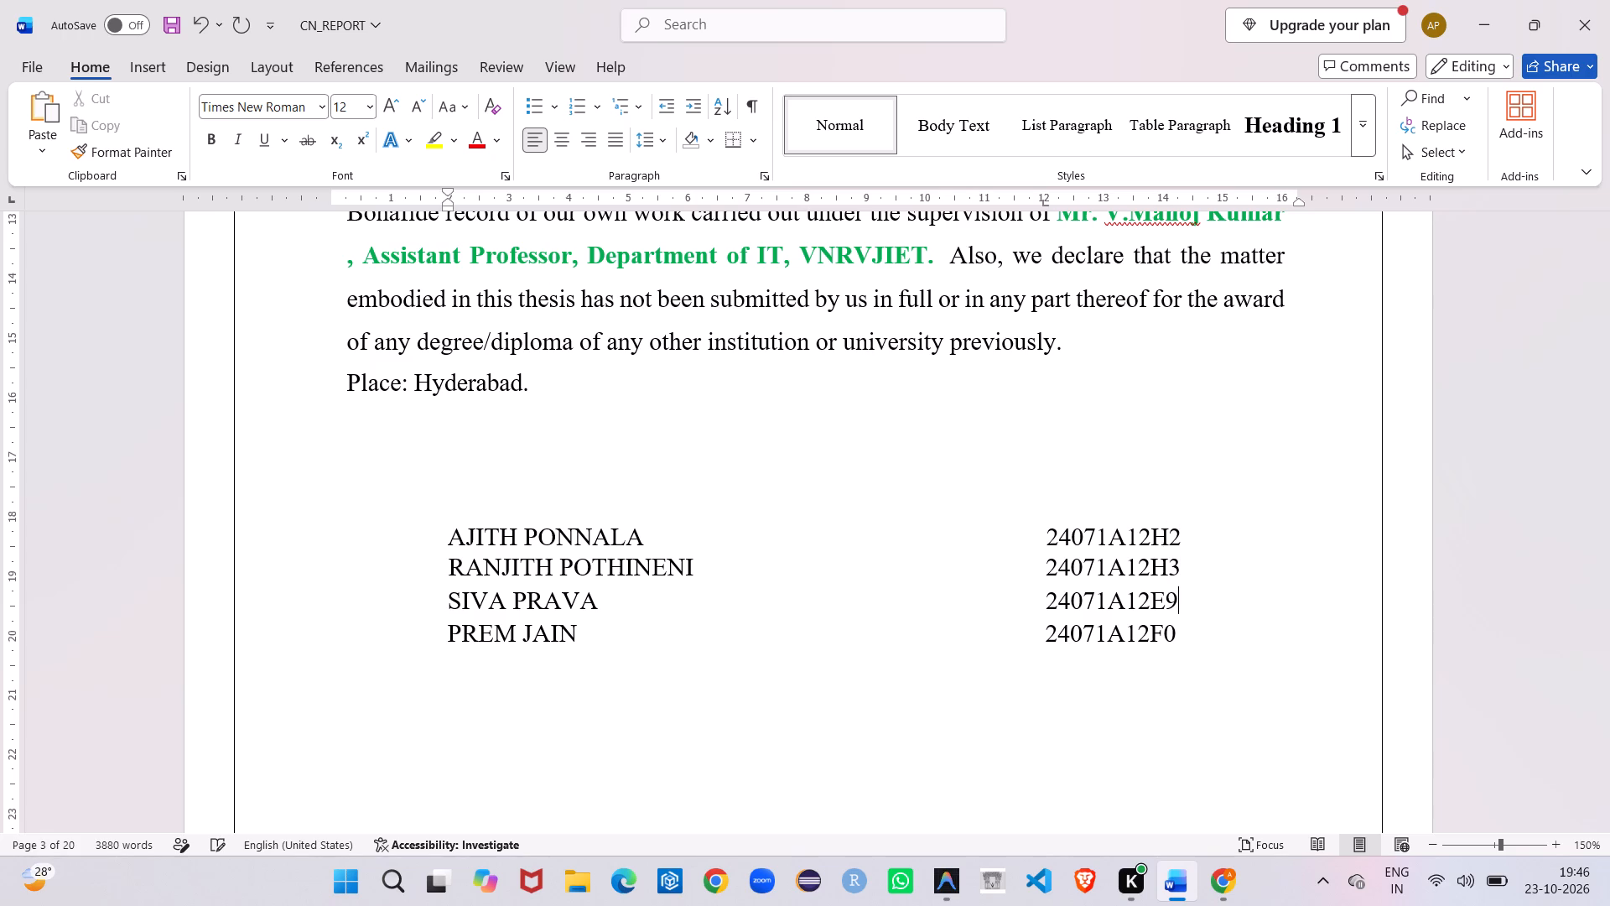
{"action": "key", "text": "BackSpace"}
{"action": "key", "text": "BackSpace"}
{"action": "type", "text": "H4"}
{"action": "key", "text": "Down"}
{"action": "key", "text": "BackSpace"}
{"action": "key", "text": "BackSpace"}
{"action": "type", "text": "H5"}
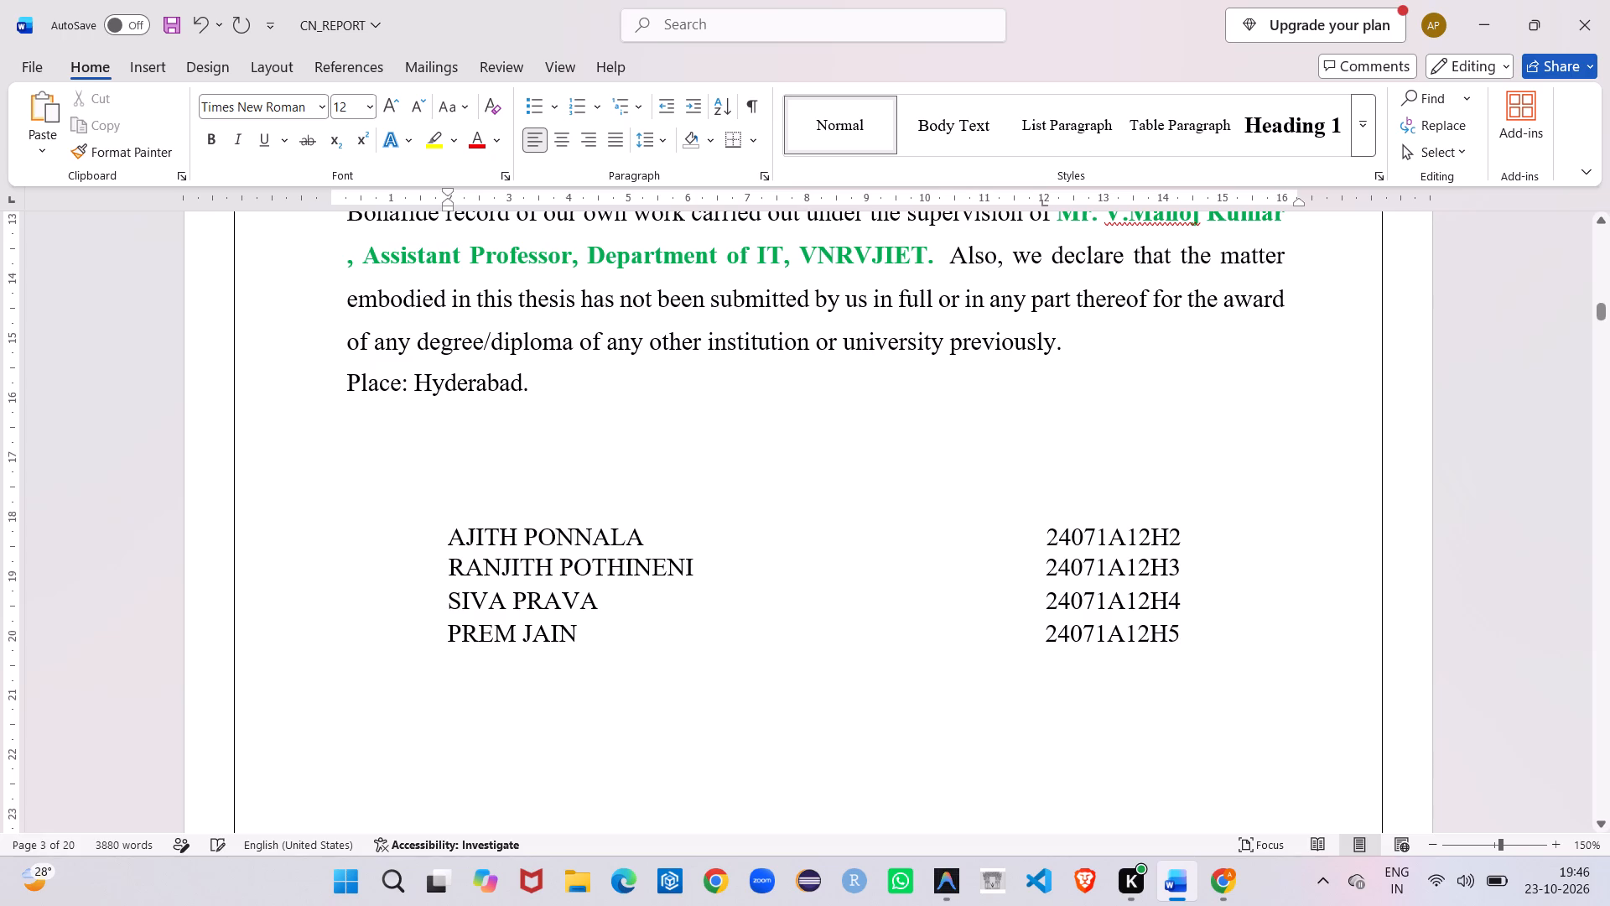
Read through the acknowledgement page for details needing an update and recheck the edited declaration page.
{"action": "scroll", "coordinate": [1000, 596], "scroll_direction": "down", "scroll_amount": 3}
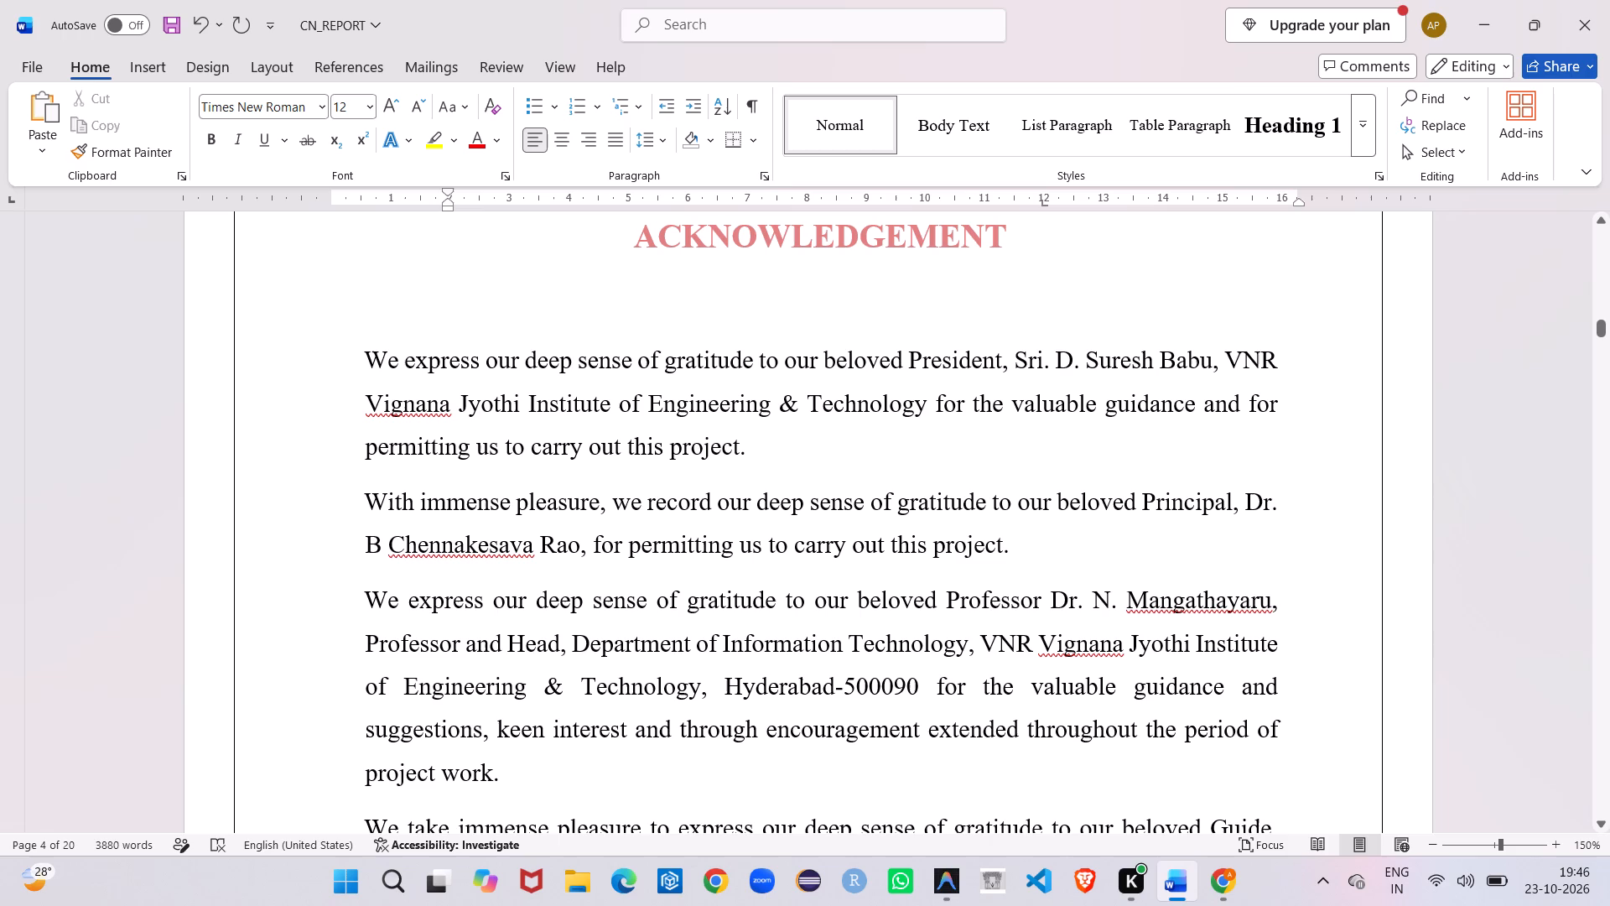
{"action": "scroll", "coordinate": [691, 496], "scroll_direction": "right", "scroll_amount": 1}
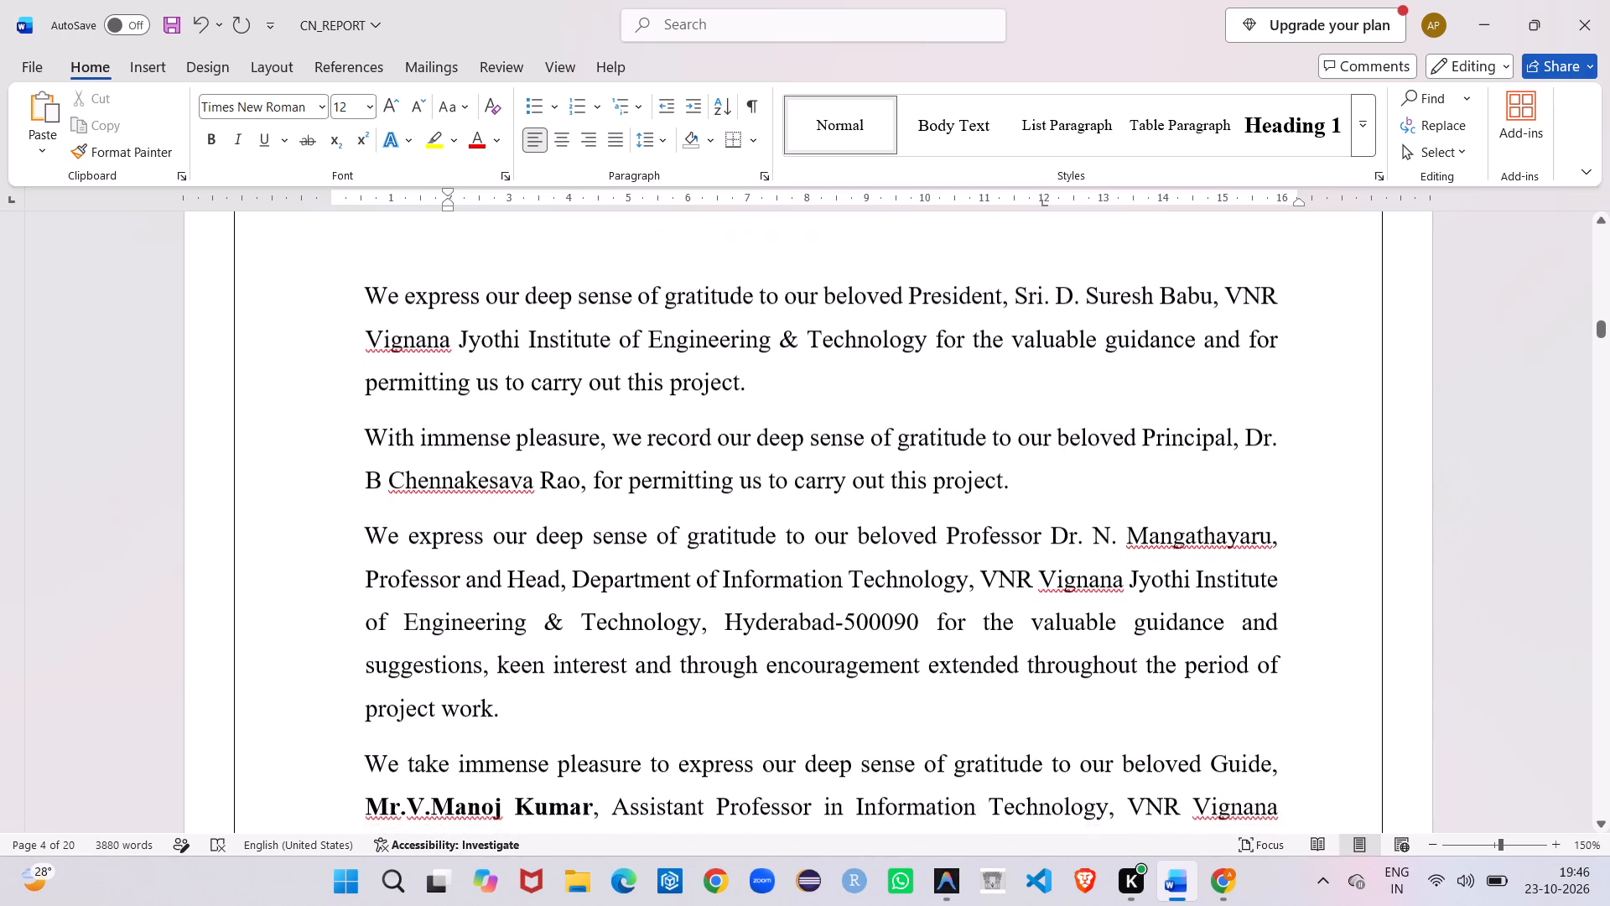
{"action": "scroll", "coordinate": [691, 496], "scroll_direction": "right", "scroll_amount": 1}
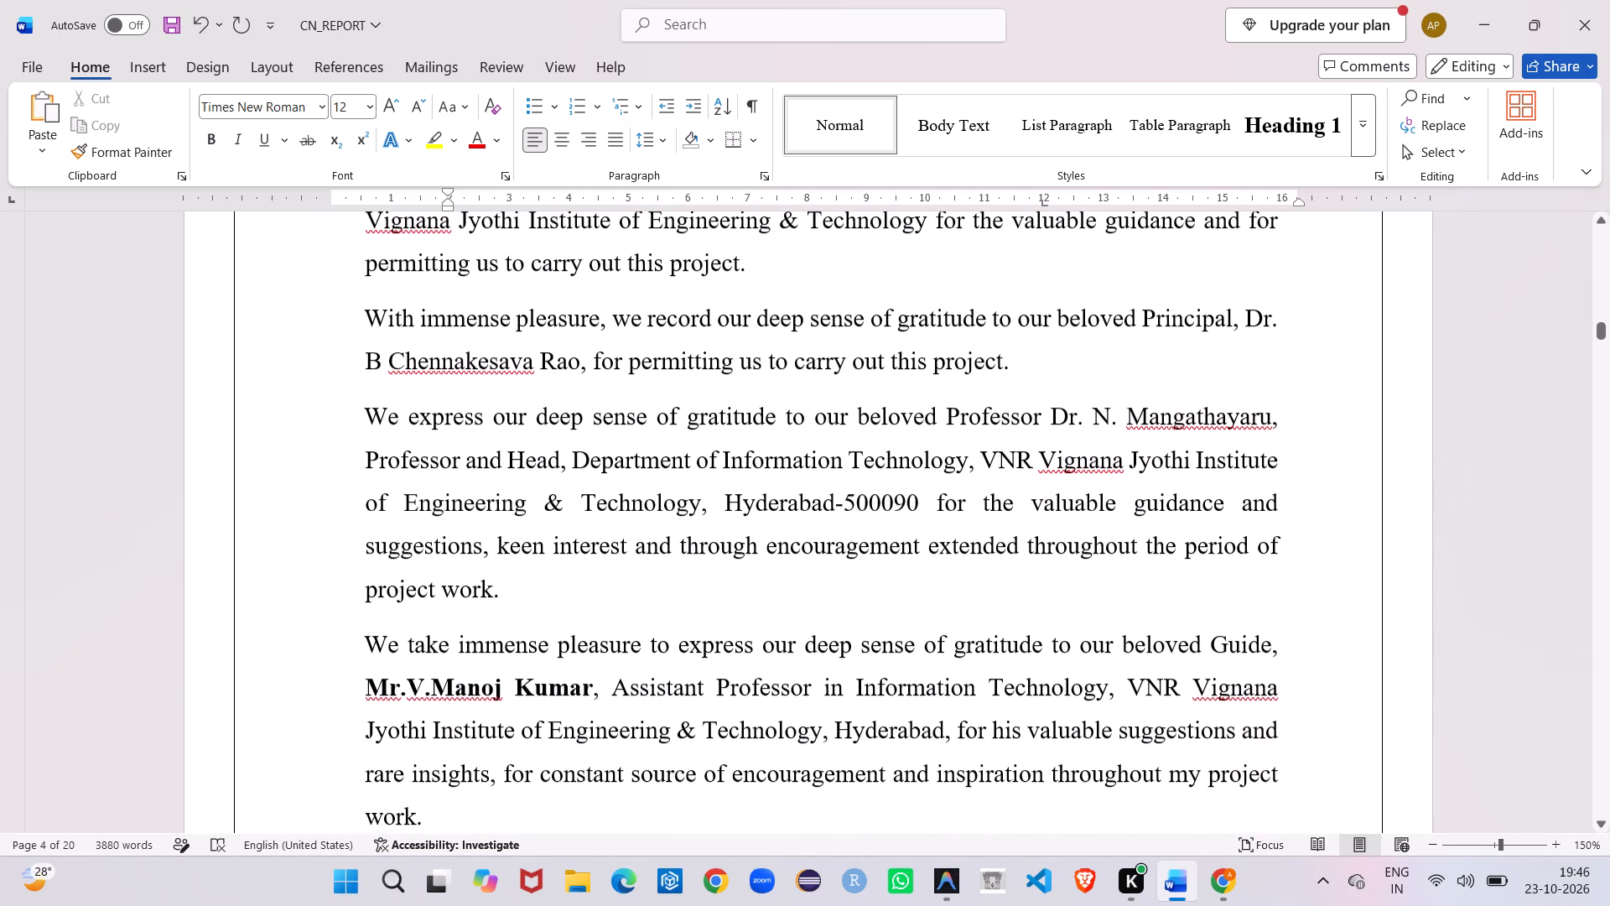
{"action": "scroll", "coordinate": [691, 496], "scroll_direction": "right", "scroll_amount": 2}
{"action": "scroll", "coordinate": [691, 496], "scroll_direction": "down", "scroll_amount": 1}
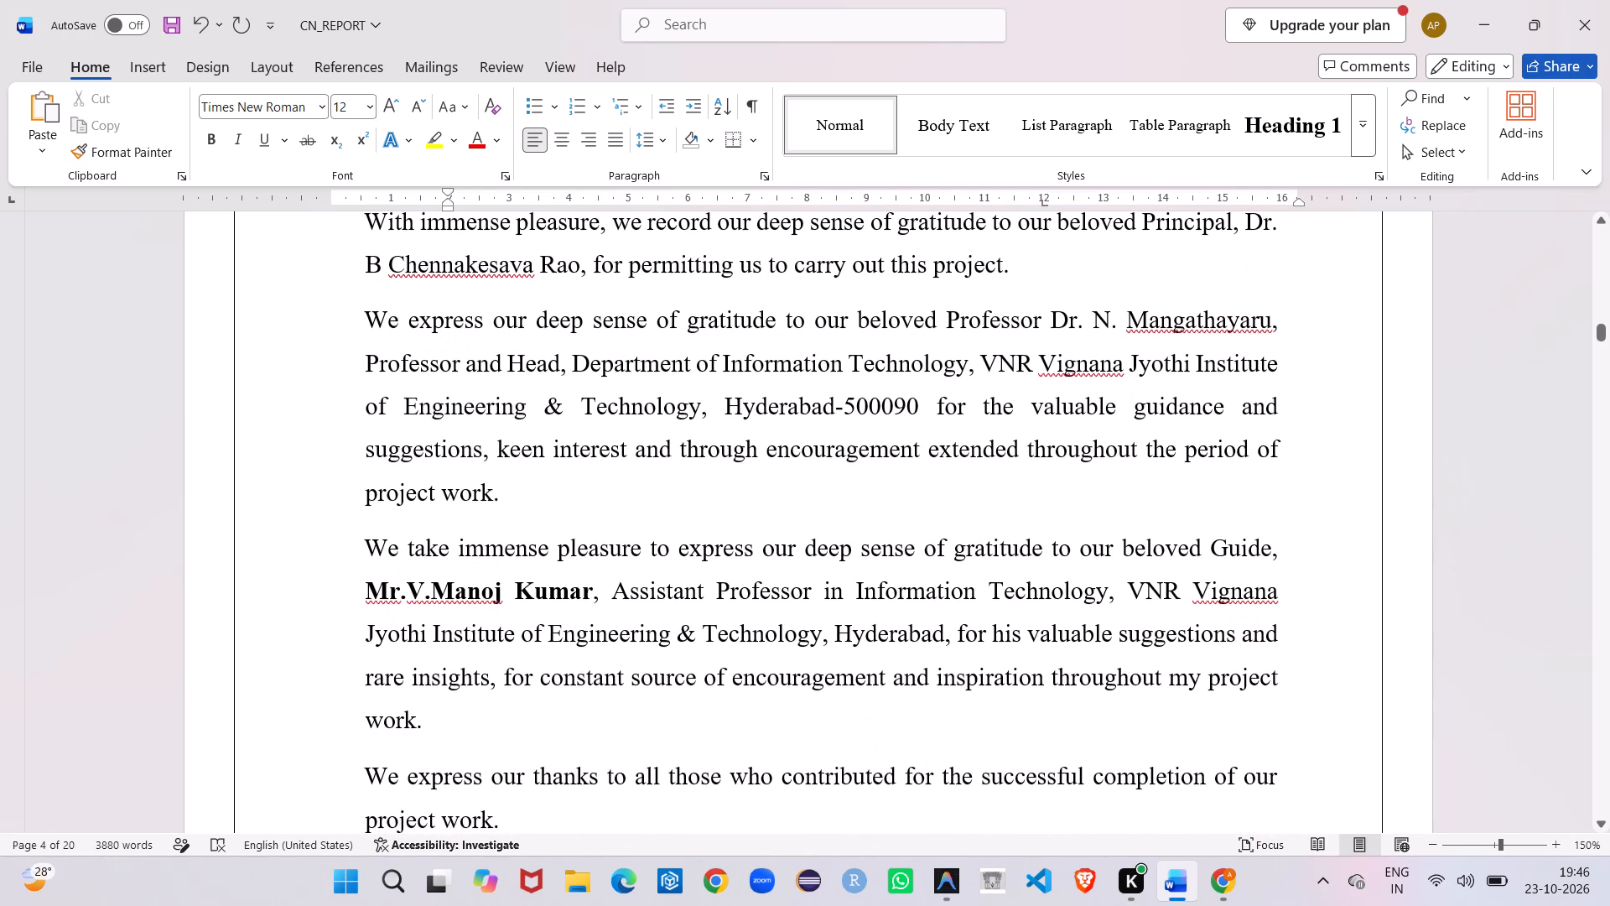
{"action": "scroll", "coordinate": [691, 496], "scroll_direction": "down", "scroll_amount": 1}
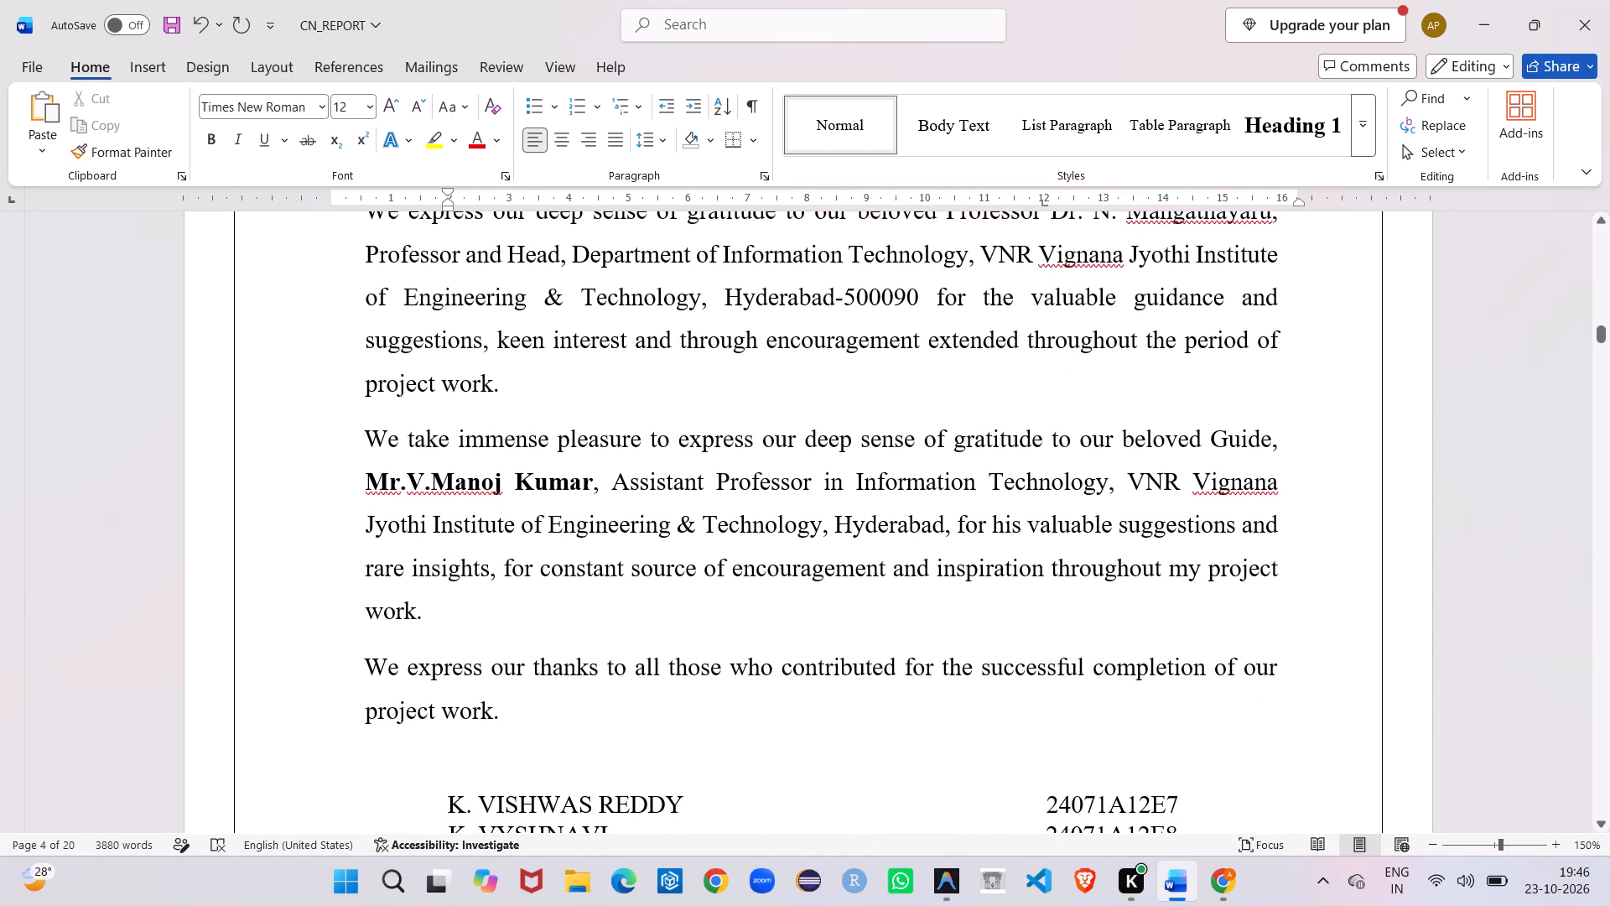
{"action": "scroll", "coordinate": [691, 496], "scroll_direction": "down", "scroll_amount": 1}
{"action": "scroll", "coordinate": [692, 482], "scroll_direction": "up", "scroll_amount": 2}
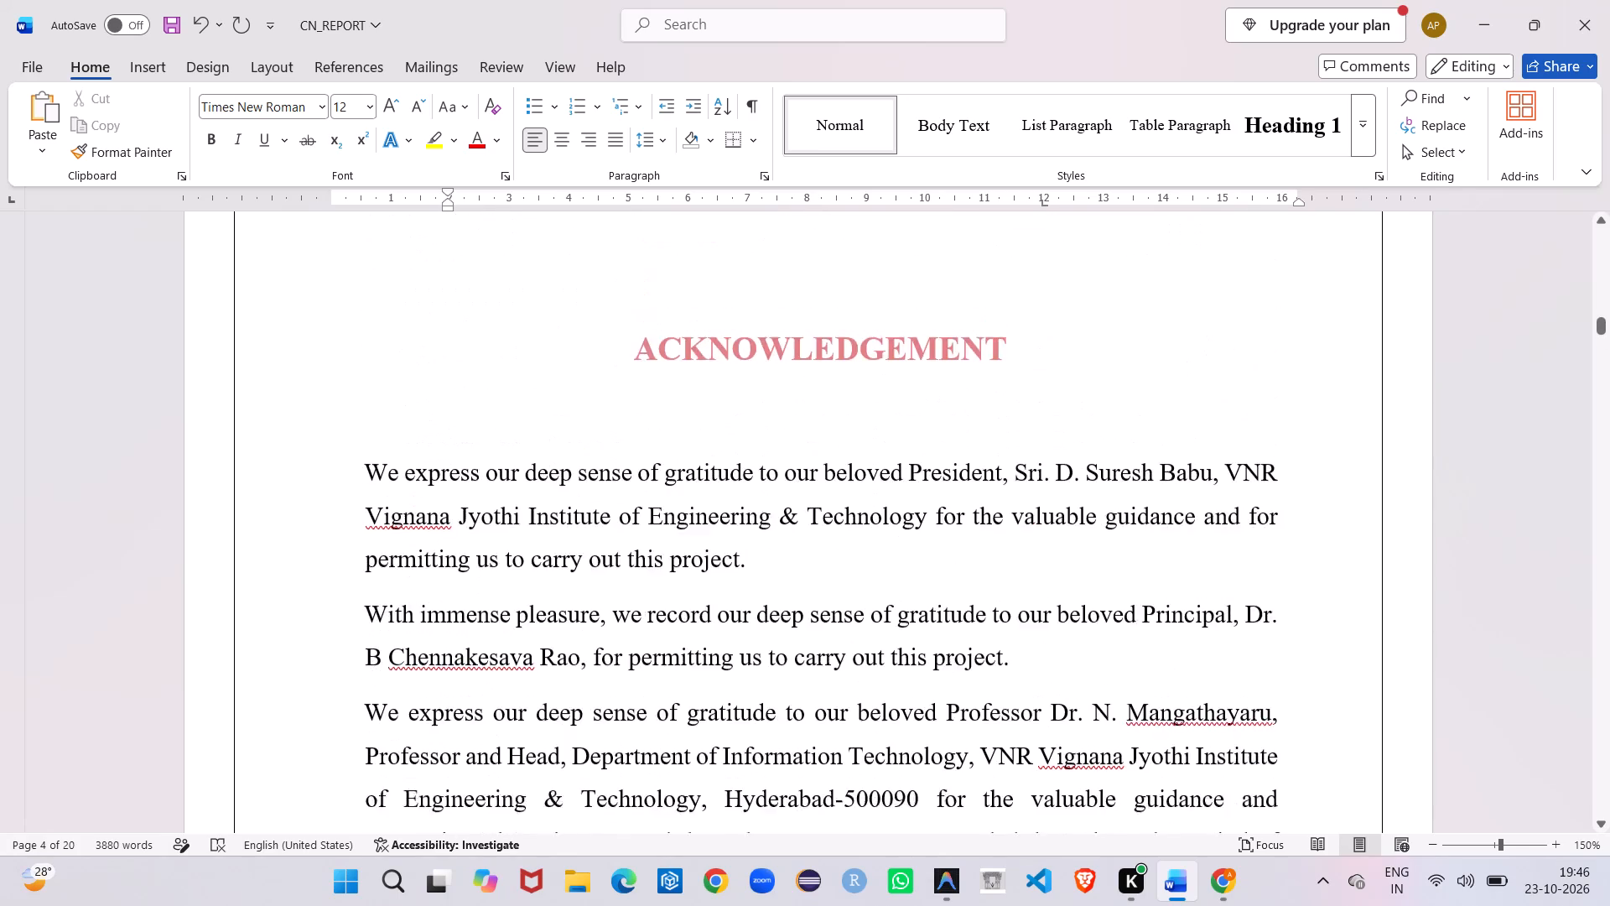
{"action": "scroll", "coordinate": [692, 482], "scroll_direction": "up", "scroll_amount": 4}
{"action": "scroll", "coordinate": [692, 482], "scroll_direction": "down", "scroll_amount": 2}
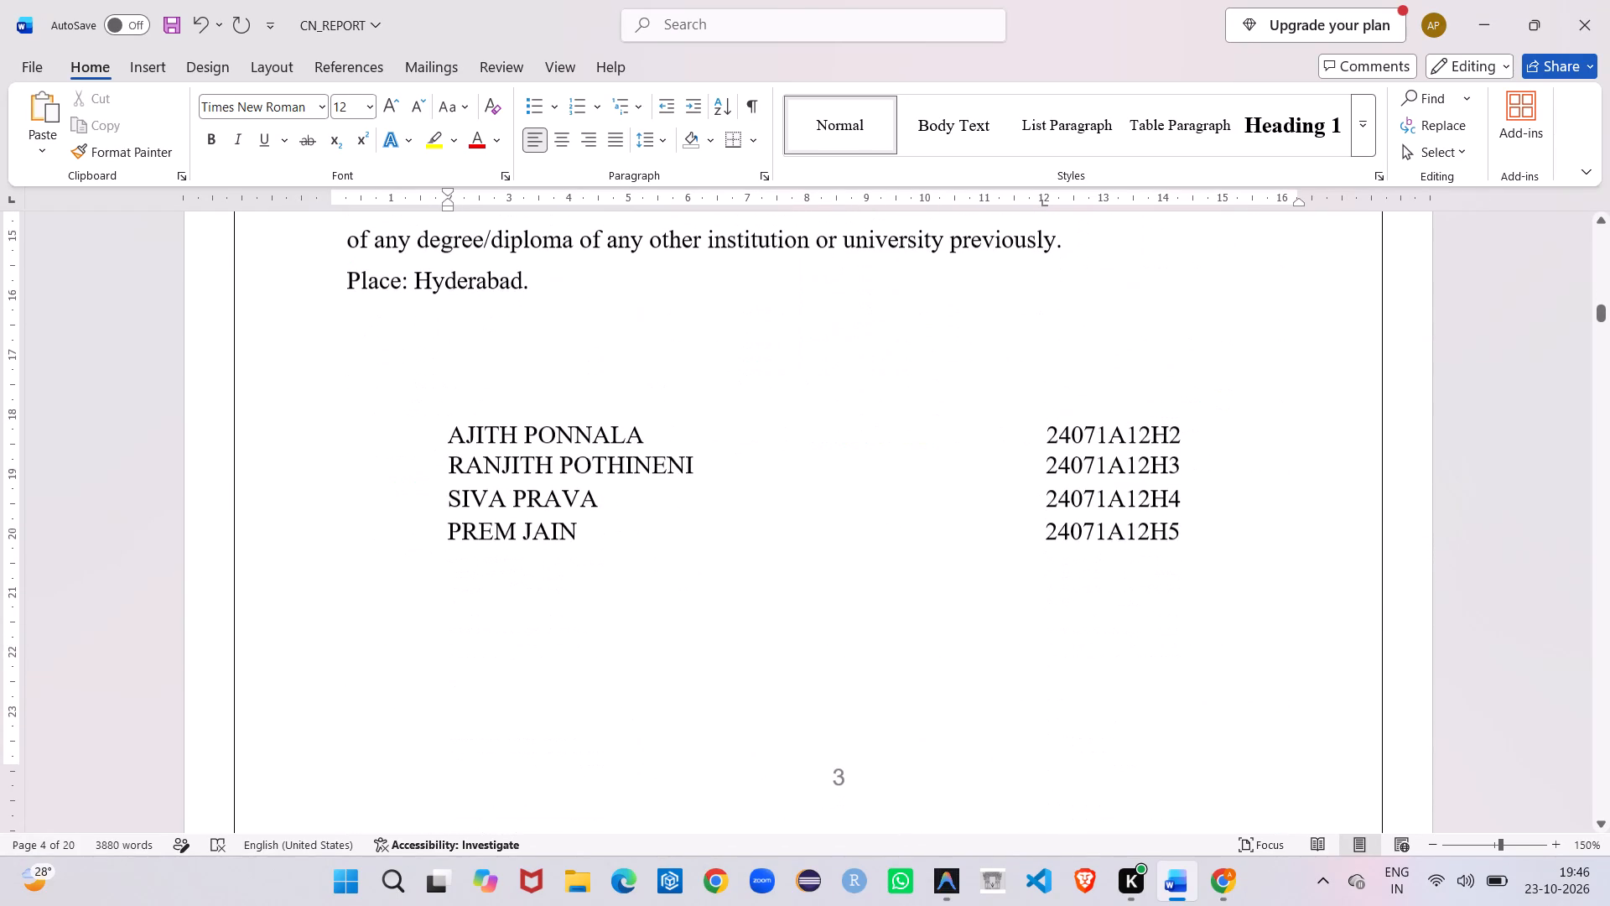
{"action": "scroll", "coordinate": [692, 482], "scroll_direction": "down", "scroll_amount": 2}
{"action": "scroll", "coordinate": [692, 482], "scroll_direction": "up", "scroll_amount": 1}
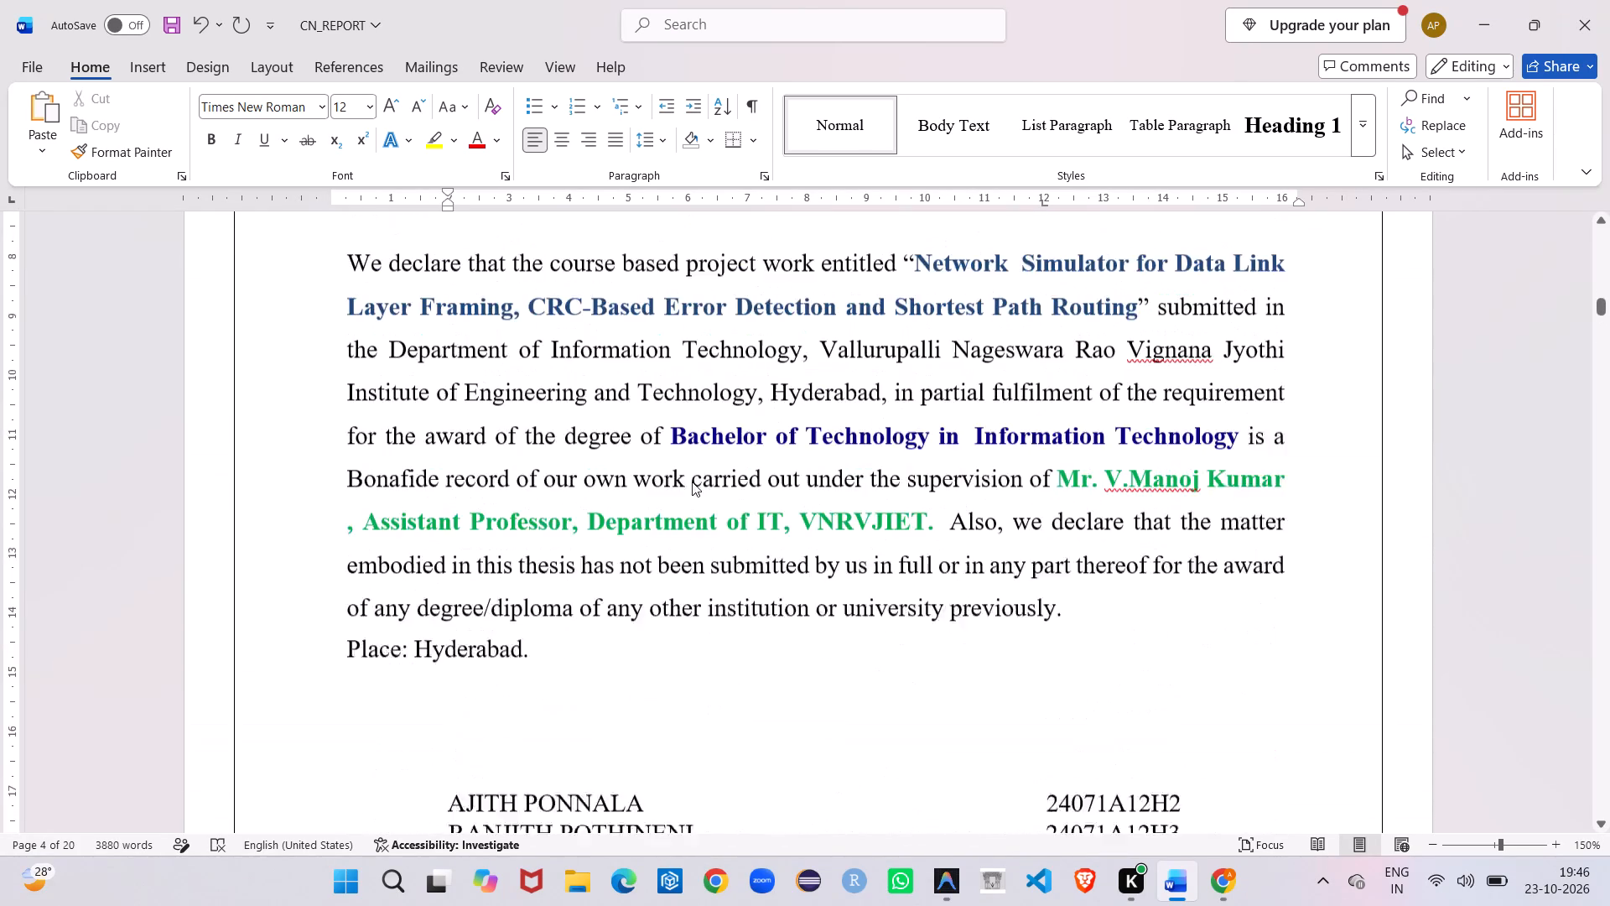
Replace the first student's name in the list below the acknowledgement with the first team member's full name in capitals.
{"action": "scroll", "coordinate": [692, 482], "scroll_direction": "down", "scroll_amount": 3}
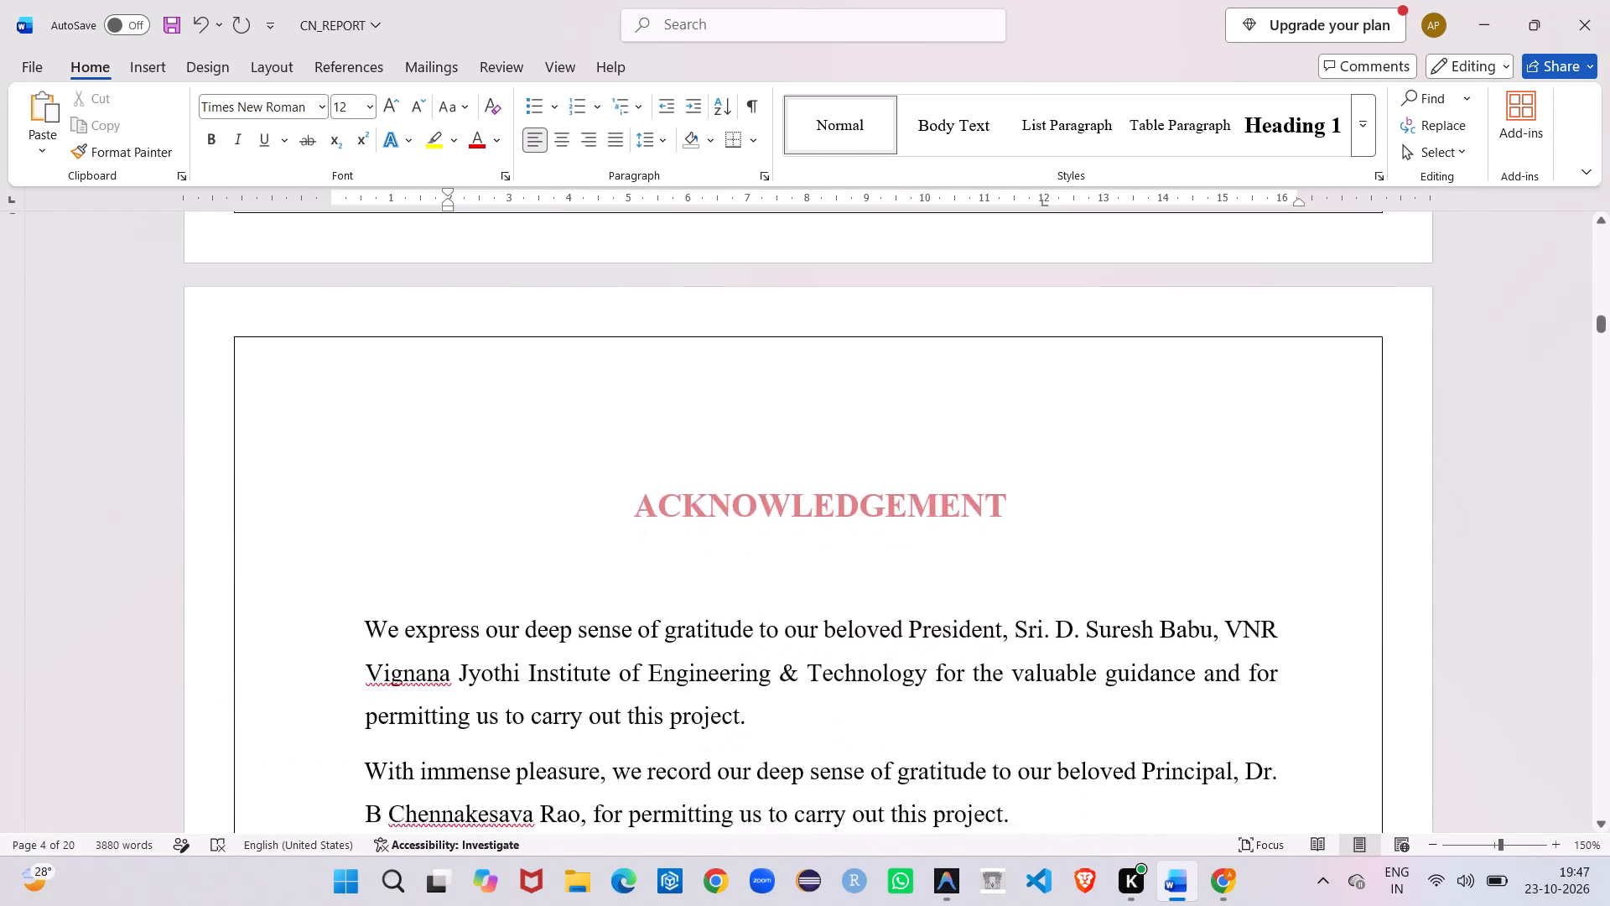
{"action": "scroll", "coordinate": [692, 482], "scroll_direction": "down", "scroll_amount": 3}
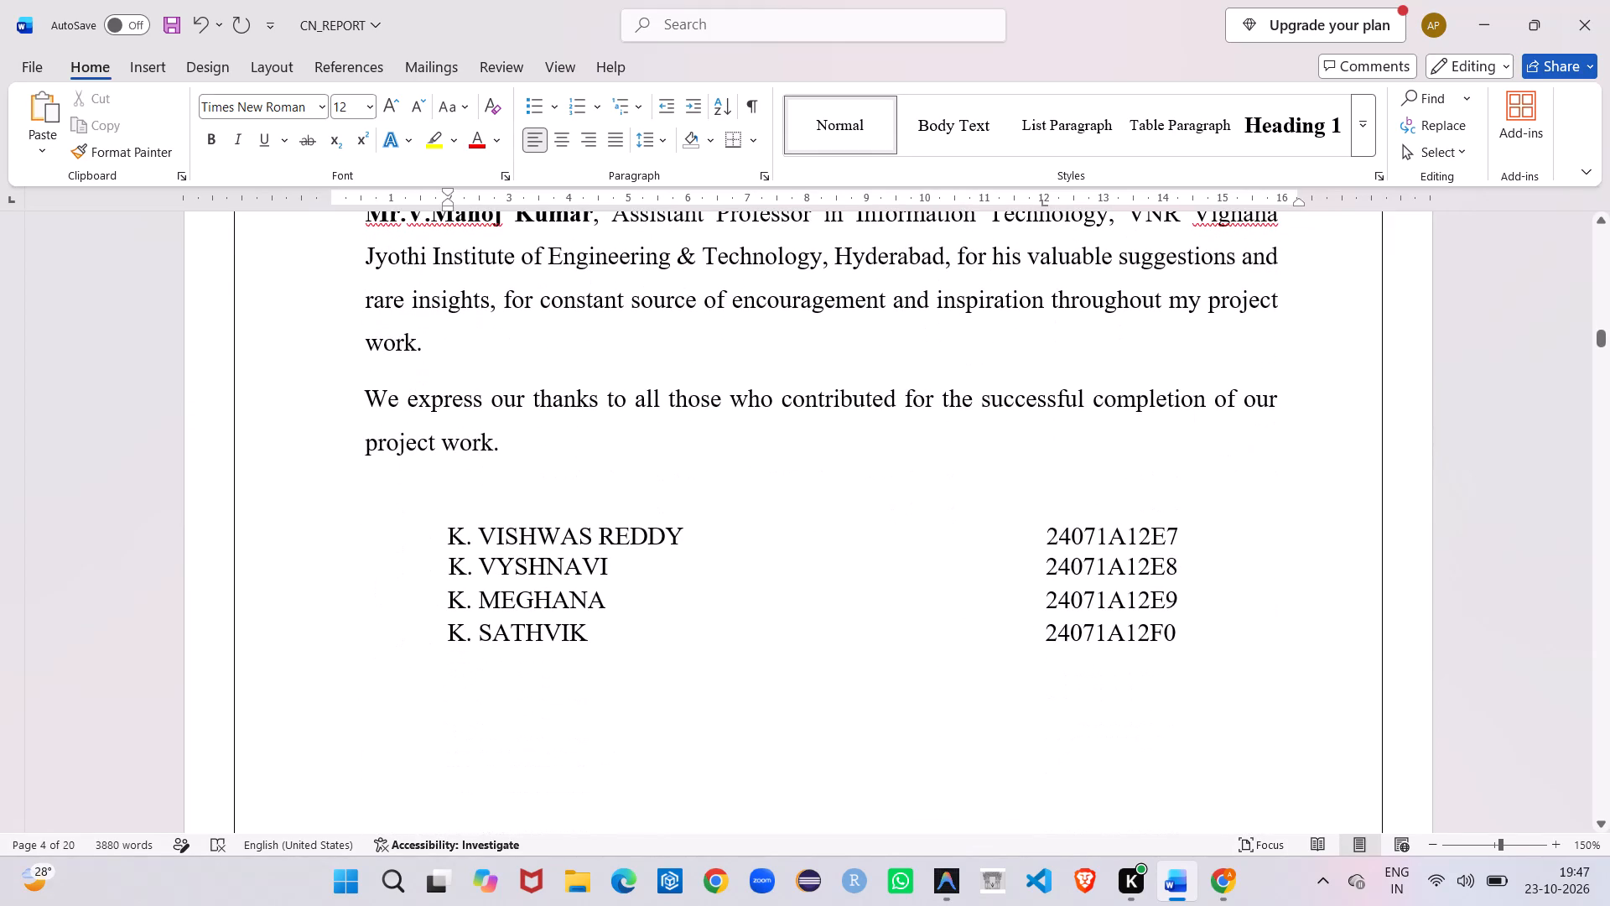
{"action": "double_click", "coordinate": [677, 541]}
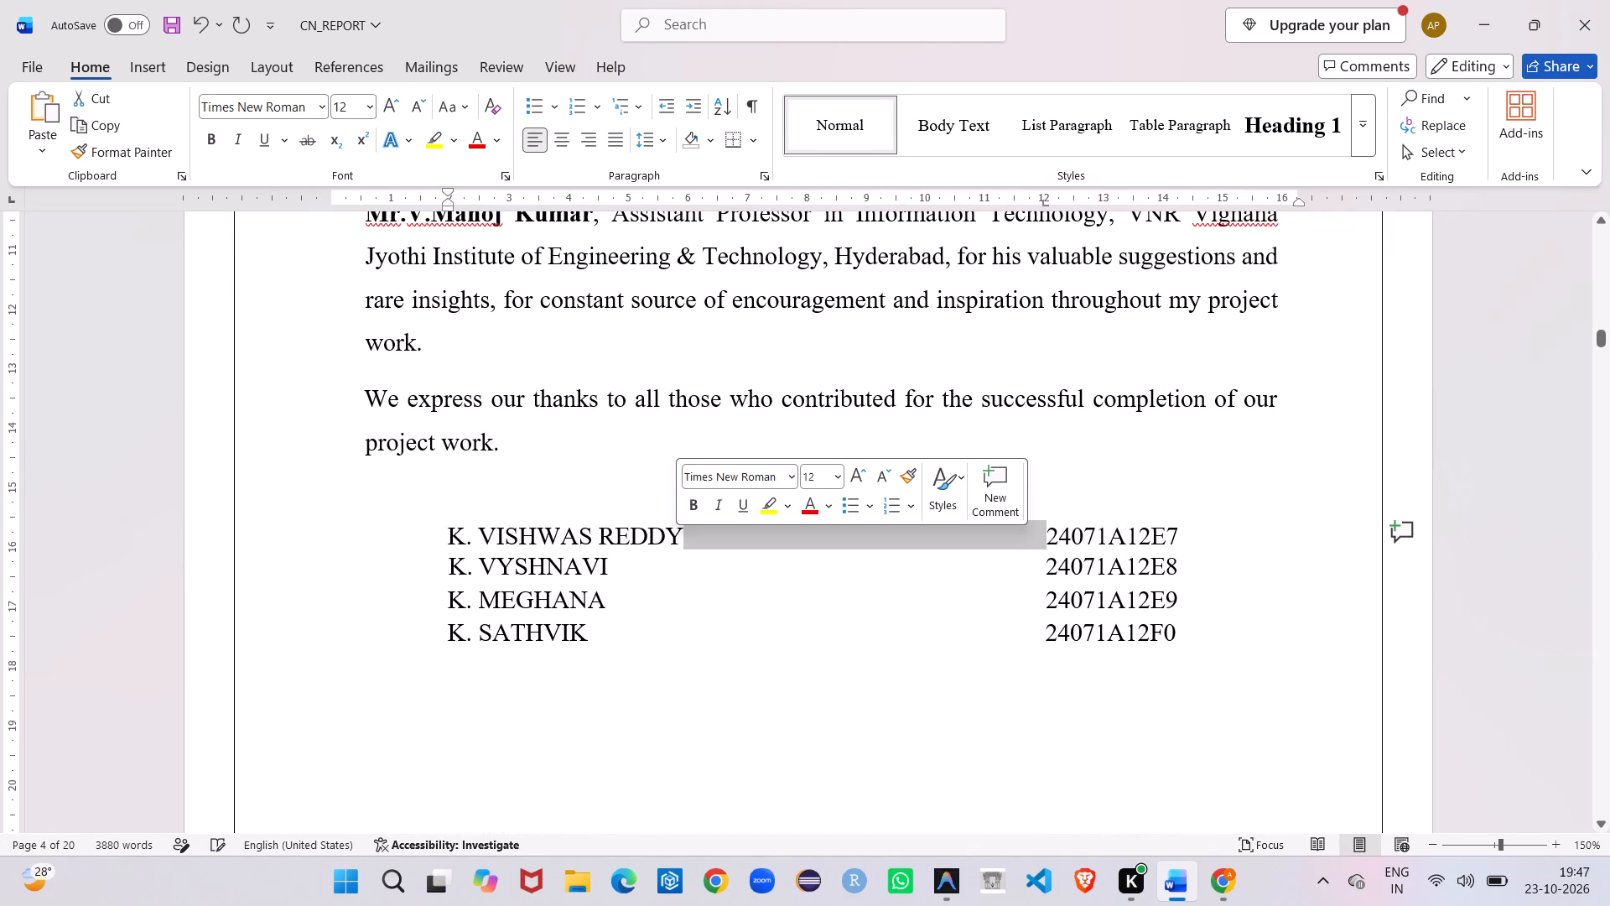
{"action": "left_click", "coordinate": [678, 534]}
{"action": "key", "text": "BackSpace"}
{"action": "key", "text": "BackSpace"}
{"action": "key", "text": "BackSpace"}
{"action": "key", "text": "BackSpace"}
{"action": "key", "text": "BackSpace"}
{"action": "key", "text": "BackSpace"}
{"action": "key", "text": "BackSpace"}
{"action": "key", "text": "BackSpace"}
{"action": "key", "text": "BackSpace"}
{"action": "key", "text": "BackSpace"}
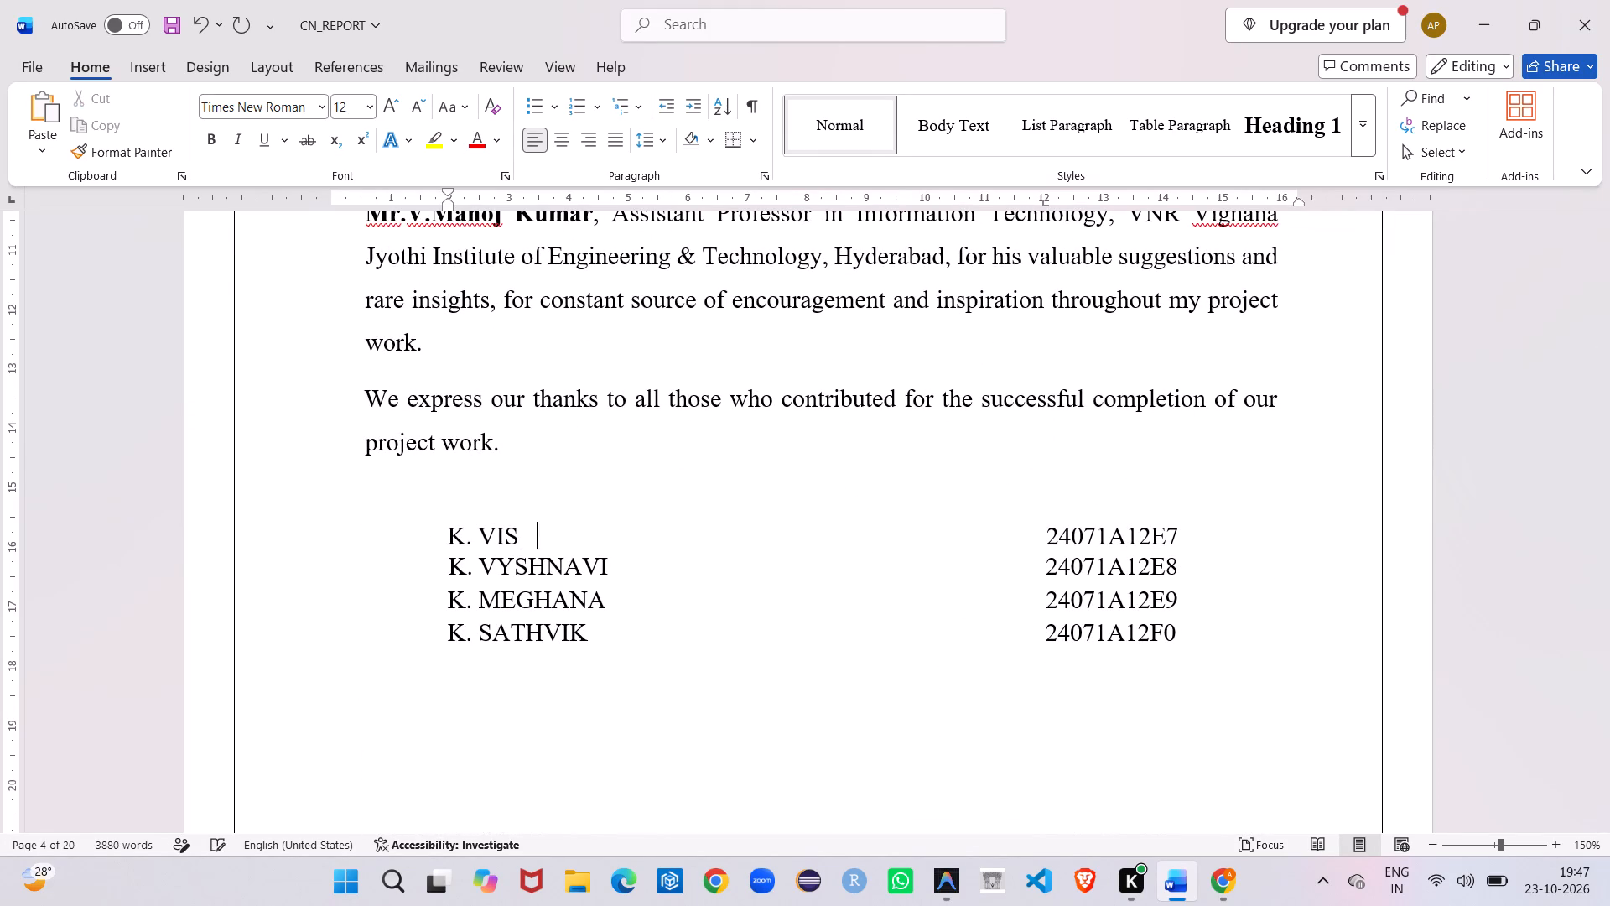
{"action": "key", "text": "BackSpace"}
{"action": "key", "text": "BackSpace"}
{"action": "key", "text": "BackSpace"}
{"action": "key", "text": "BackSpace"}
{"action": "key", "text": "BackSpace"}
{"action": "key", "text": "BackSpace"}
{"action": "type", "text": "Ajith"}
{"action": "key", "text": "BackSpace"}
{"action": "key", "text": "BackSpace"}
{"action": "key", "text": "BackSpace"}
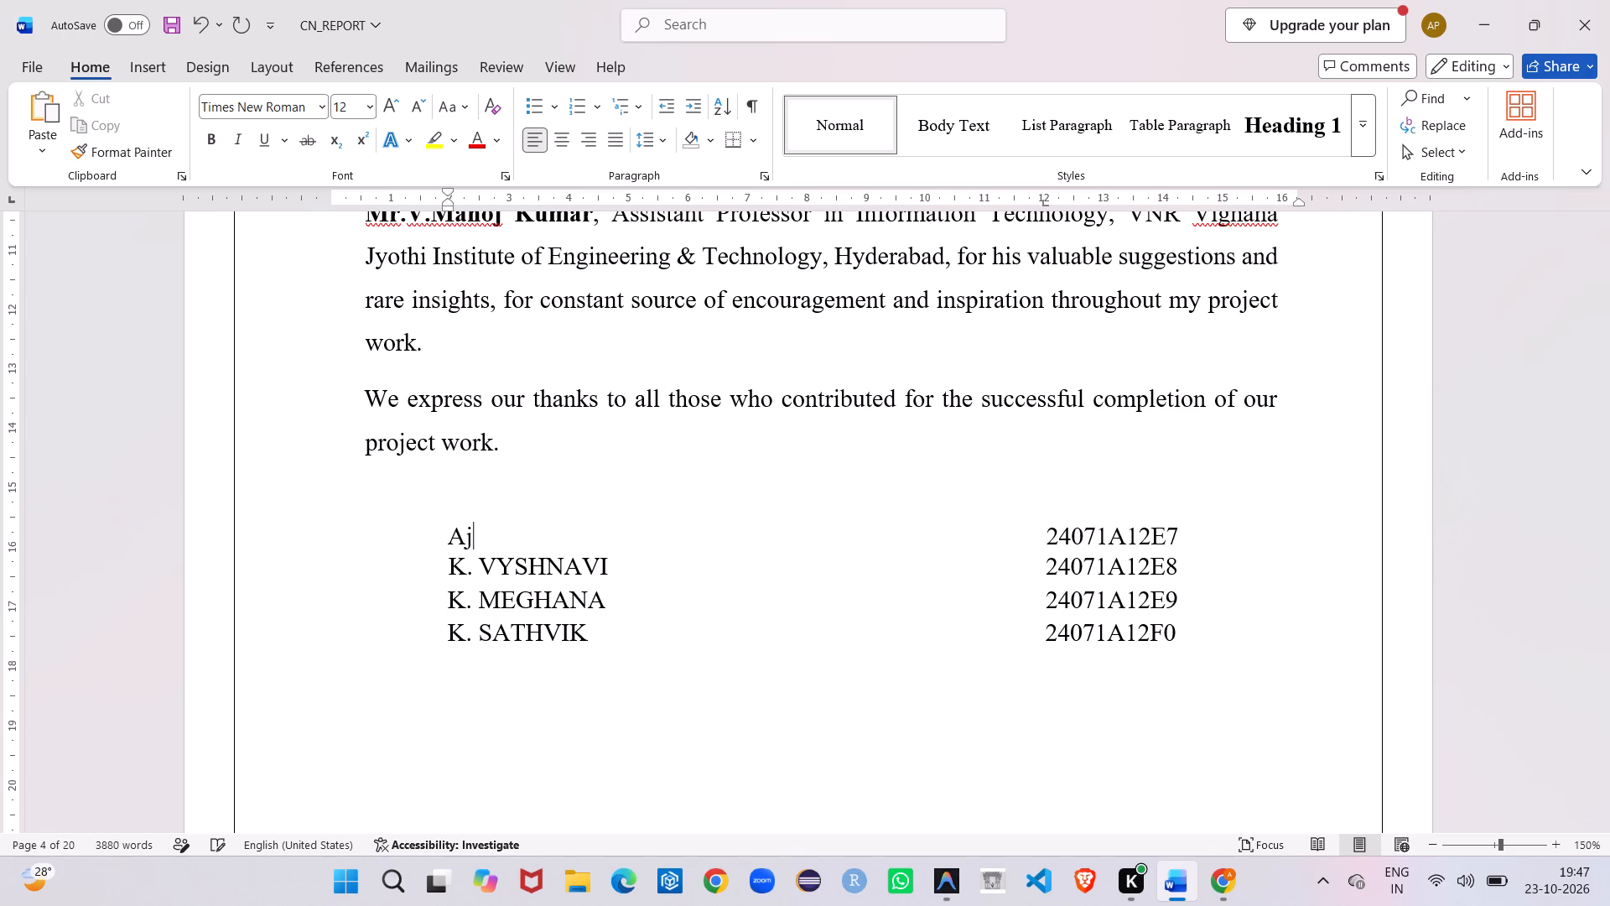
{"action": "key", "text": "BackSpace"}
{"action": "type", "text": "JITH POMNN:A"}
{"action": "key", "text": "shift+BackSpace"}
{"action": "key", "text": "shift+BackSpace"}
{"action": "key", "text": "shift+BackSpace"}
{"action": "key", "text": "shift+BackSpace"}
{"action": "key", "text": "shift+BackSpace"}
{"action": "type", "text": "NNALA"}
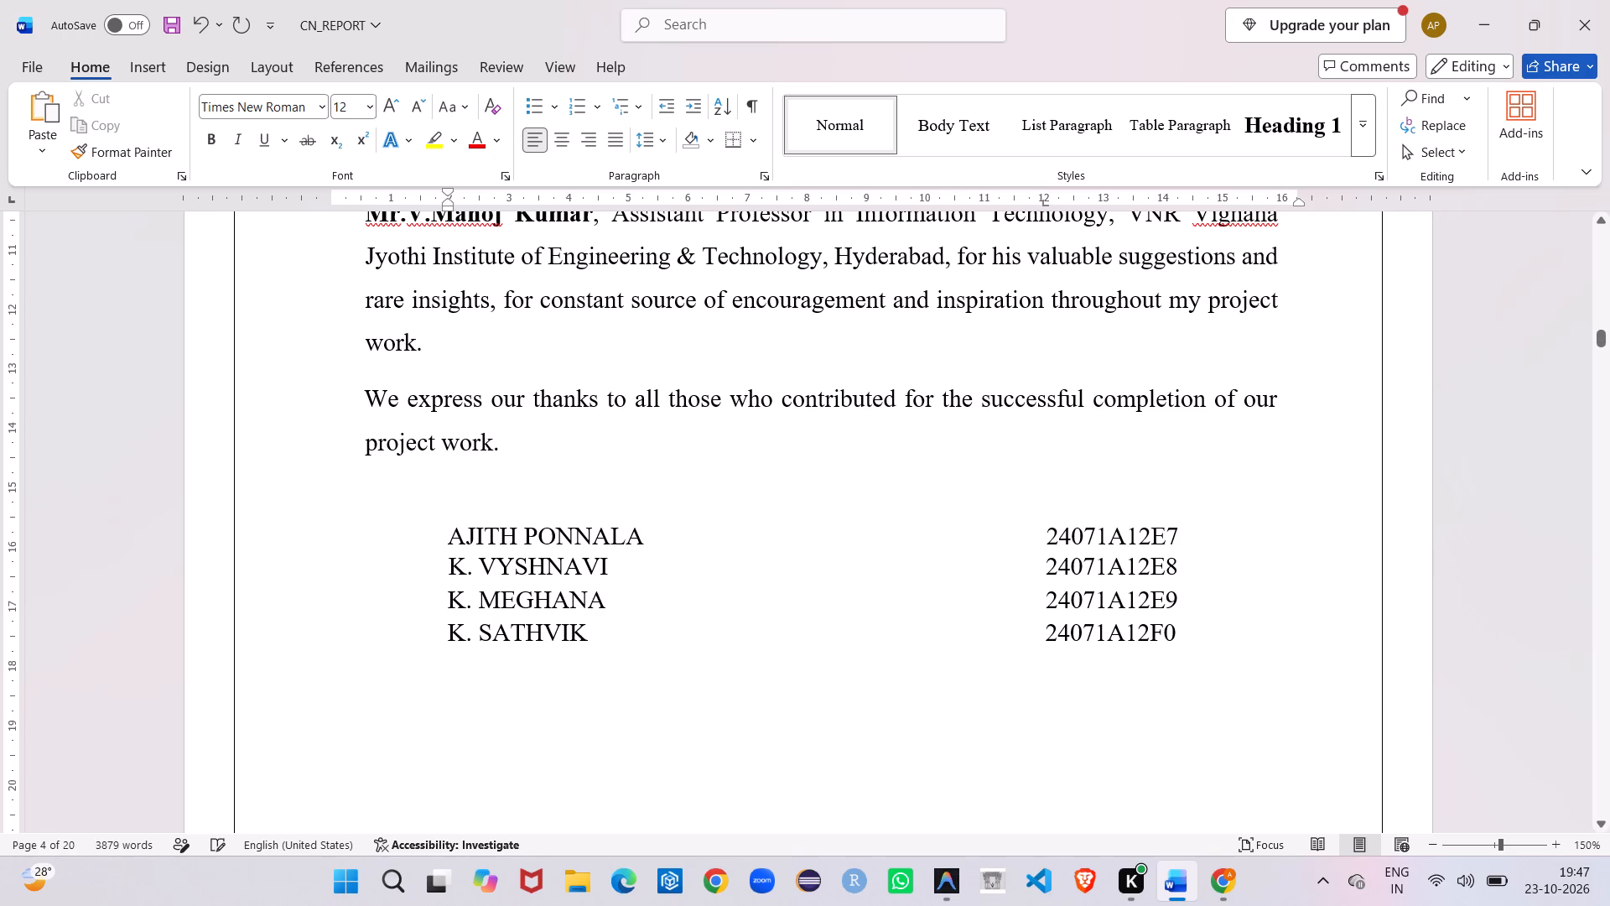
Remove the second student's name from the acknowledgement's list, keeping the roll number on that line.
{"action": "left_click", "coordinate": [625, 558]}
{"action": "key", "text": "BackSpace"}
{"action": "key", "text": "BackSpace"}
{"action": "key", "text": "BackSpace"}
{"action": "key", "text": "BackSpace"}
{"action": "key", "text": "BackSpace"}
{"action": "key", "text": "BackSpace"}
{"action": "key", "text": "BackSpace"}
{"action": "key", "text": "BackSpace"}
{"action": "key", "text": "BackSpace"}
{"action": "key", "text": "BackSpace"}
{"action": "key", "text": "BackSpace"}
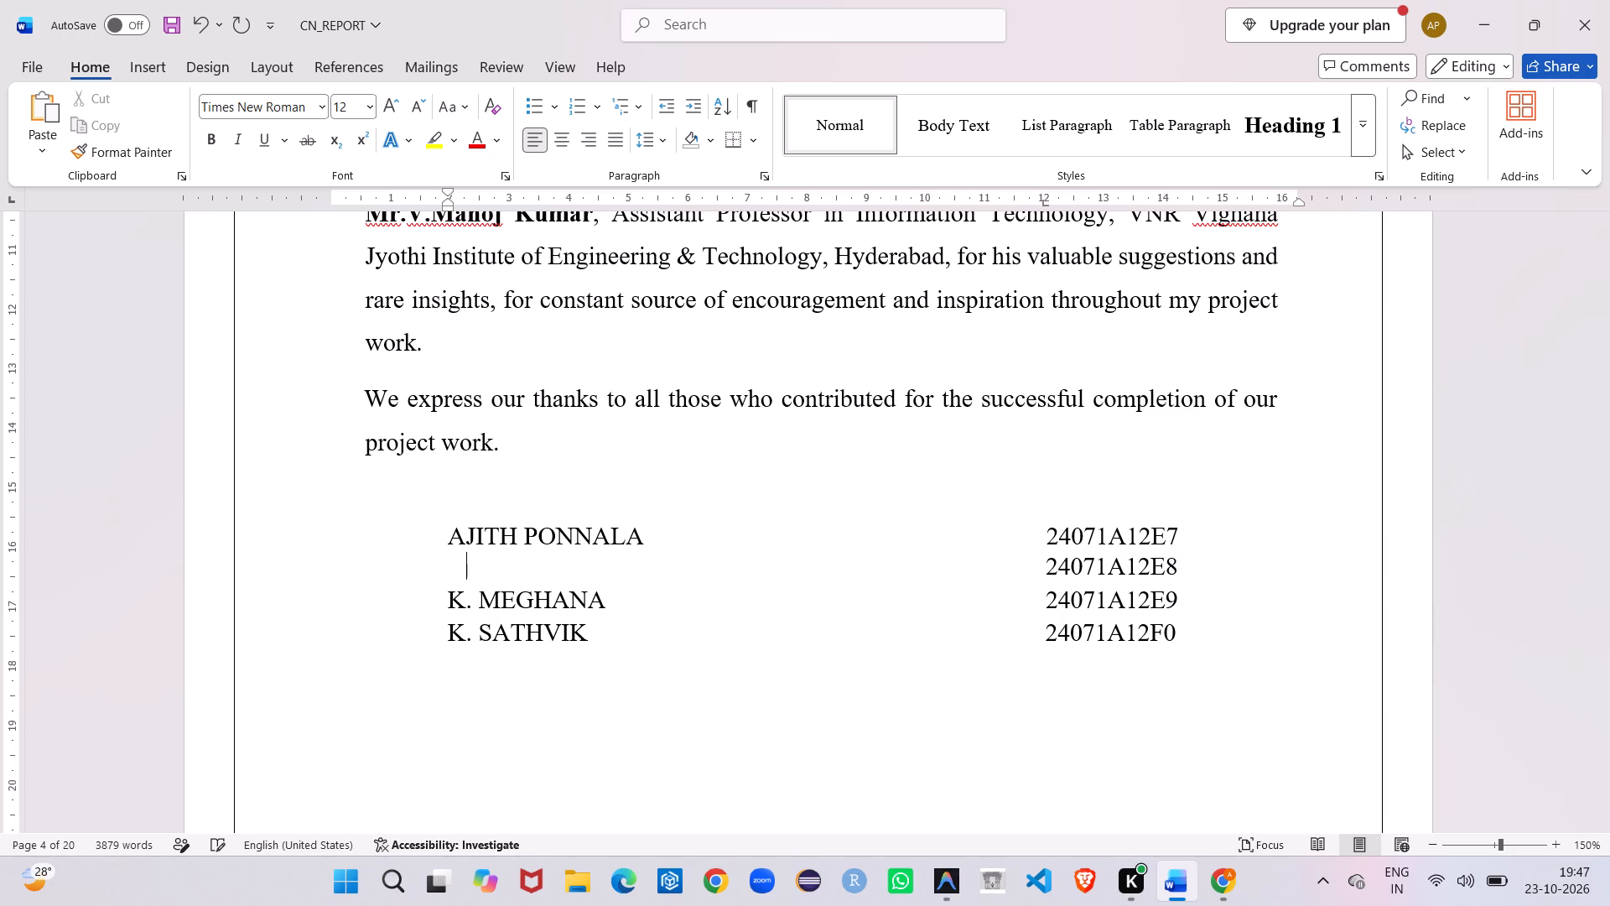
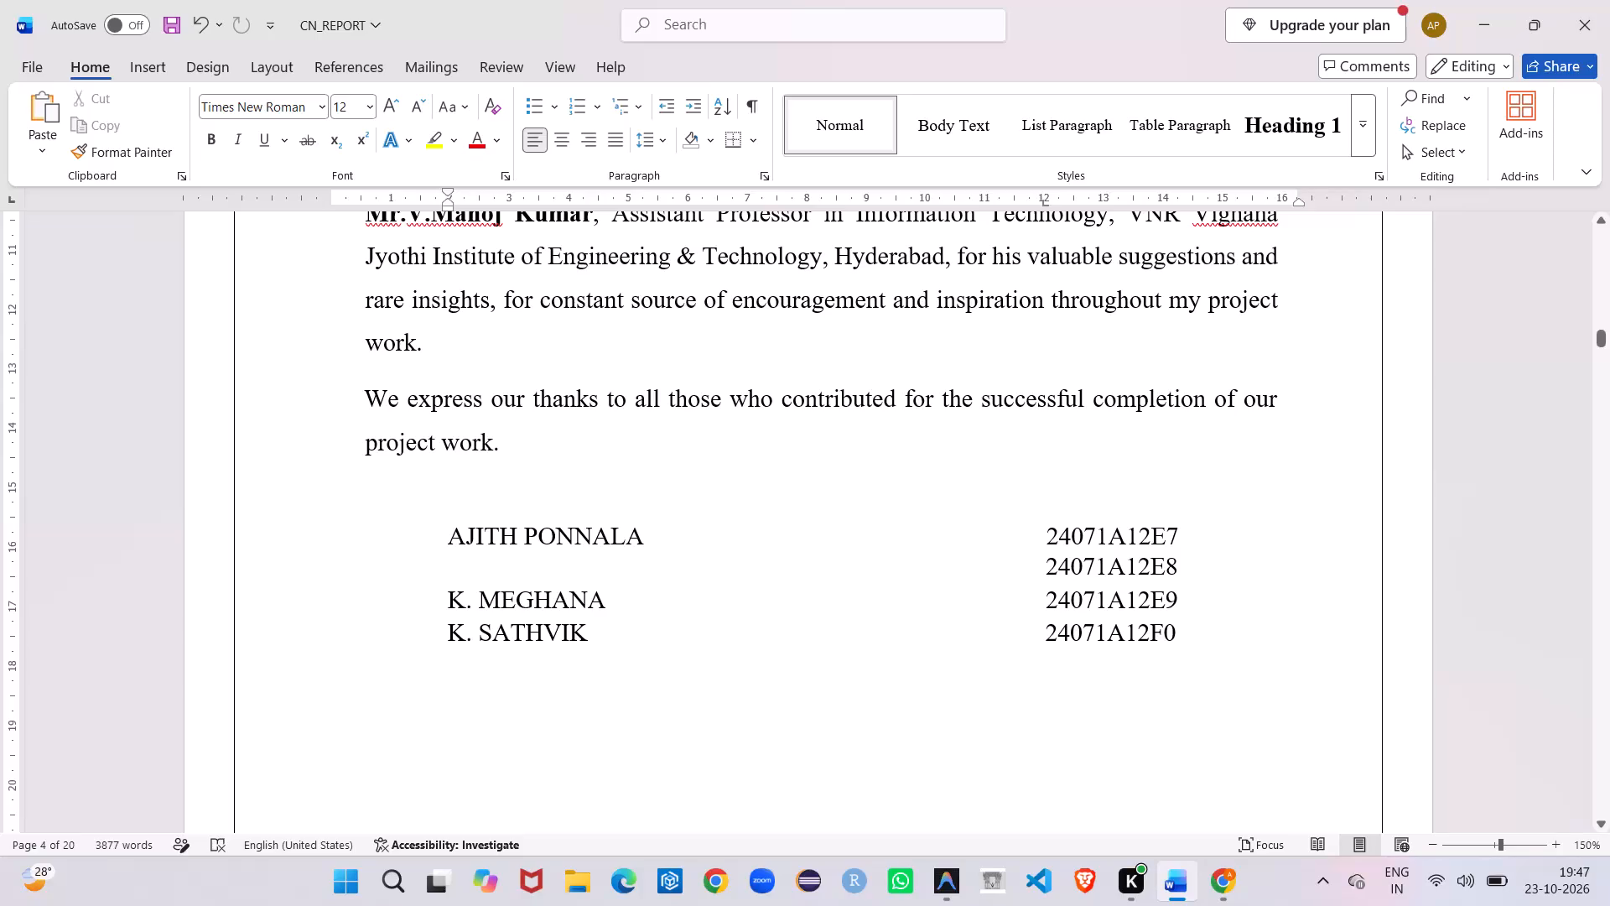
Enter the second team member's full name in capitals on the empty second line of the acknowledgement's list.
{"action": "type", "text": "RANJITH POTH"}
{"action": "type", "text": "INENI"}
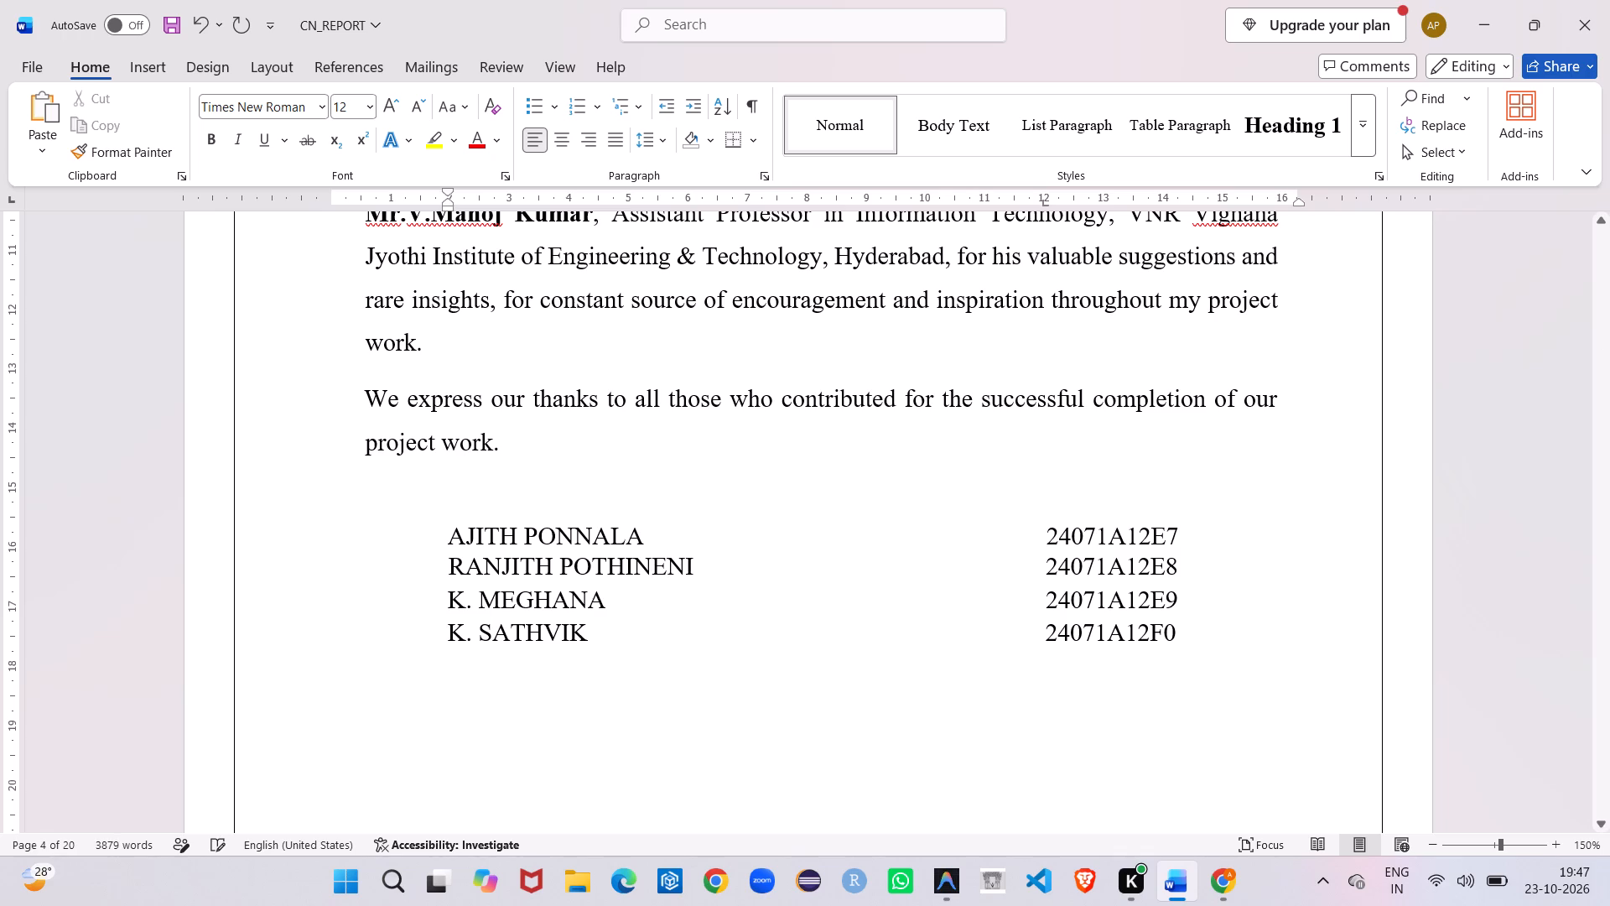
Replace the third student's name in the acknowledgement's list with the third team member's name in capitals.
{"action": "left_click", "coordinate": [636, 602]}
{"action": "key", "text": "BackSpace"}
{"action": "key", "text": "BackSpace"}
{"action": "key", "text": "BackSpace"}
{"action": "key", "text": "BackSpace"}
{"action": "key", "text": "BackSpace"}
{"action": "key", "text": "BackSpace"}
{"action": "key", "text": "BackSpace"}
{"action": "key", "text": "BackSpace"}
{"action": "key", "text": "BackSpace"}
{"action": "key", "text": "BackSpace"}
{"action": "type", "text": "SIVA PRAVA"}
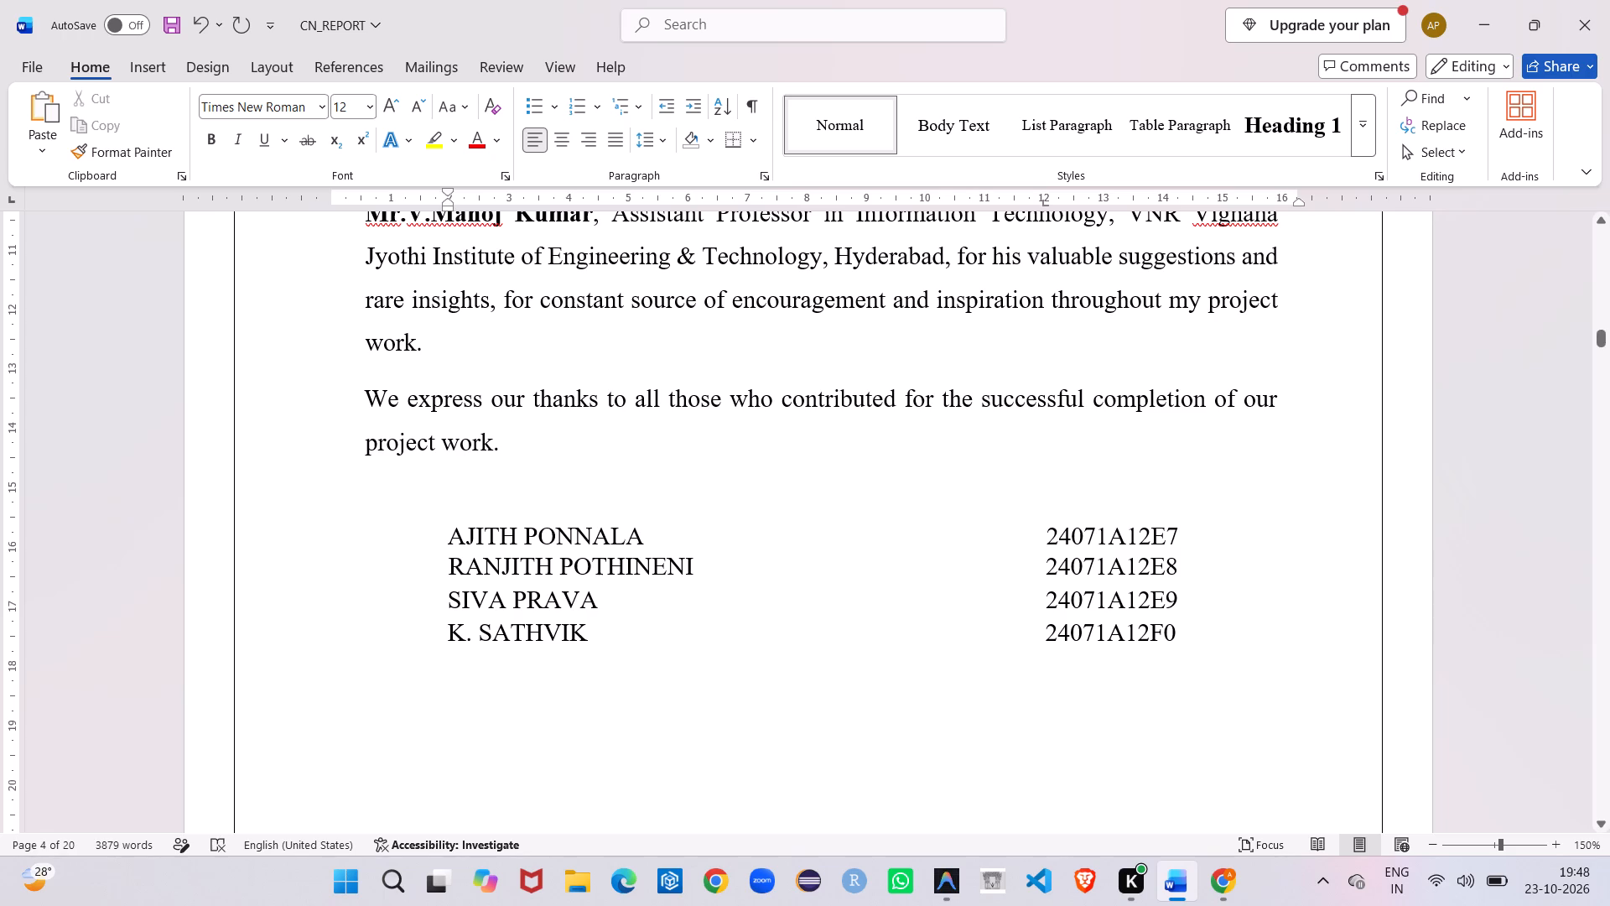
Replace the fourth student's name in the acknowledgement's list with the fourth team member's name in capitals.
{"action": "left_click", "coordinate": [604, 634]}
{"action": "key", "text": "BackSpace"}
{"action": "key", "text": "BackSpace"}
{"action": "key", "text": "BackSpace"}
{"action": "key", "text": "BackSpace"}
{"action": "key", "text": "BackSpace"}
{"action": "key", "text": "BackSpace"}
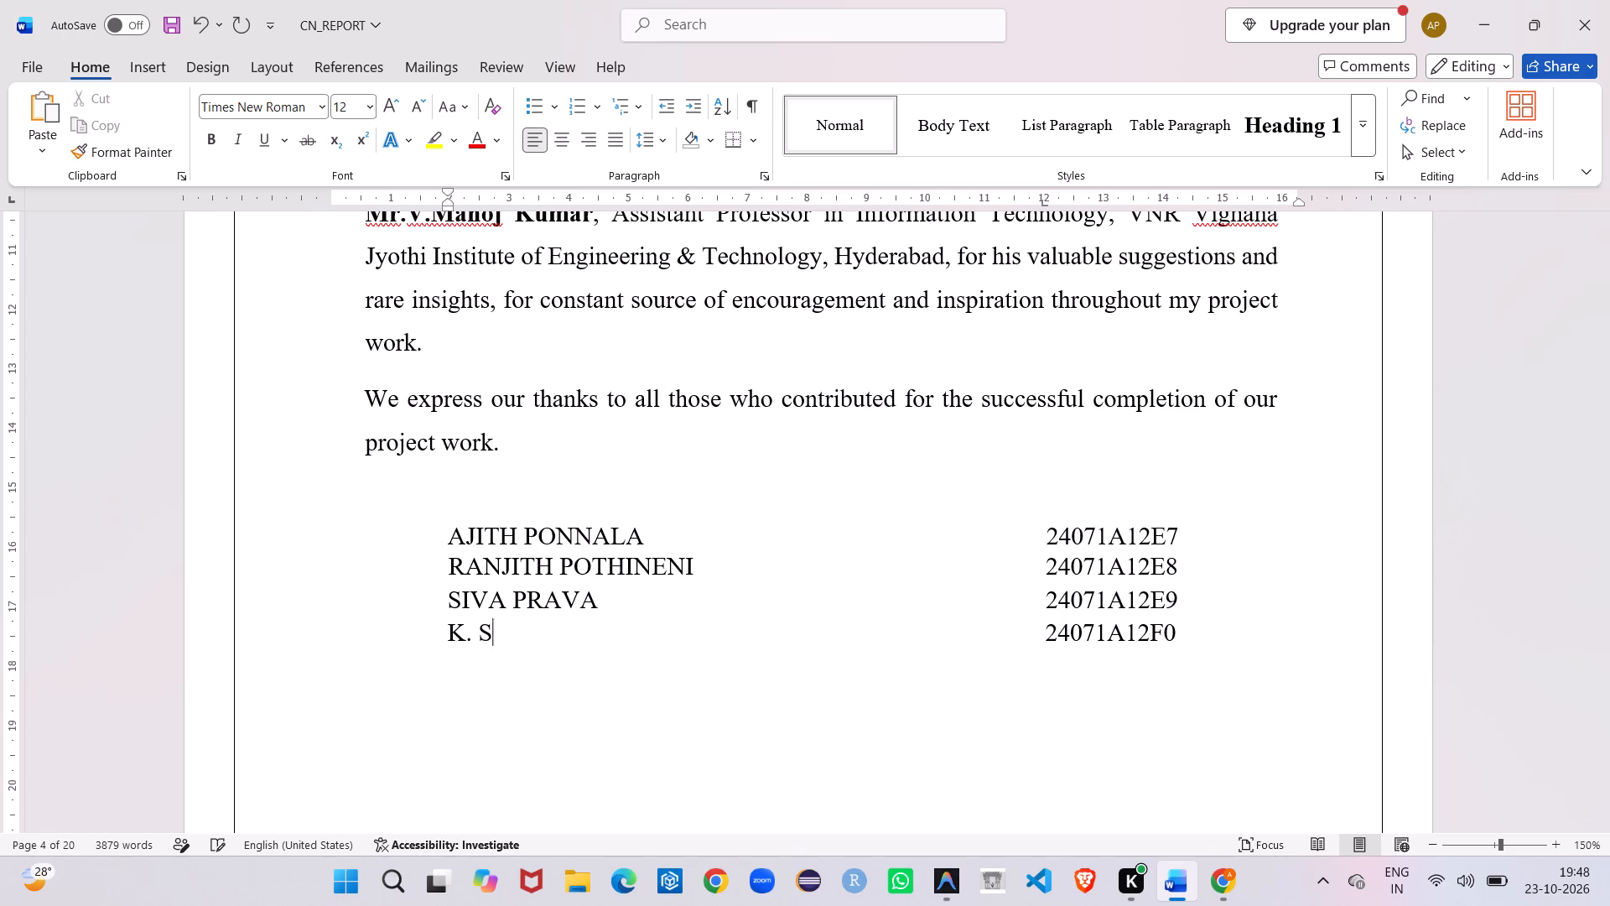
{"action": "key", "text": "BackSpace"}
{"action": "key", "text": "BackSpace"}
{"action": "key", "text": "BackSpace"}
{"action": "key", "text": "BackSpace"}
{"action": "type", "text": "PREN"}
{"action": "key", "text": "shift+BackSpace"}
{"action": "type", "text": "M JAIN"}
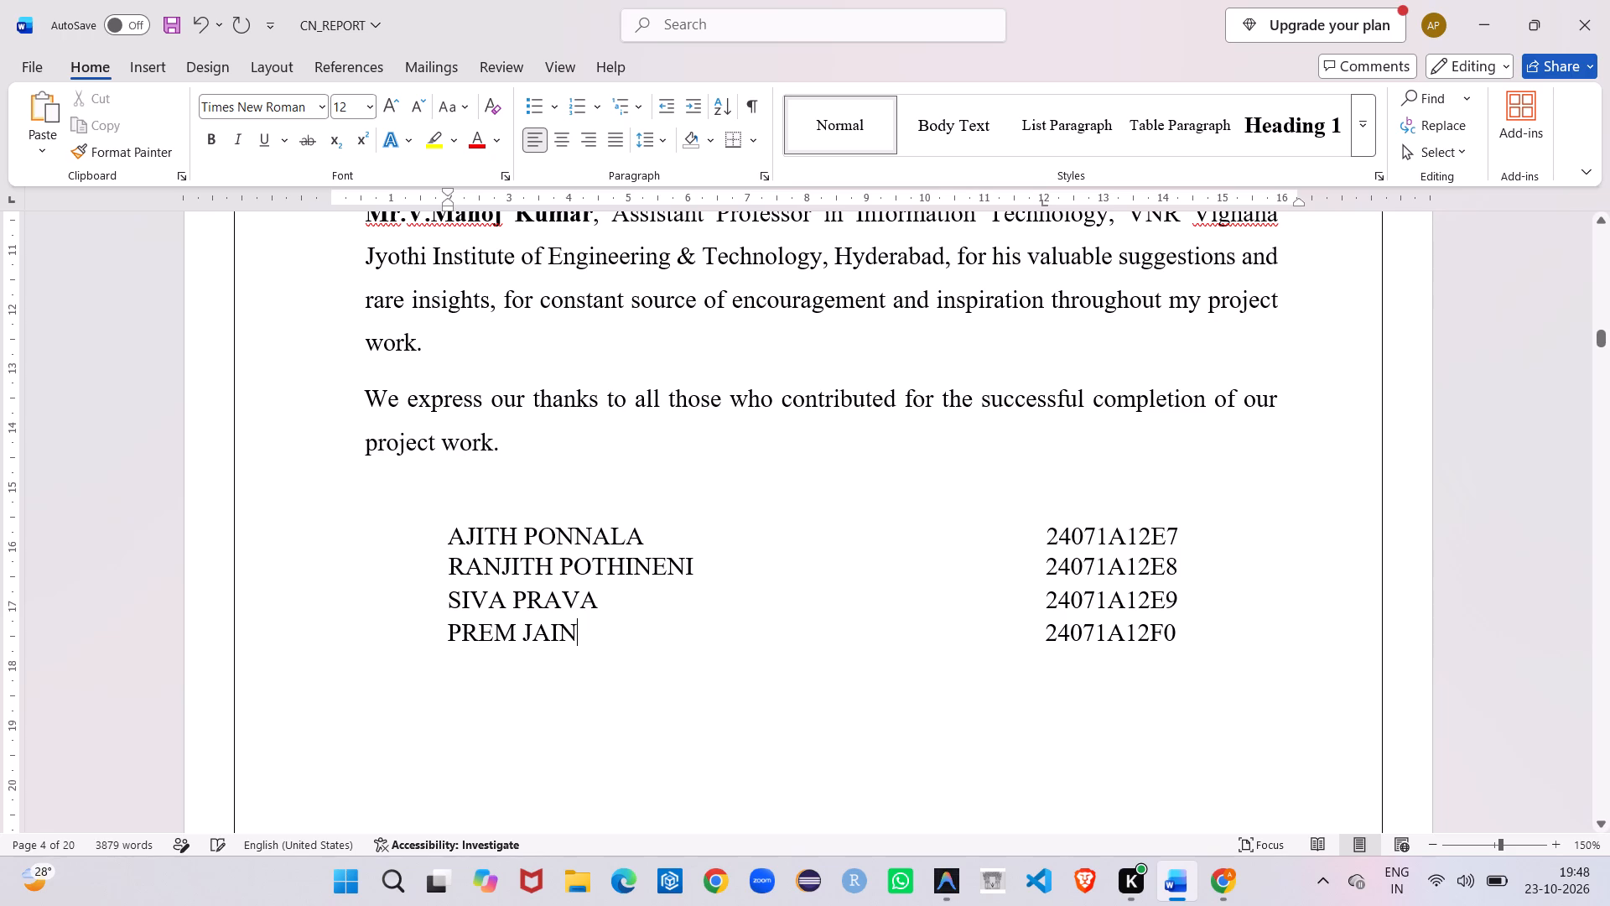
Replace the last two characters of the first and second roll numbers in the acknowledgement's list with the new members' endings.
{"action": "left_click", "coordinate": [1198, 533]}
{"action": "key", "text": "BackSpace"}
{"action": "key", "text": "BackSpace"}
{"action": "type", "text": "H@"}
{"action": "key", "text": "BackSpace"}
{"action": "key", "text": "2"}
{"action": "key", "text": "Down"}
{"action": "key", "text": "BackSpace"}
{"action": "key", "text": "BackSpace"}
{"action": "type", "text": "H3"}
Replace the last two characters of the third and fourth roll numbers in the acknowledgement's list with the new members' endings.
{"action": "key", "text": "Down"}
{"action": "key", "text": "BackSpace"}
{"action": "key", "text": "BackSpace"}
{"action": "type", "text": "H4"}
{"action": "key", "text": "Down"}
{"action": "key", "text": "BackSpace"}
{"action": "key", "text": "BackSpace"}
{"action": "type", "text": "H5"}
{"action": "scroll", "coordinate": [1198, 533], "scroll_direction": "down", "scroll_amount": 2}
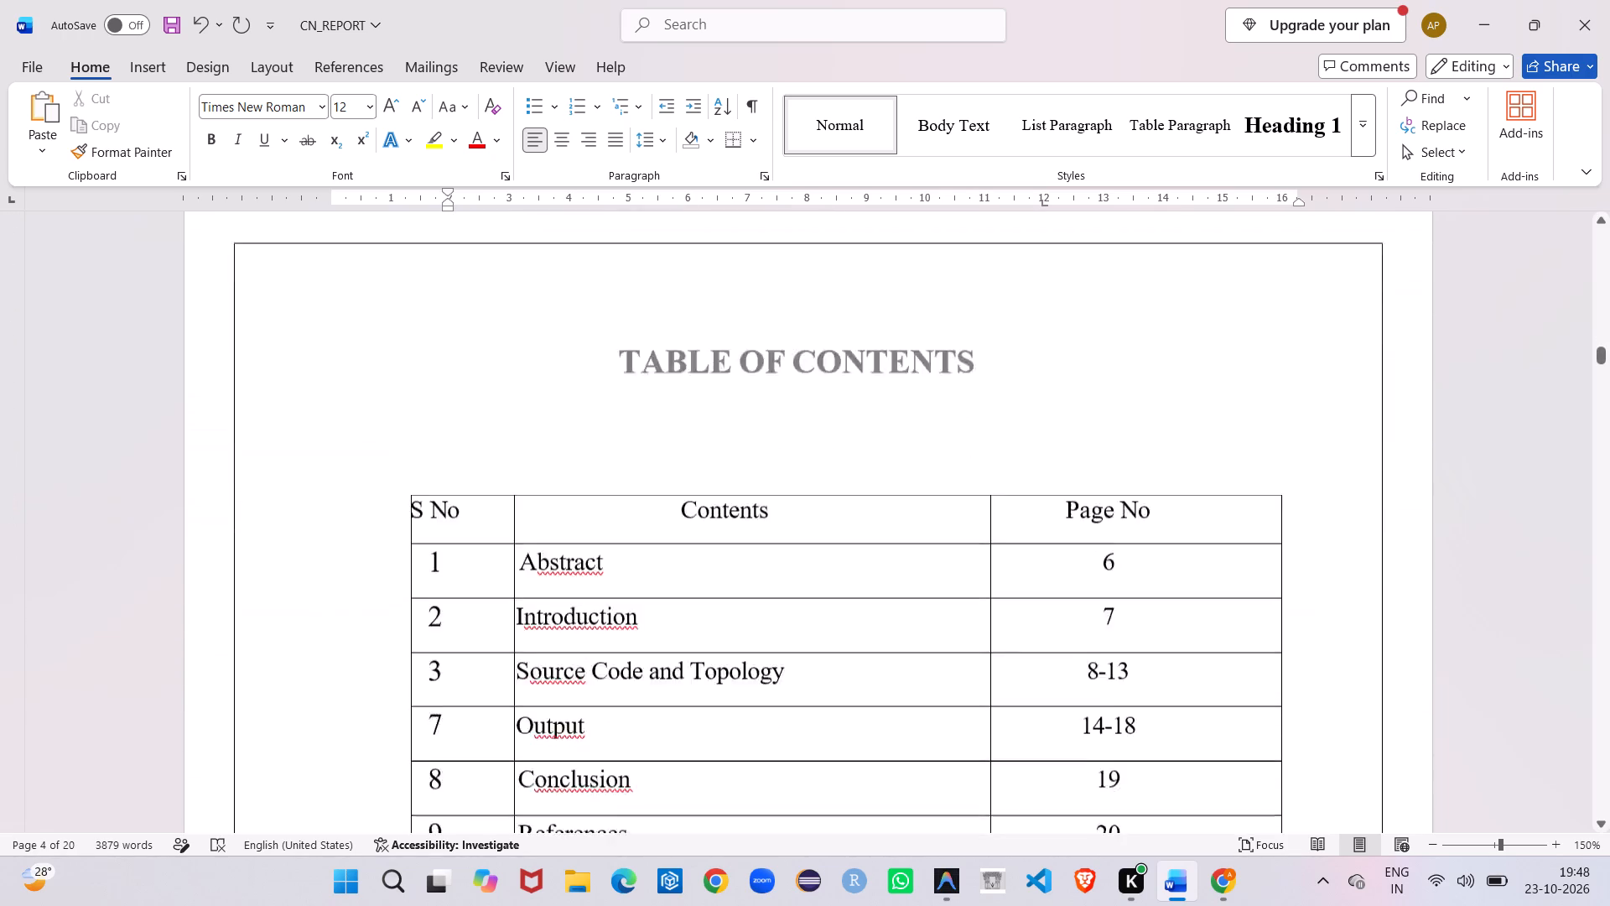
{"action": "scroll", "coordinate": [1198, 533], "scroll_direction": "down", "scroll_amount": 1}
{"action": "scroll", "coordinate": [711, 689], "scroll_direction": "down", "scroll_amount": 1}
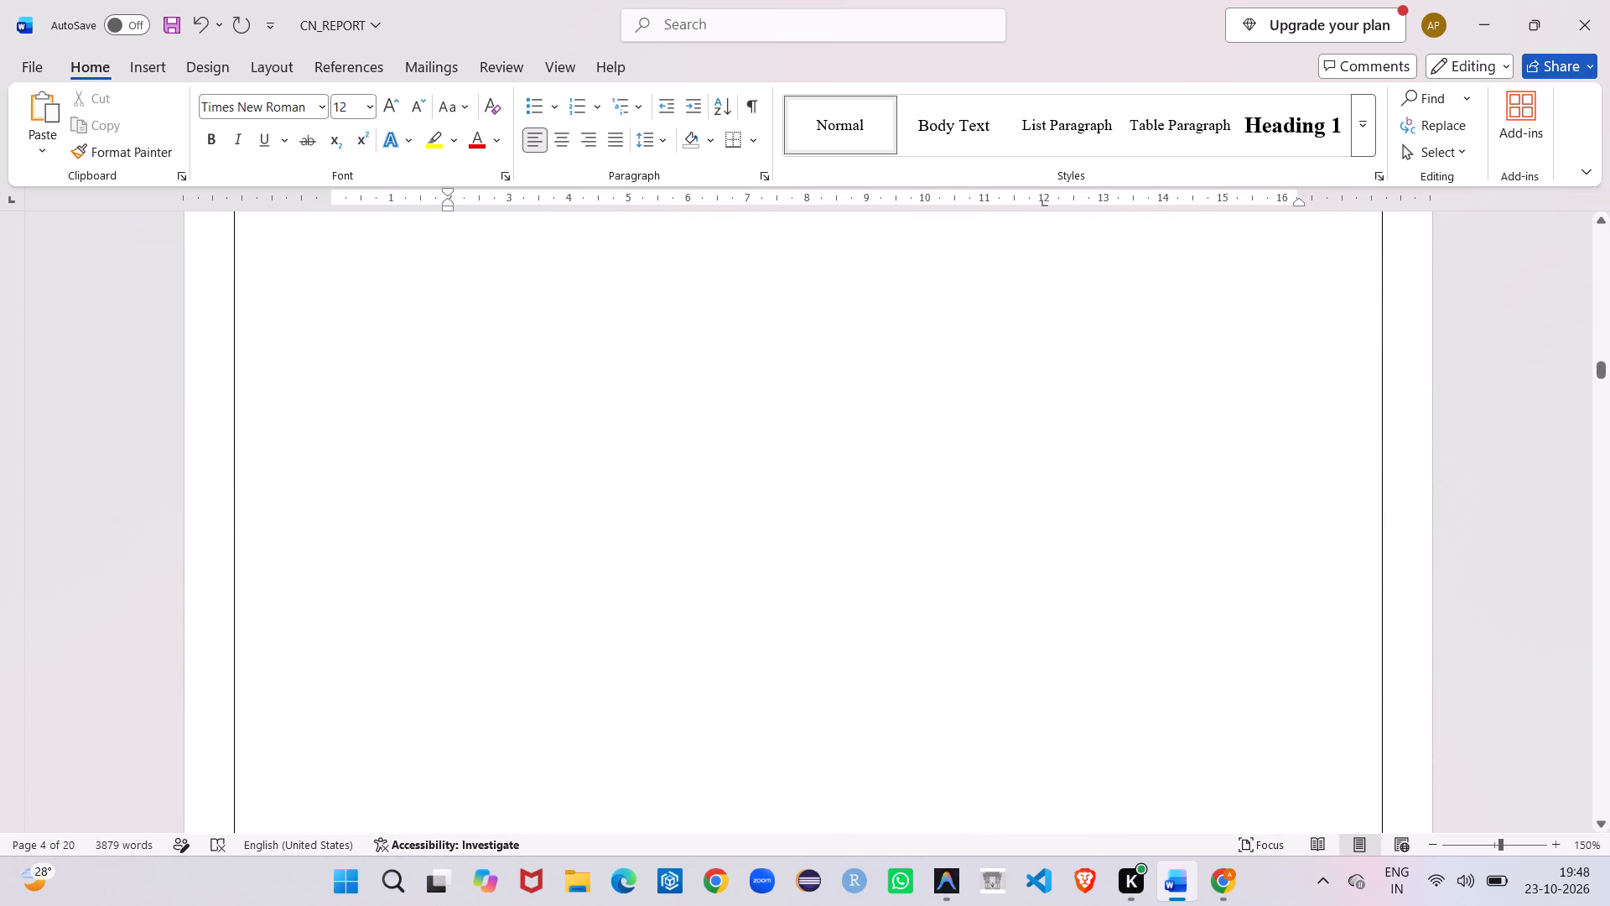
{"action": "scroll", "coordinate": [711, 689], "scroll_direction": "down", "scroll_amount": 4}
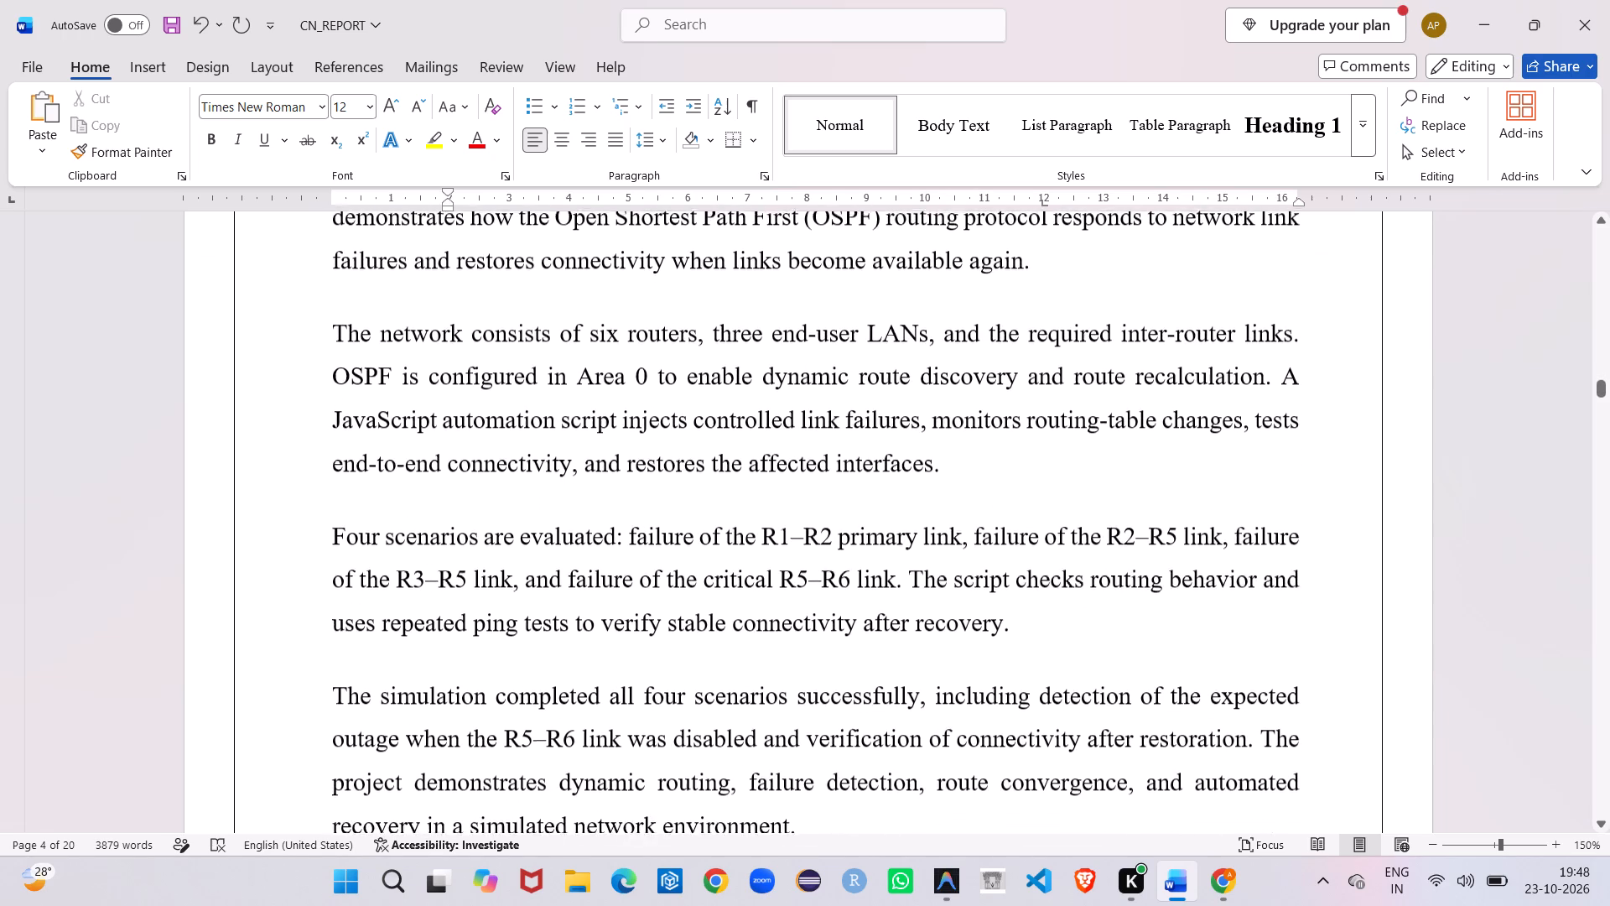
{"action": "scroll", "coordinate": [711, 689], "scroll_direction": "down", "scroll_amount": 2}
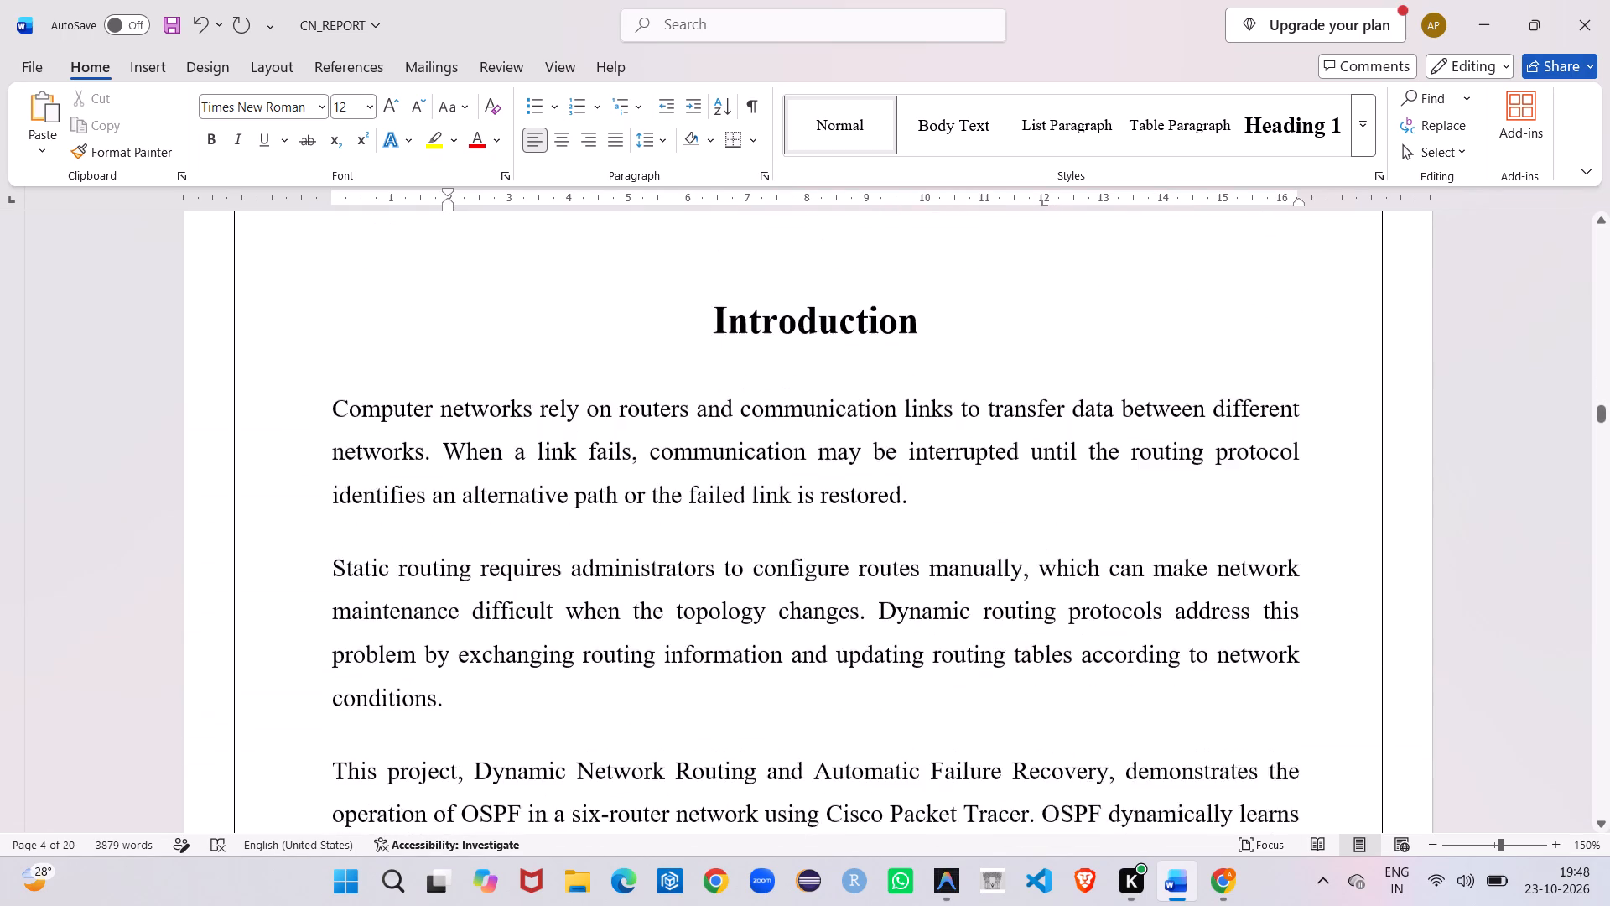
{"action": "scroll", "coordinate": [711, 689], "scroll_direction": "up", "scroll_amount": 4}
{"action": "scroll", "coordinate": [711, 689], "scroll_direction": "down", "scroll_amount": 1}
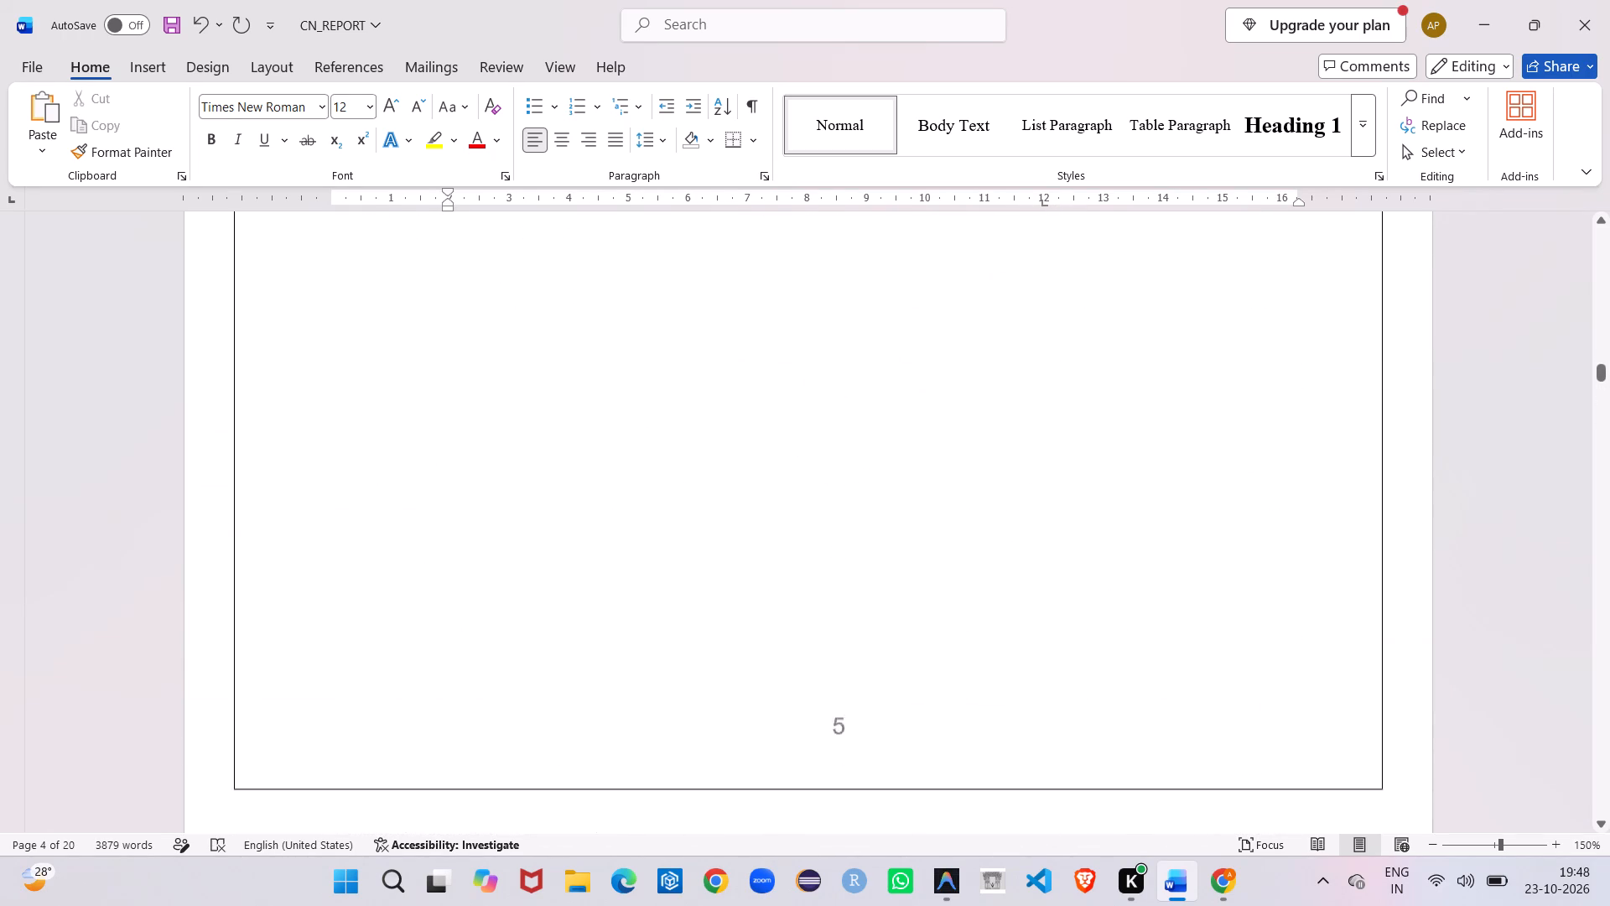
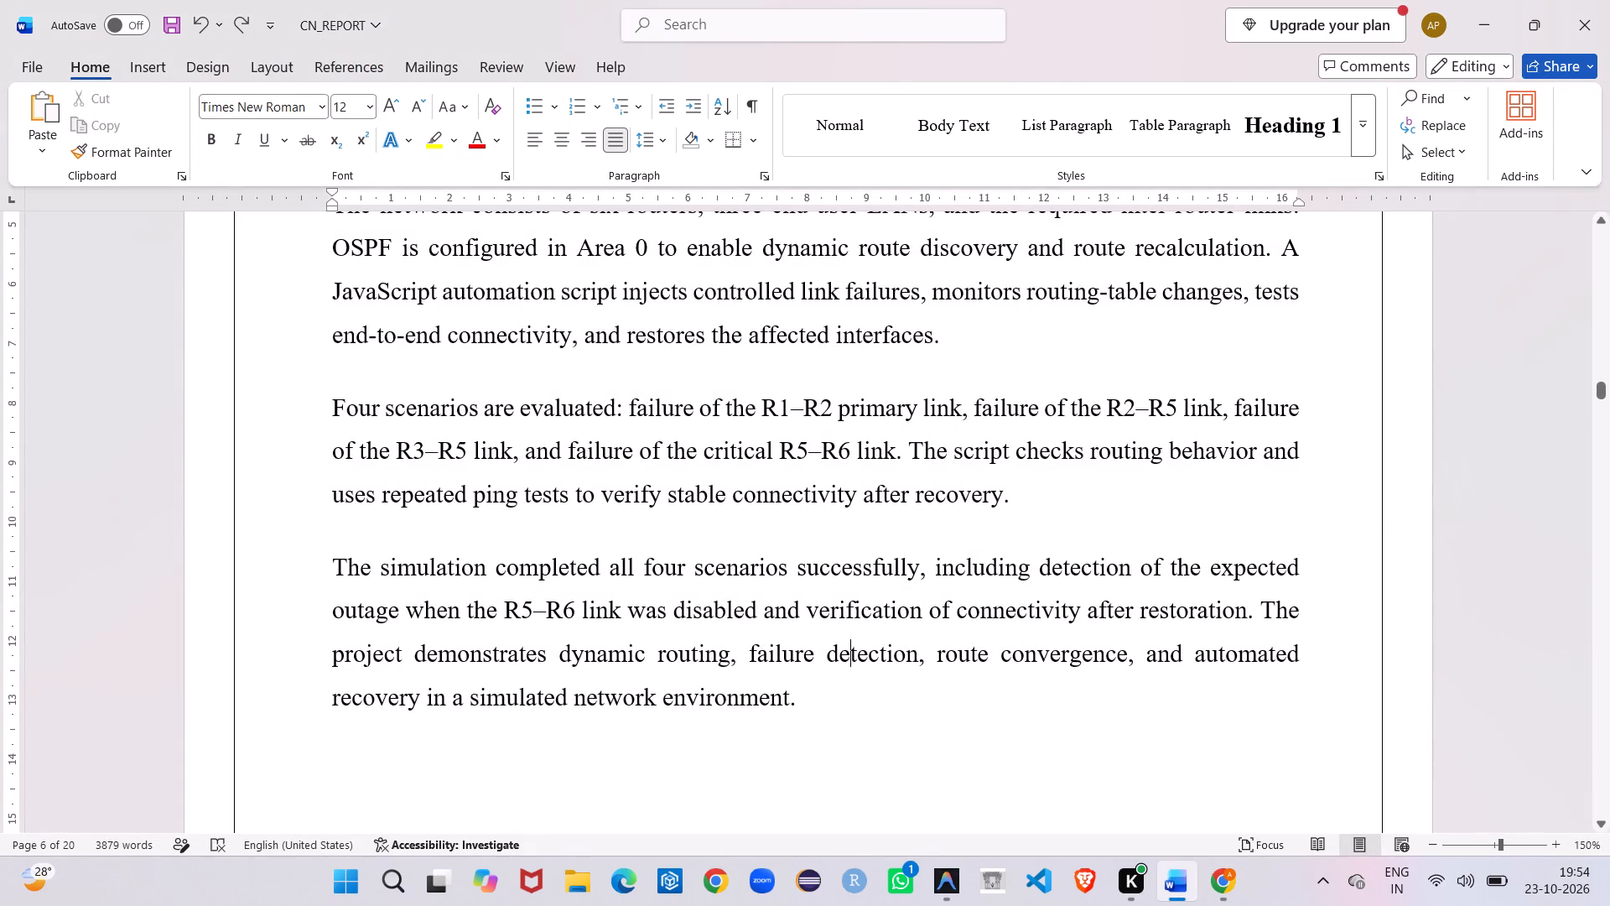
{"action": "scroll", "coordinate": [432, 379], "scroll_direction": "up", "scroll_amount": 1}
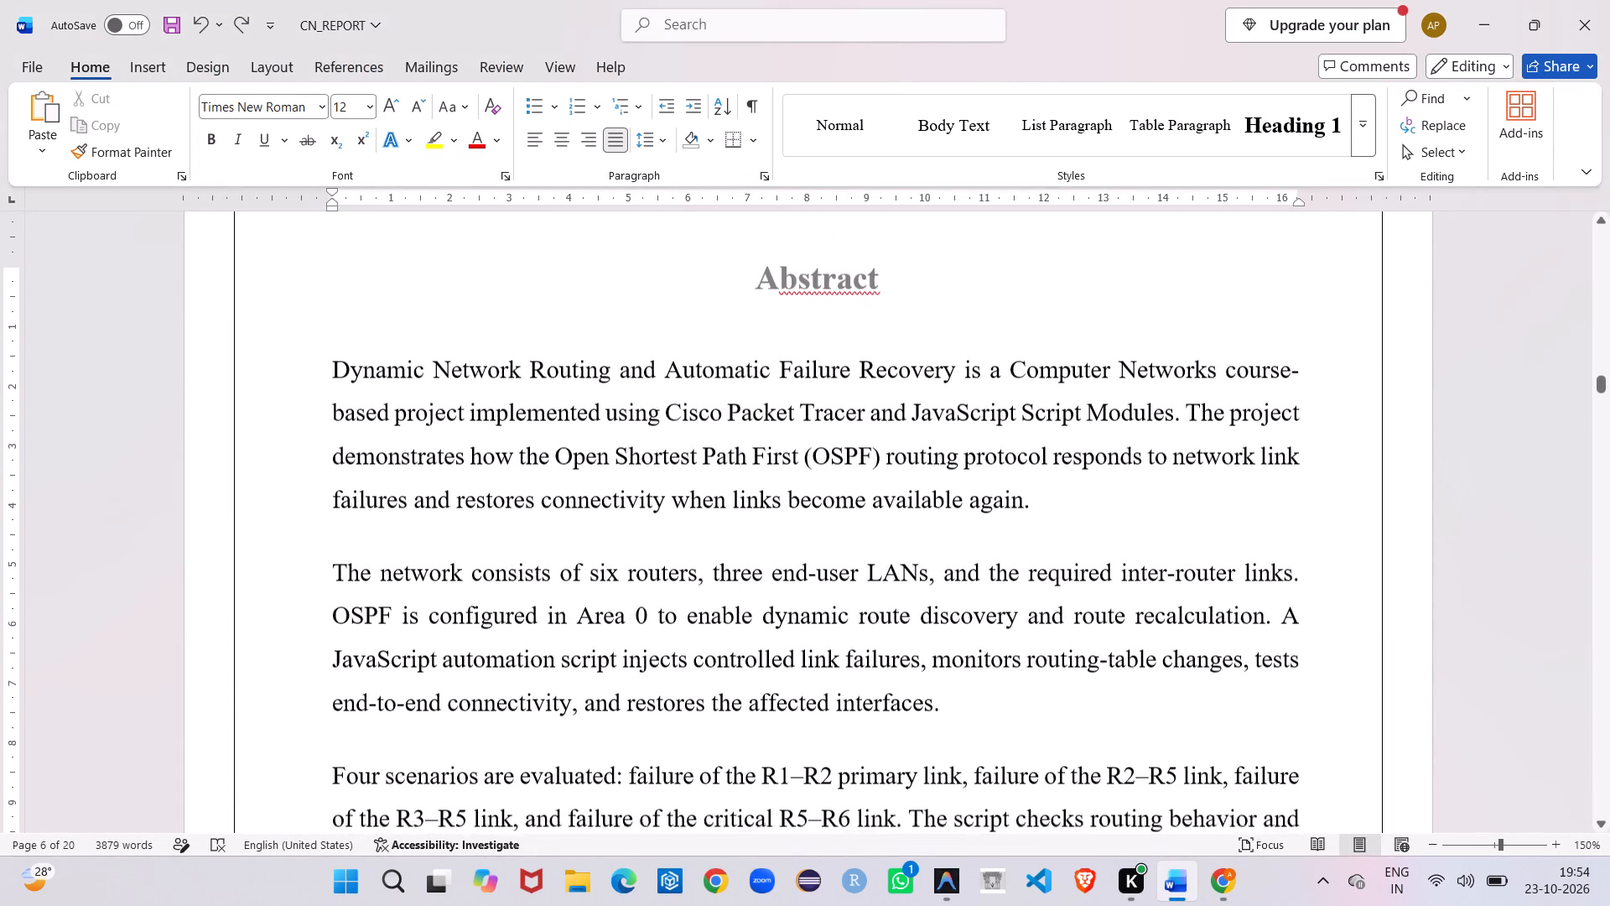
{"action": "scroll", "coordinate": [432, 379], "scroll_direction": "up", "scroll_amount": 1}
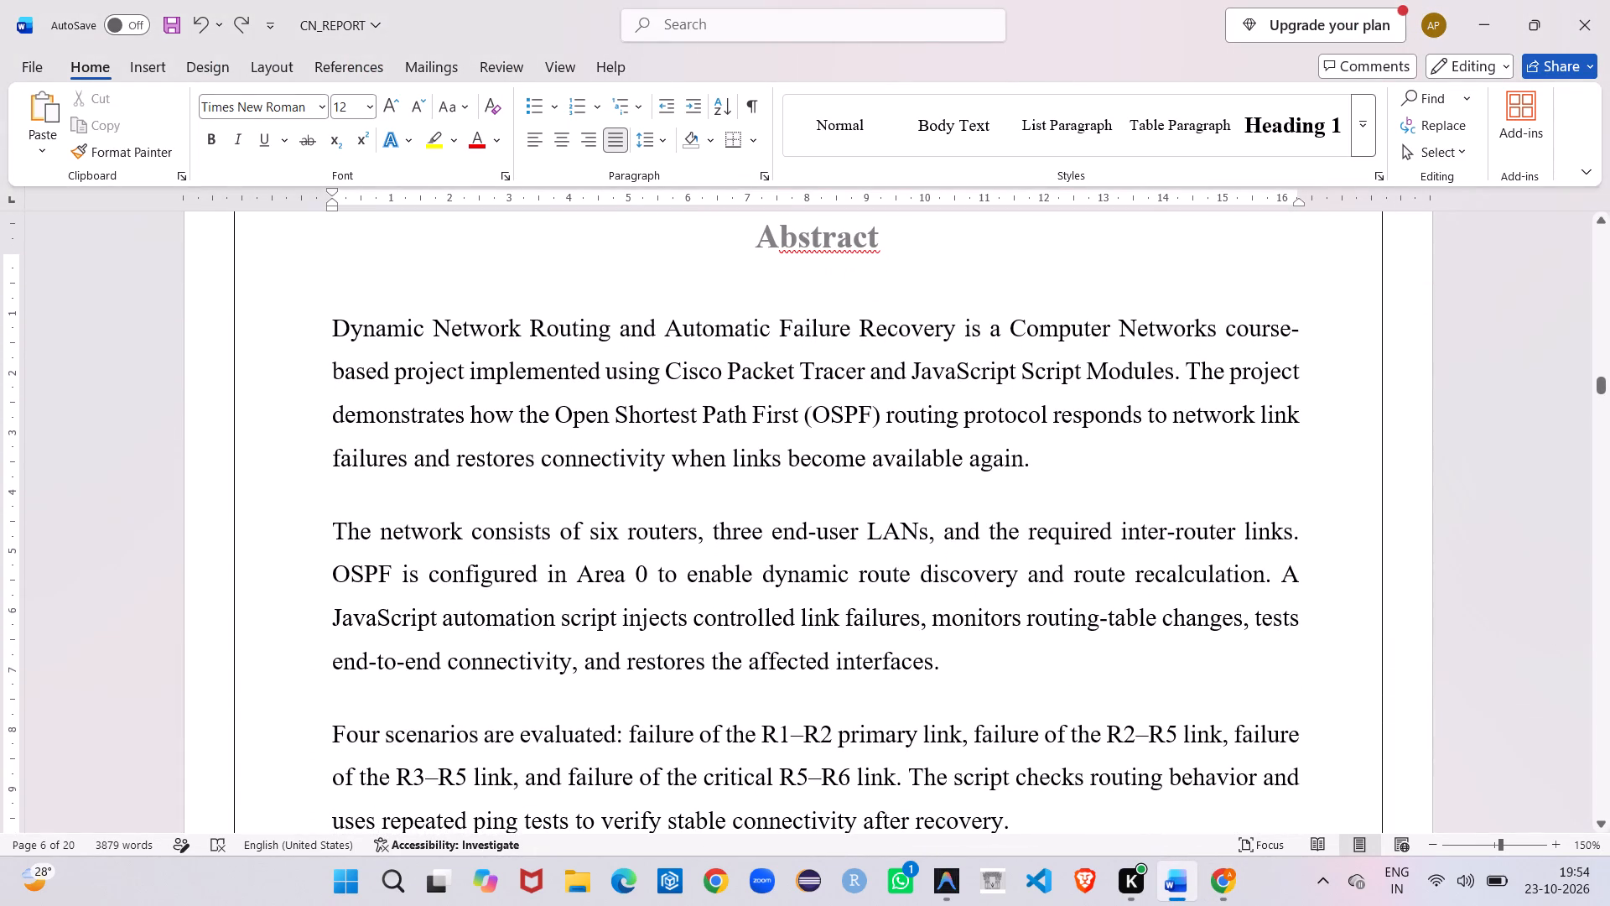
{"action": "left_click_drag", "start_coordinate": [326, 329], "coordinate": [499, 443]}
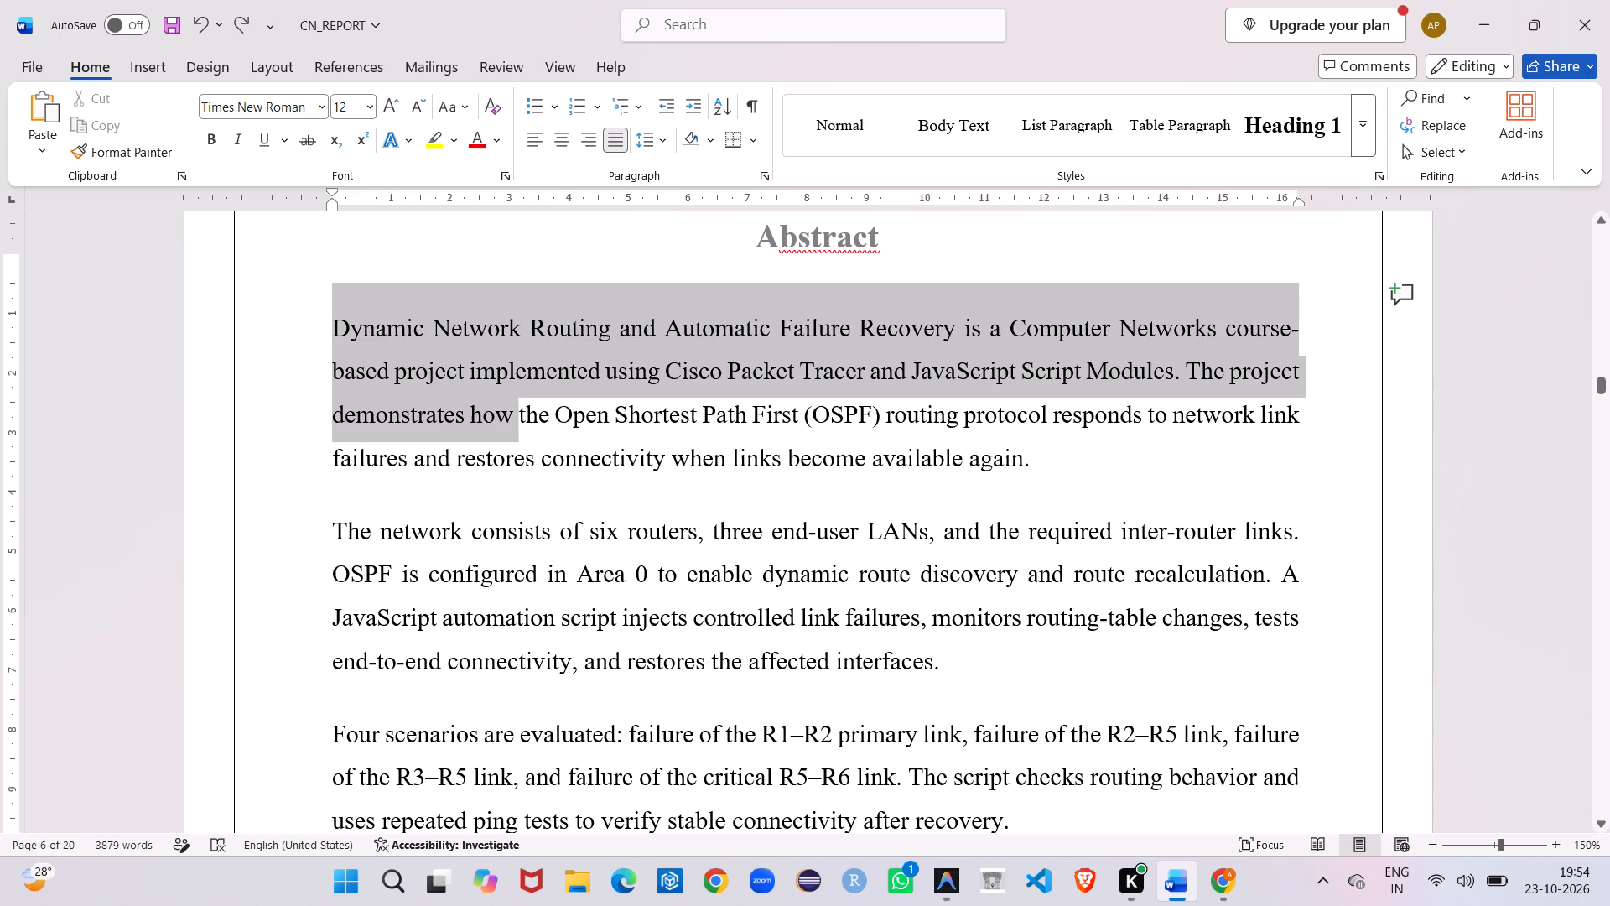
{"action": "left_click_drag", "start_coordinate": [499, 443], "coordinate": [849, 838]}
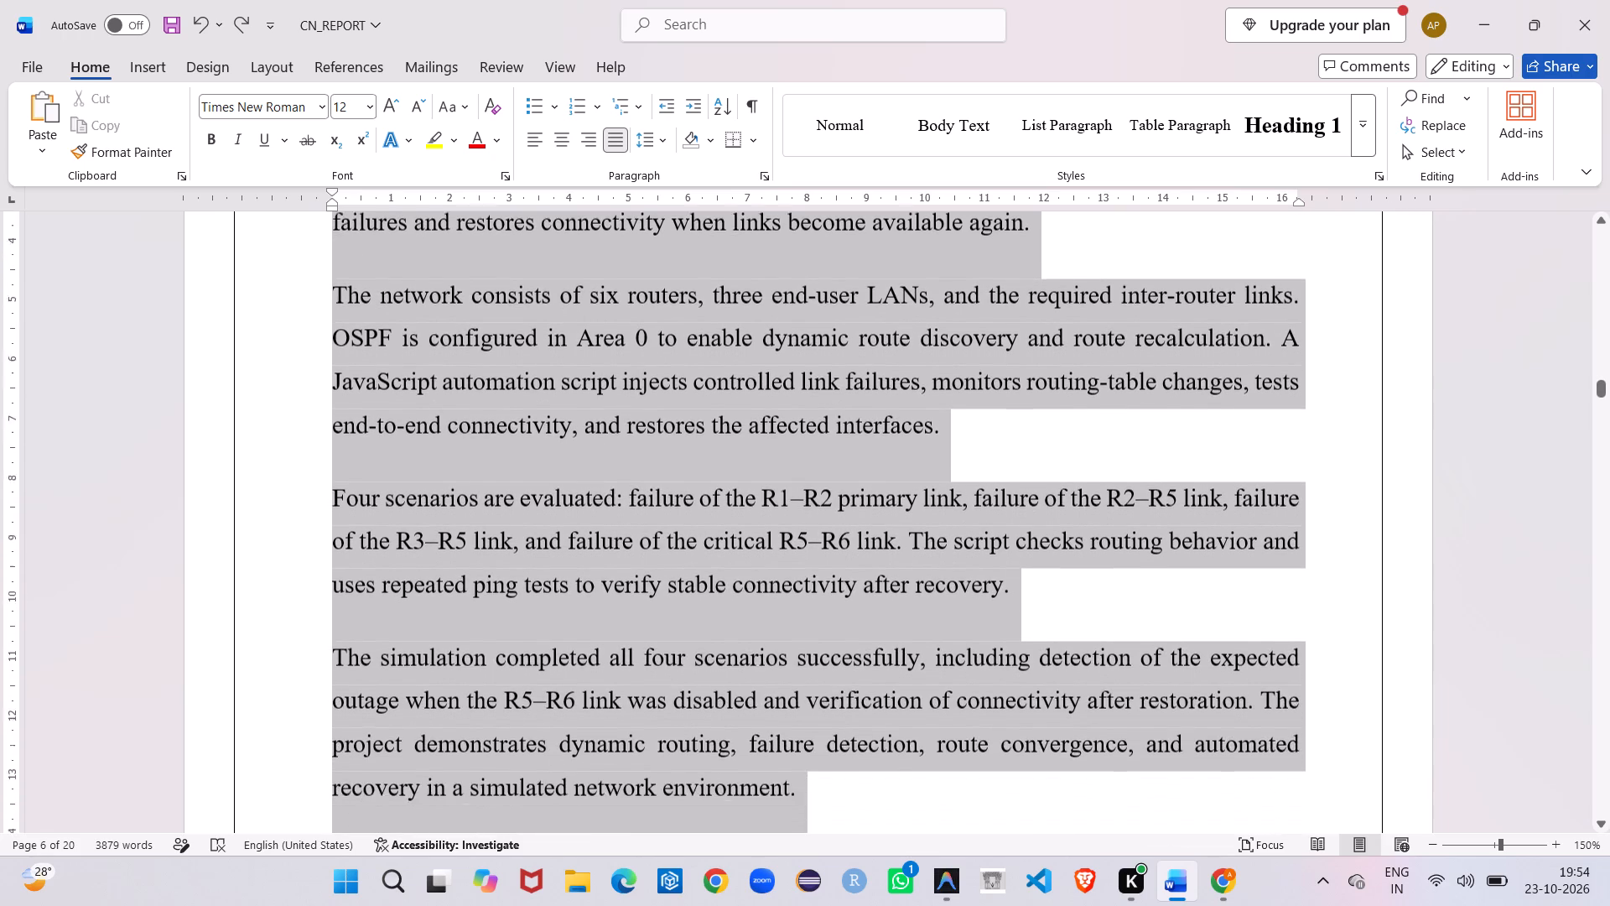
{"action": "left_click_drag", "start_coordinate": [849, 838], "coordinate": [796, 590]}
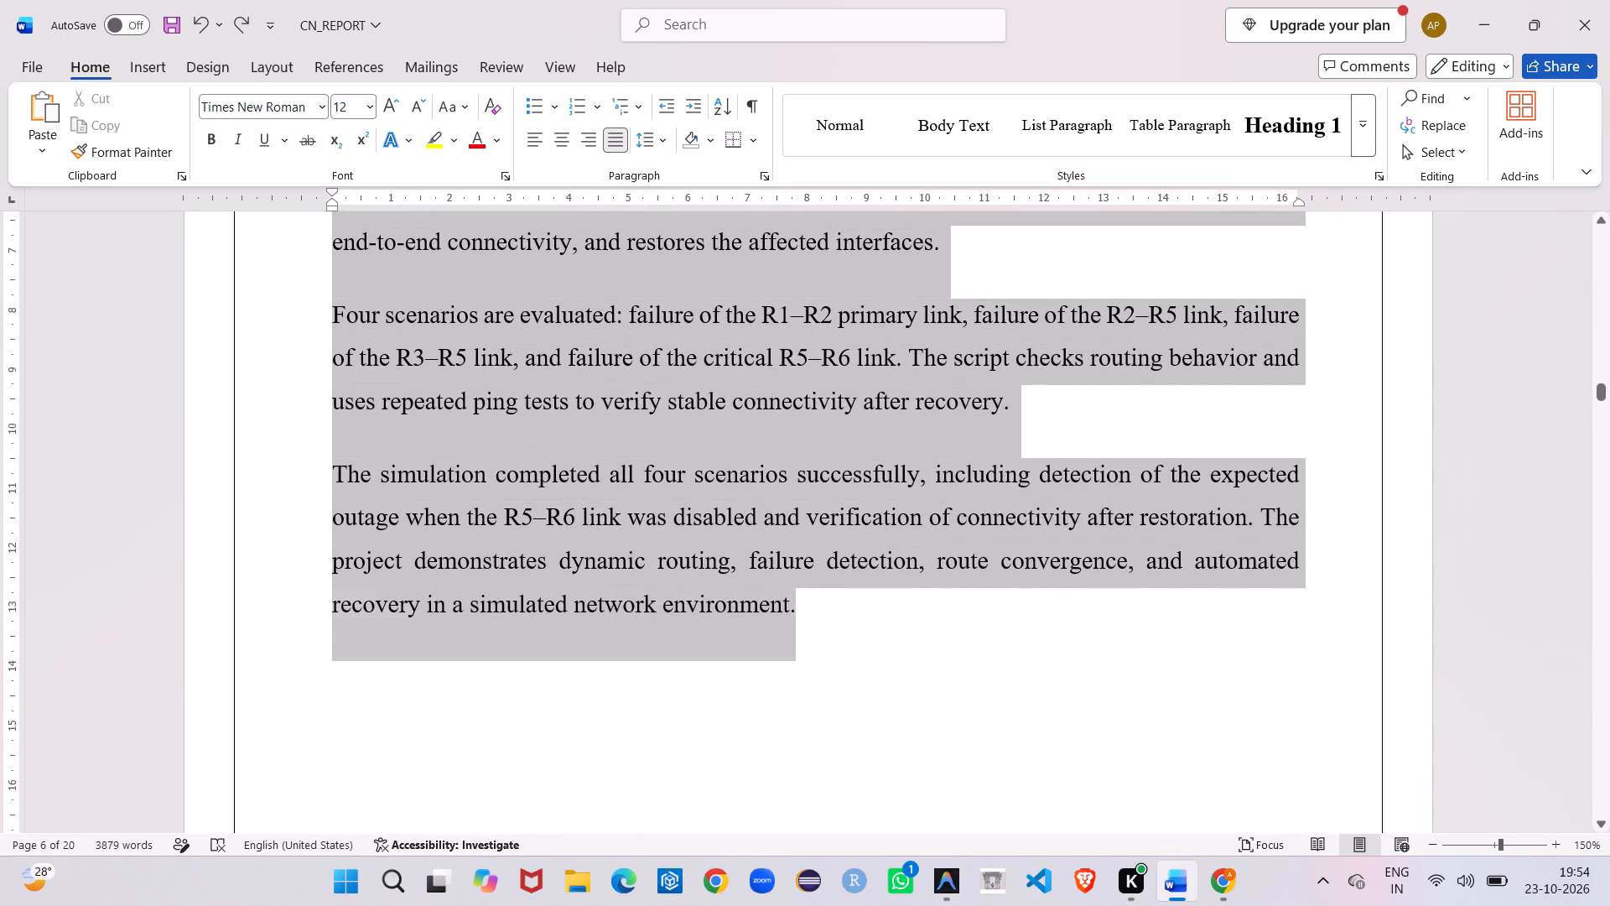
{"action": "left_click_drag", "start_coordinate": [796, 590], "coordinate": [811, 609]}
{"action": "key", "text": "BackSpace"}
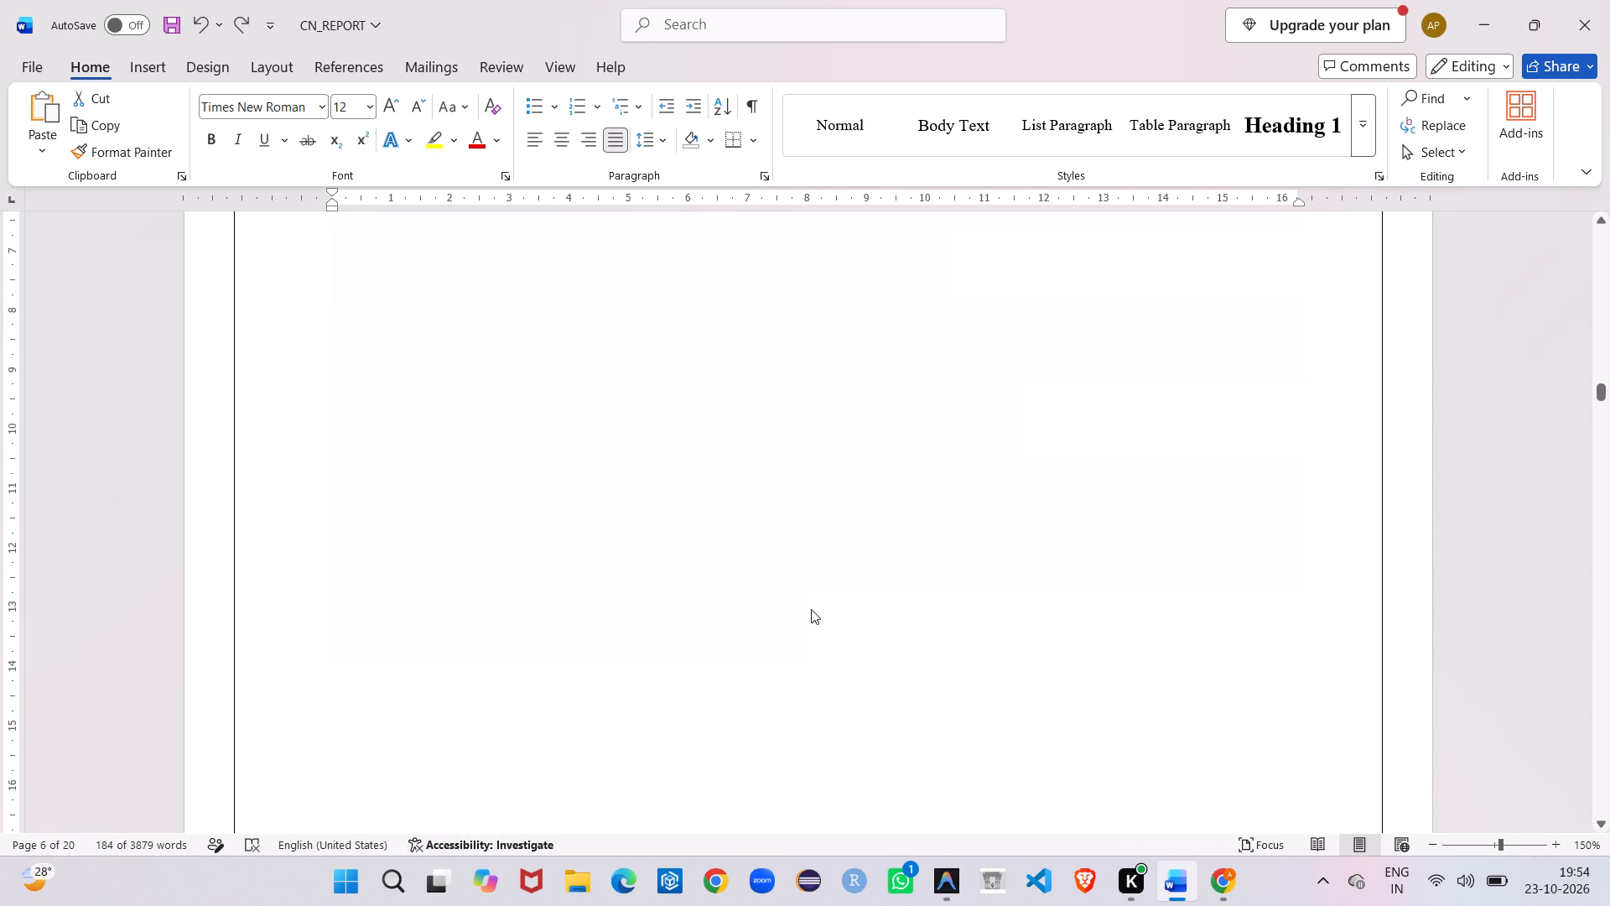
{"action": "scroll", "coordinate": [811, 609], "scroll_direction": "down", "scroll_amount": 1}
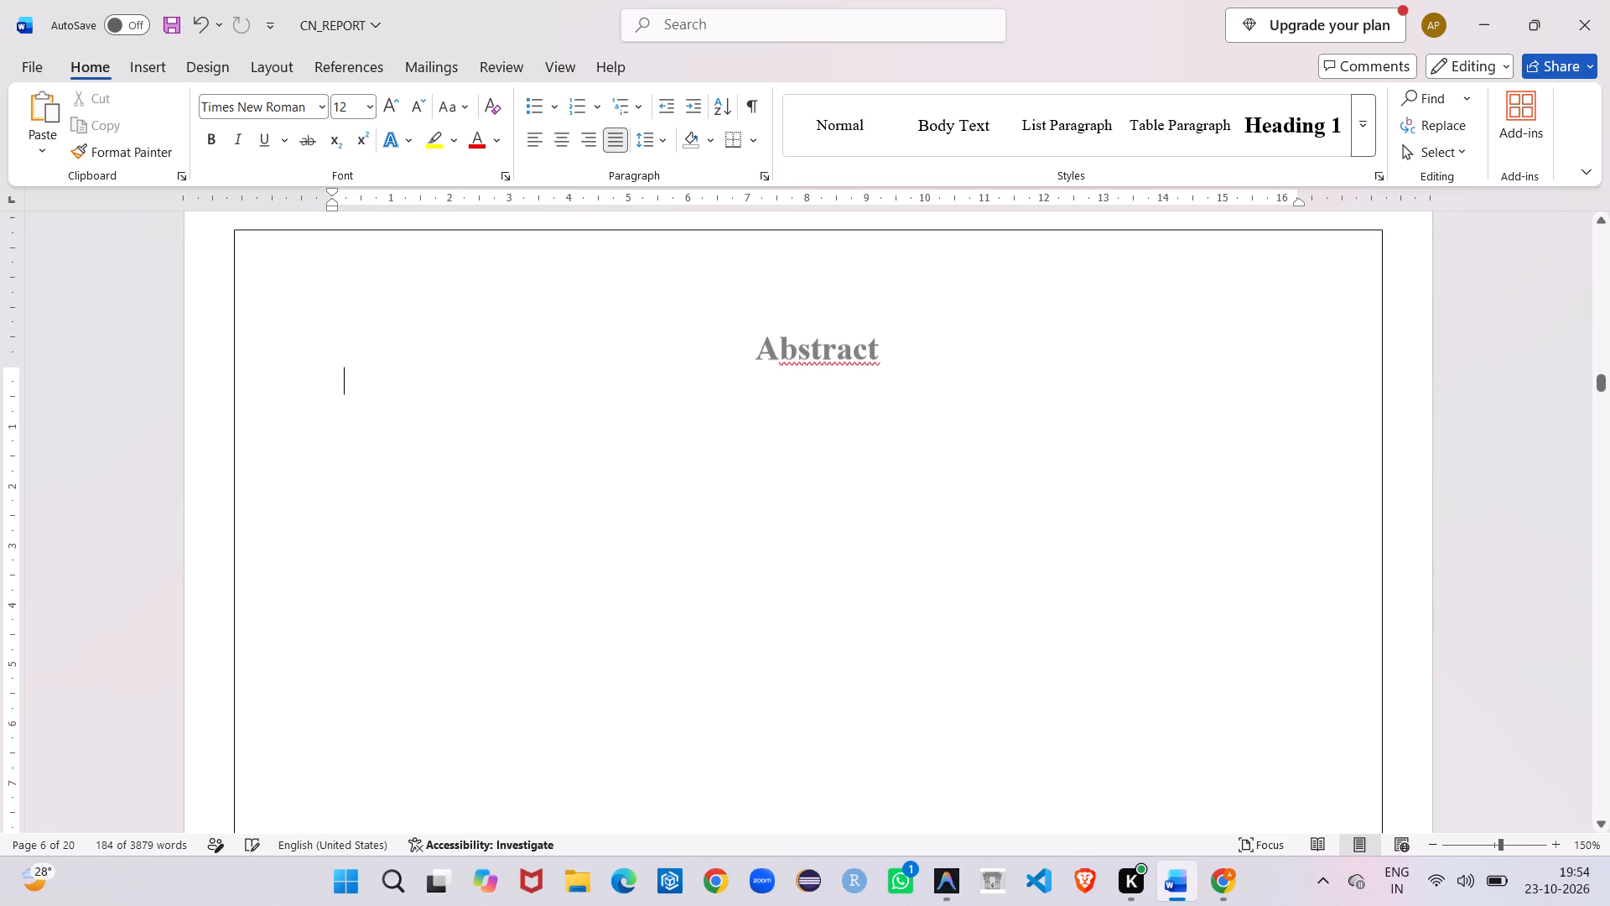
{"action": "scroll", "coordinate": [811, 609], "scroll_direction": "down", "scroll_amount": 1}
{"action": "key", "text": "ctrl+v"}
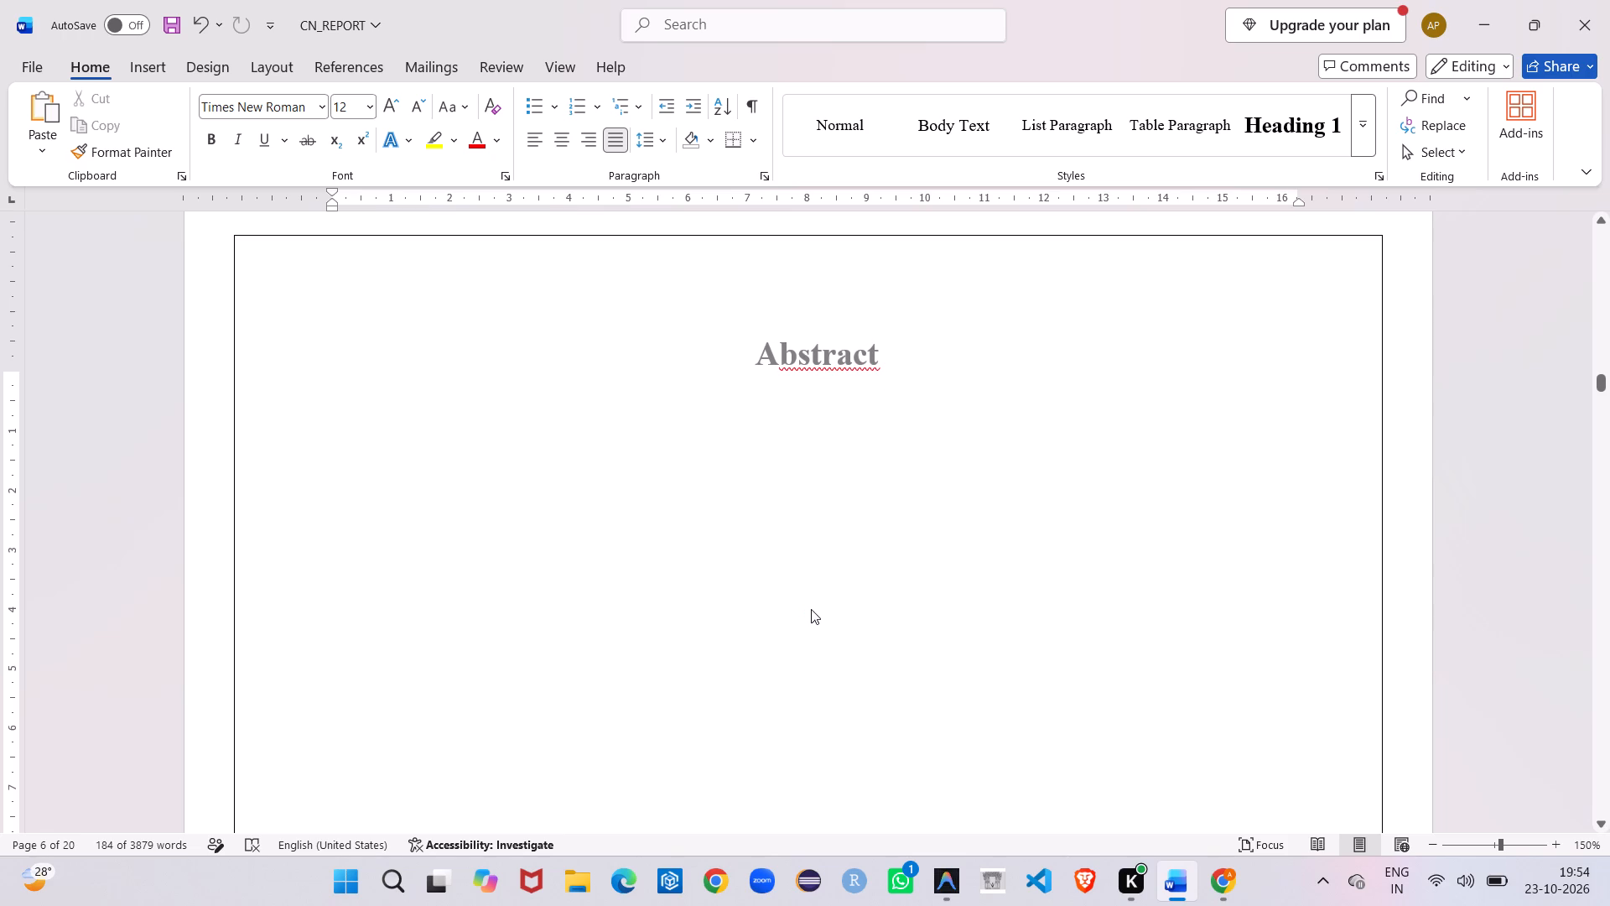
Check the pasted NEXUS abstract's text, formatting and page fit, from the Abstract heading to the bottom of the page.
{"action": "scroll", "coordinate": [811, 609], "scroll_direction": "left", "scroll_amount": 3}
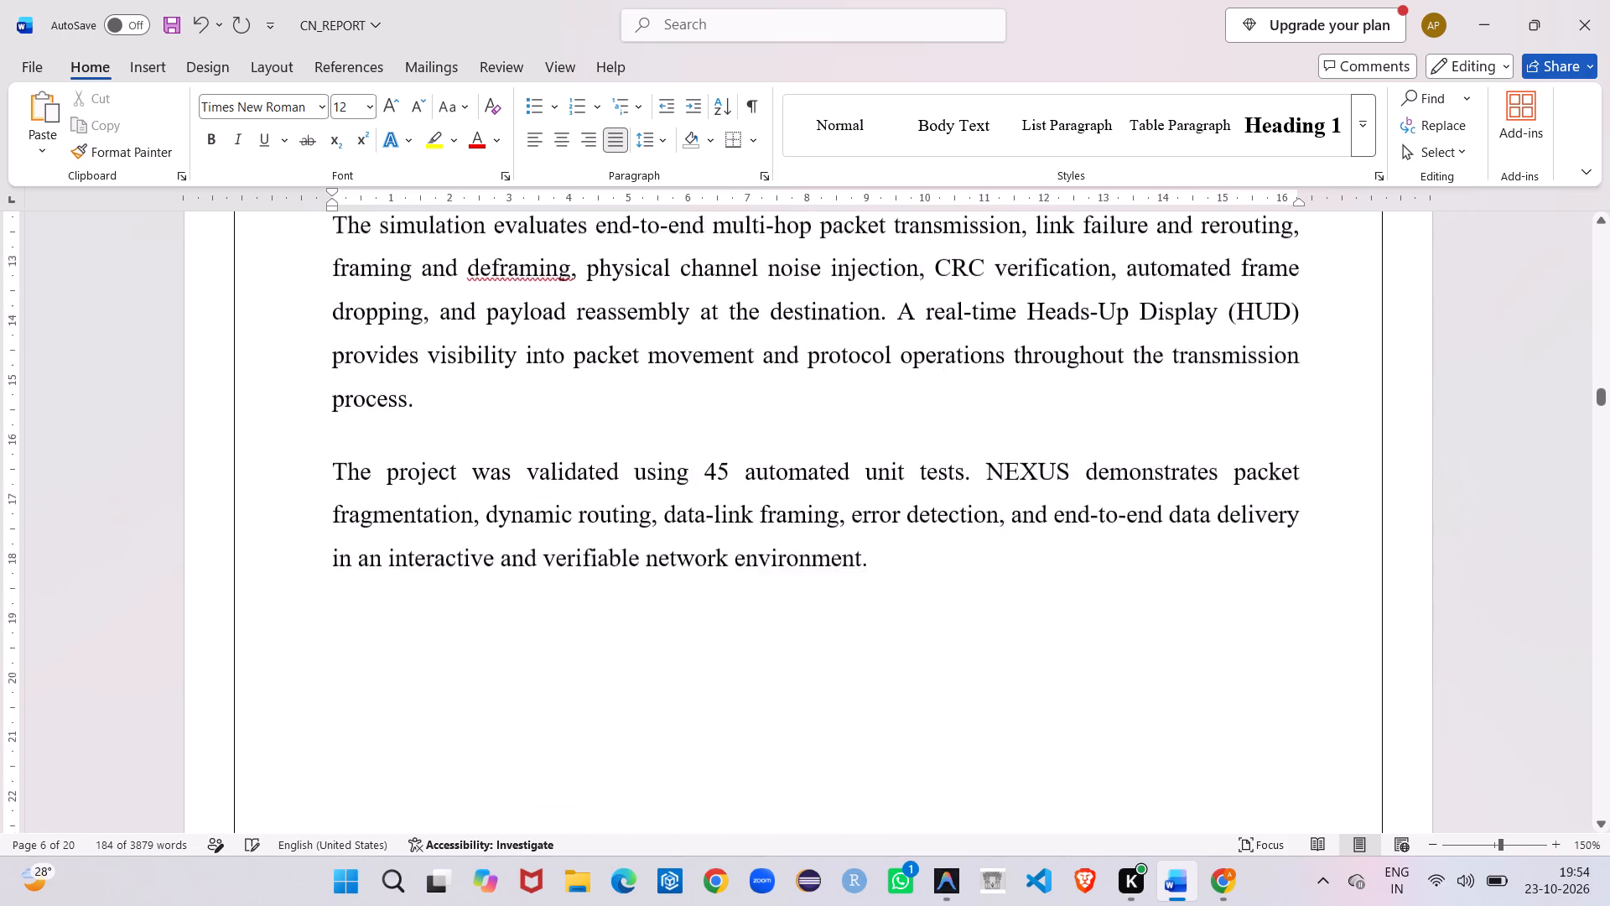
{"action": "scroll", "coordinate": [811, 609], "scroll_direction": "left", "scroll_amount": 6}
{"action": "scroll", "coordinate": [811, 609], "scroll_direction": "up", "scroll_amount": 6}
{"action": "scroll", "coordinate": [811, 609], "scroll_direction": "down", "scroll_amount": 1}
{"action": "scroll", "coordinate": [811, 609], "scroll_direction": "left", "scroll_amount": 3}
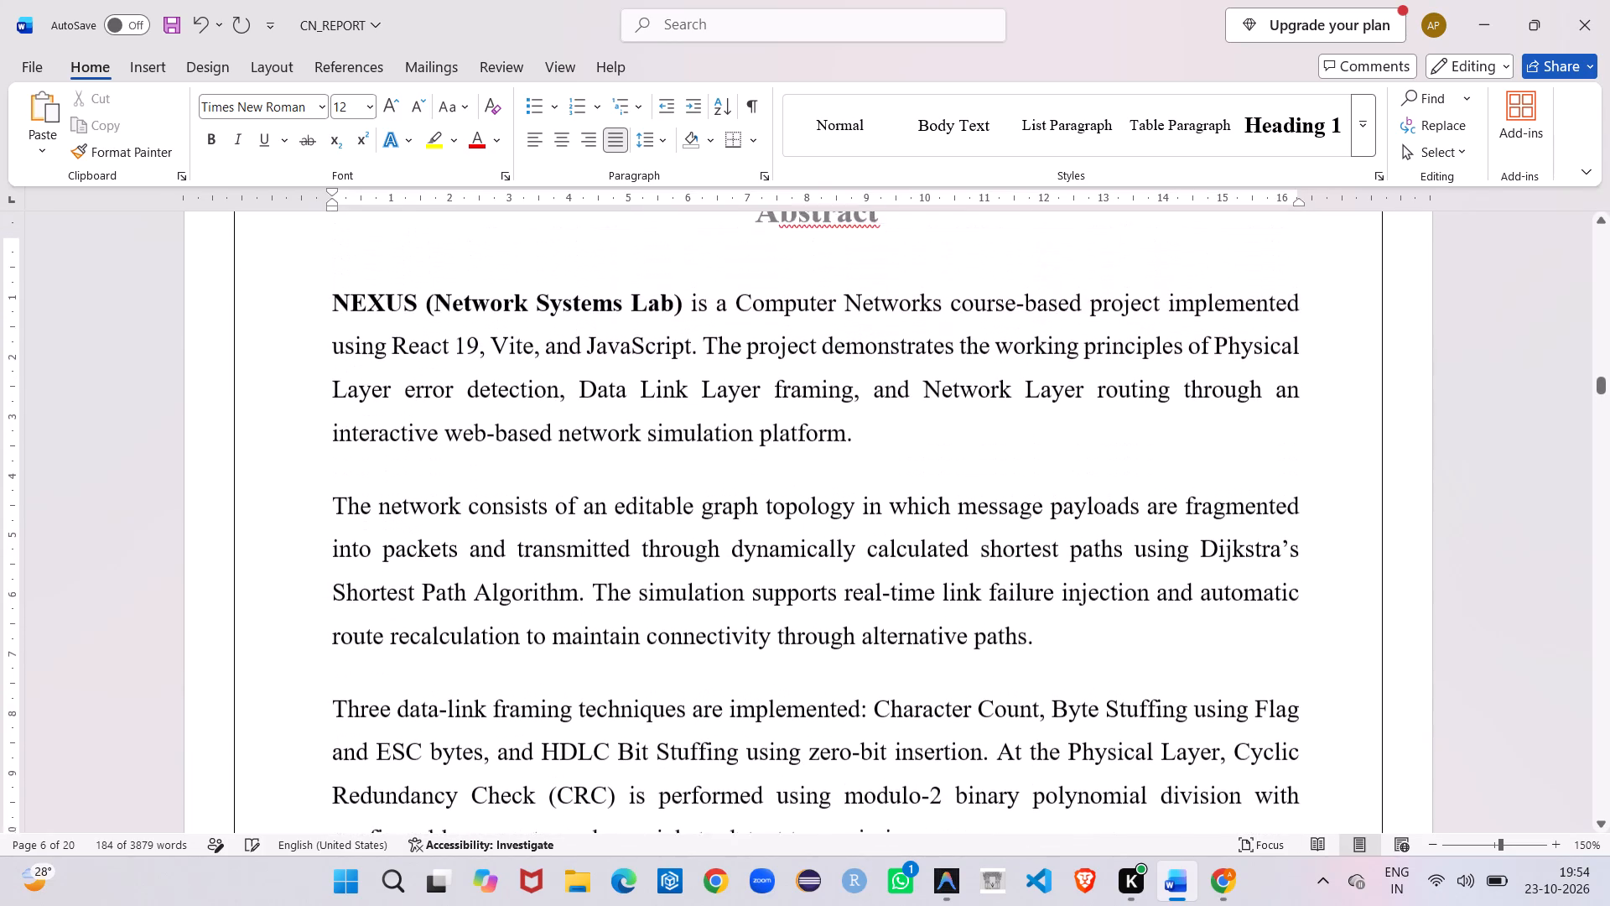
{"action": "scroll", "coordinate": [811, 609], "scroll_direction": "left", "scroll_amount": 2}
{"action": "scroll", "coordinate": [811, 609], "scroll_direction": "down", "scroll_amount": 2}
{"action": "scroll", "coordinate": [811, 609], "scroll_direction": "left", "scroll_amount": 1}
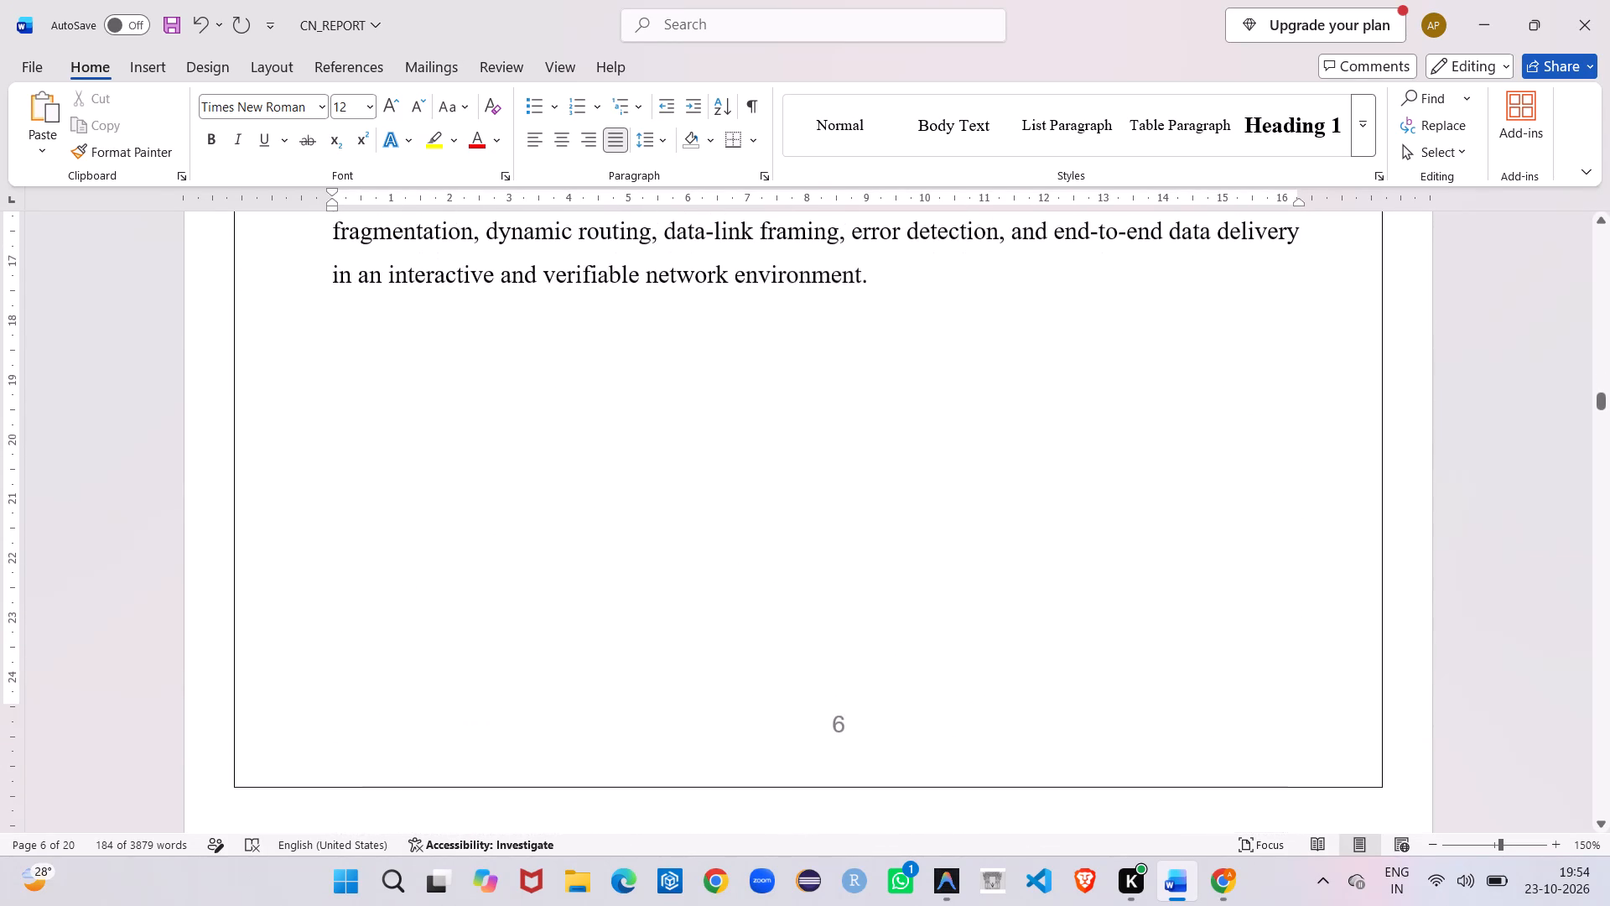
{"action": "scroll", "coordinate": [811, 609], "scroll_direction": "up", "scroll_amount": 4}
{"action": "scroll", "coordinate": [811, 609], "scroll_direction": "left", "scroll_amount": 1}
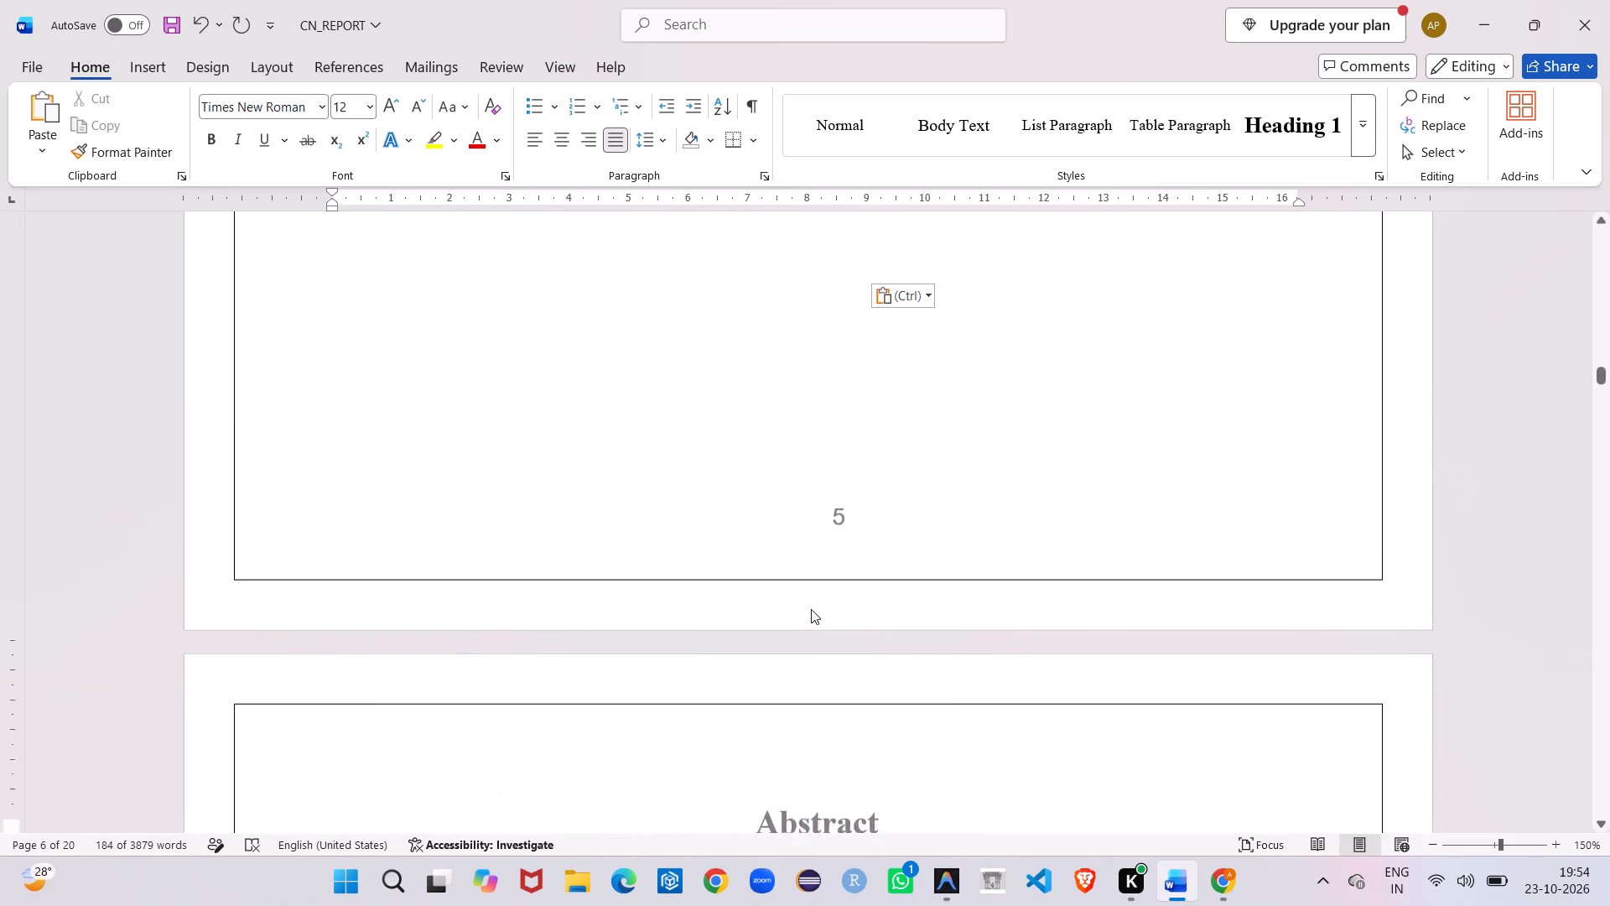
{"action": "scroll", "coordinate": [811, 609], "scroll_direction": "left", "scroll_amount": 1}
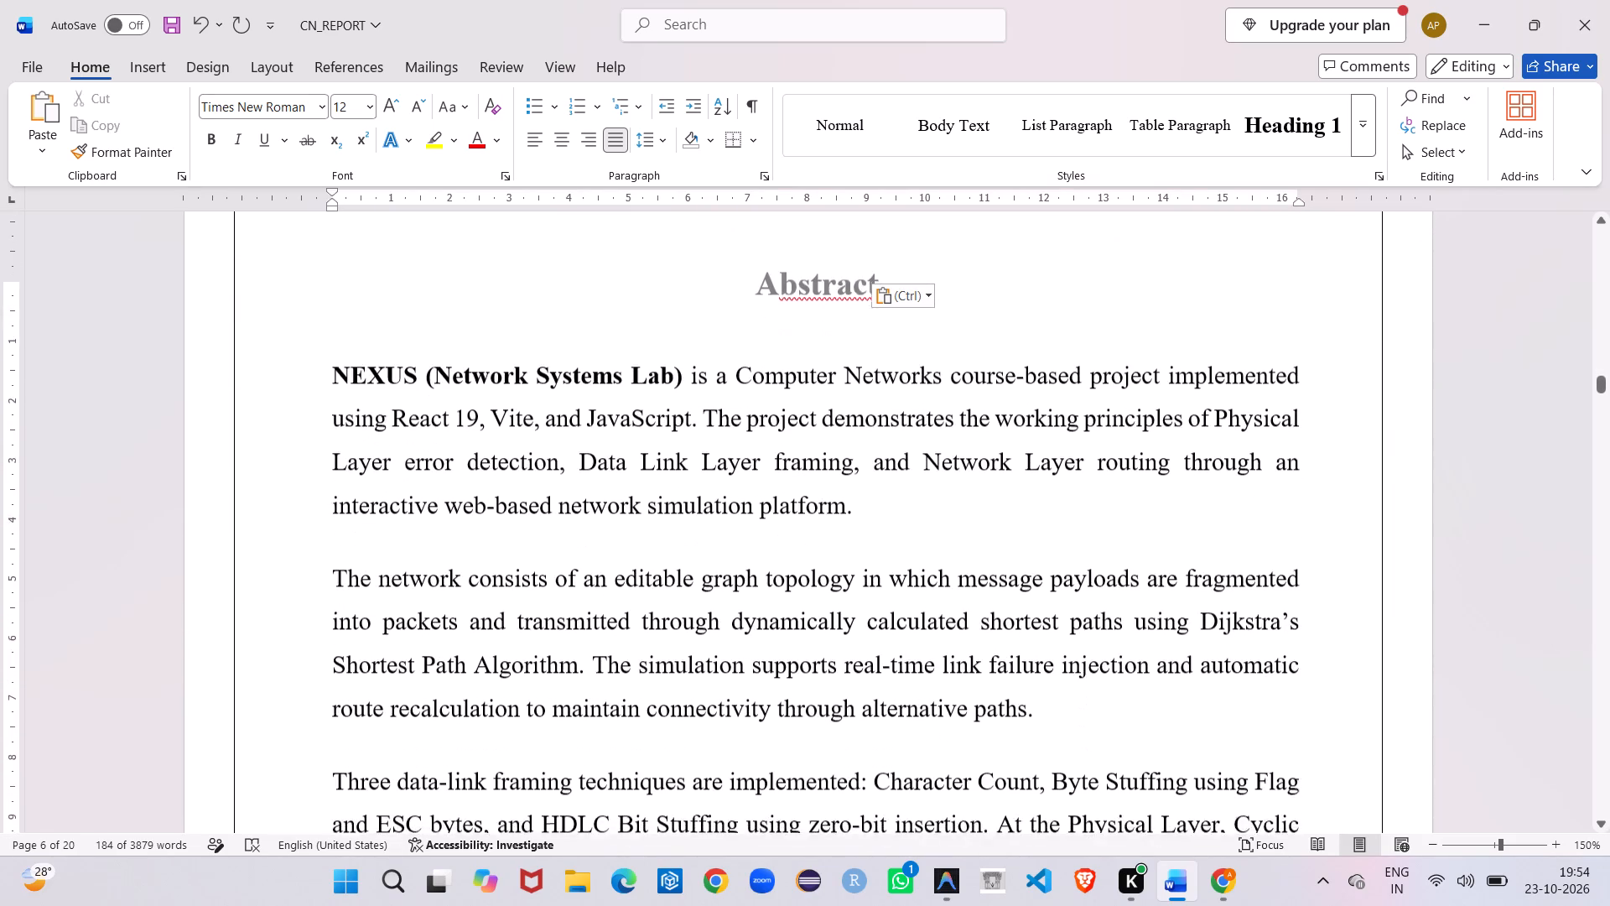
{"action": "scroll", "coordinate": [811, 609], "scroll_direction": "left", "scroll_amount": 1}
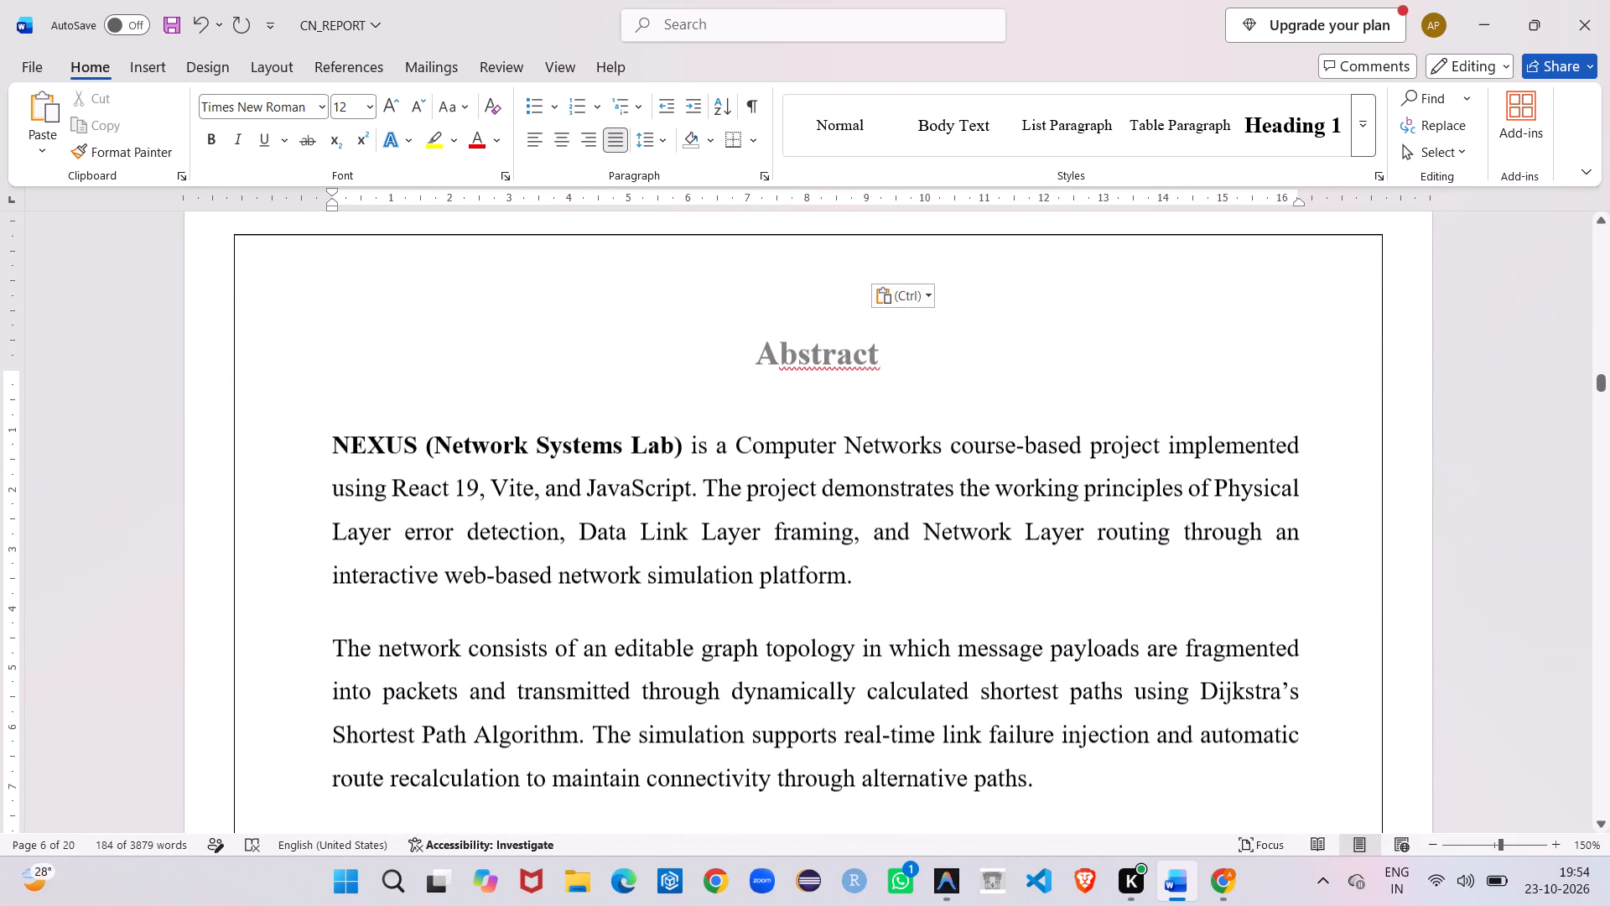
{"action": "scroll", "coordinate": [811, 609], "scroll_direction": "left", "scroll_amount": 1}
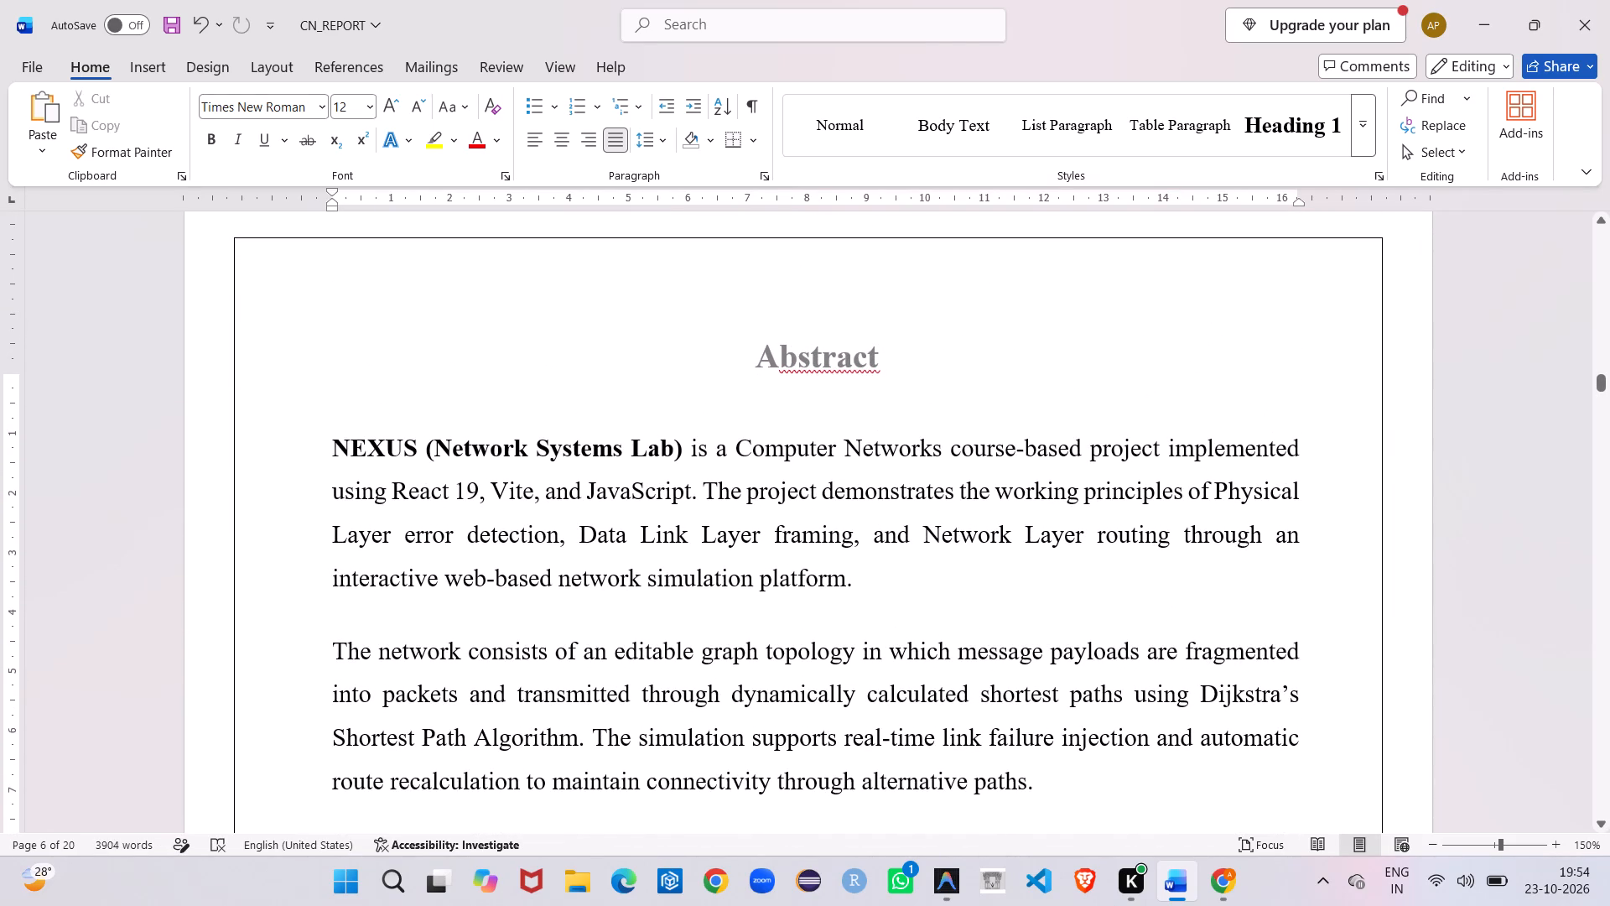
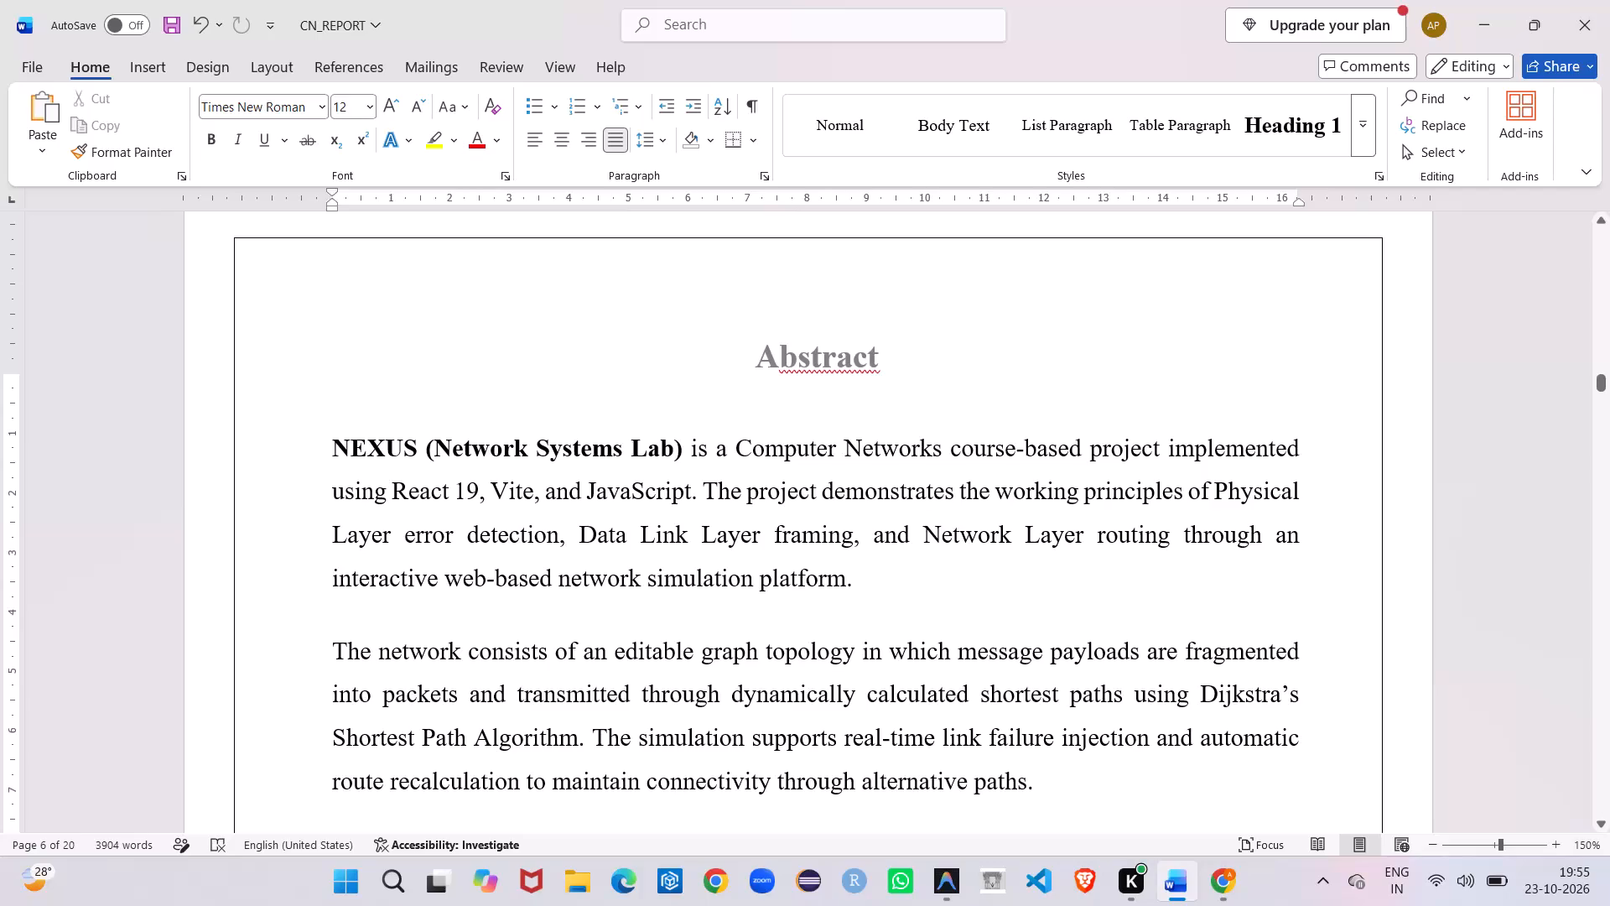
Read through the pasted NEXUS abstract once more, from the opening paragraph to the foot of page 6, checking its text and layout.
{"action": "scroll", "coordinate": [888, 493], "scroll_direction": "down", "scroll_amount": 1}
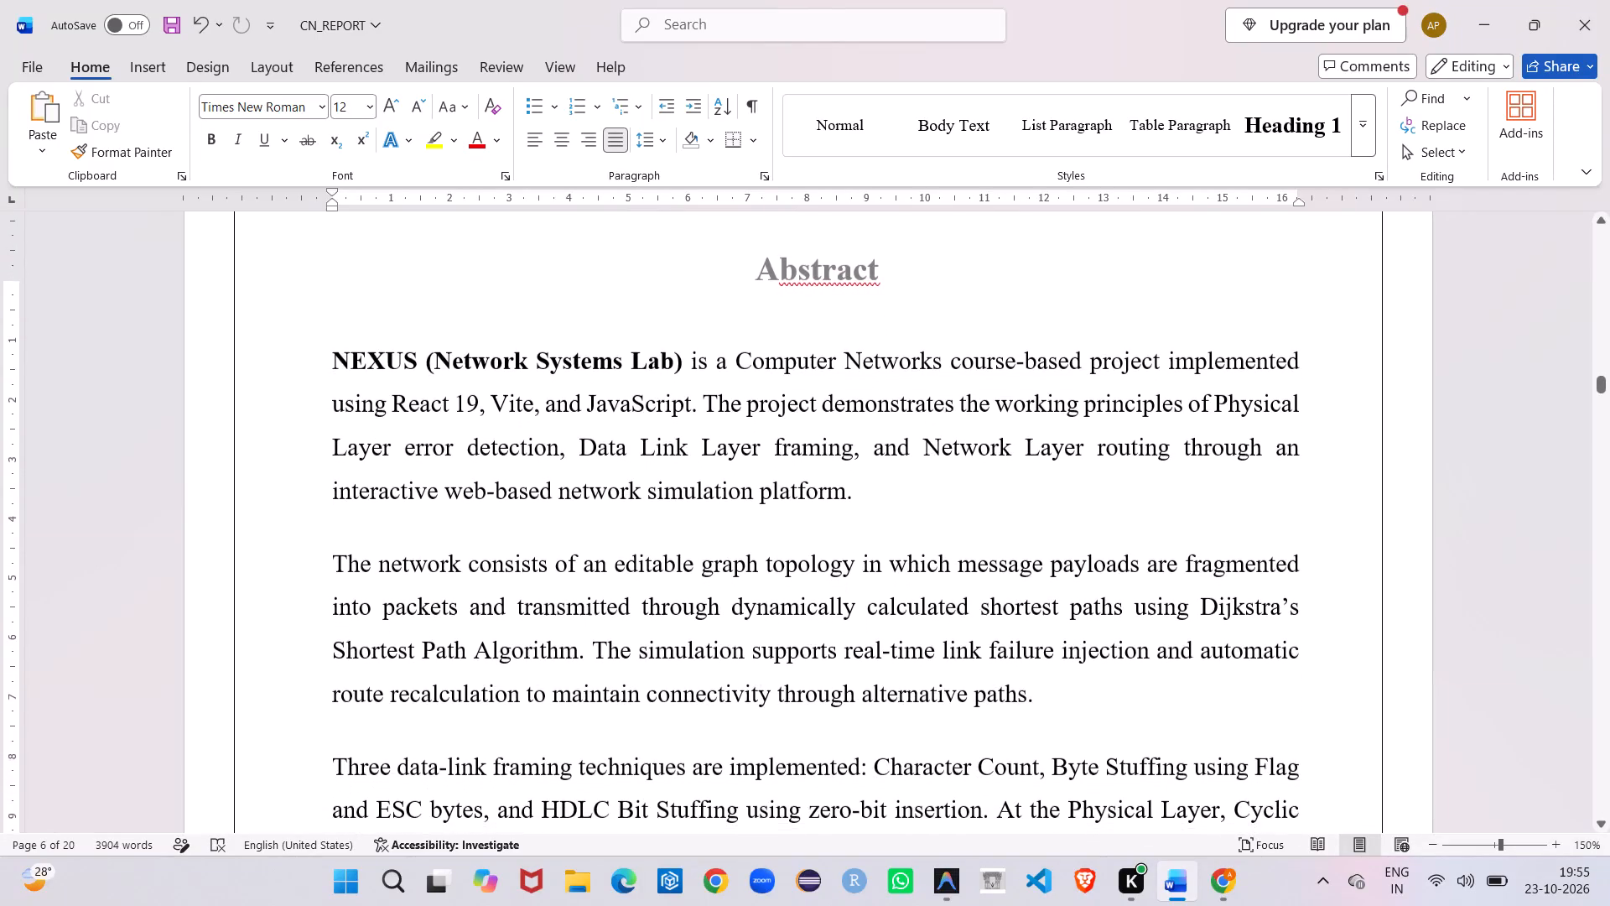
{"action": "scroll", "coordinate": [888, 493], "scroll_direction": "down", "scroll_amount": 1}
{"action": "scroll", "coordinate": [888, 493], "scroll_direction": "right", "scroll_amount": 1}
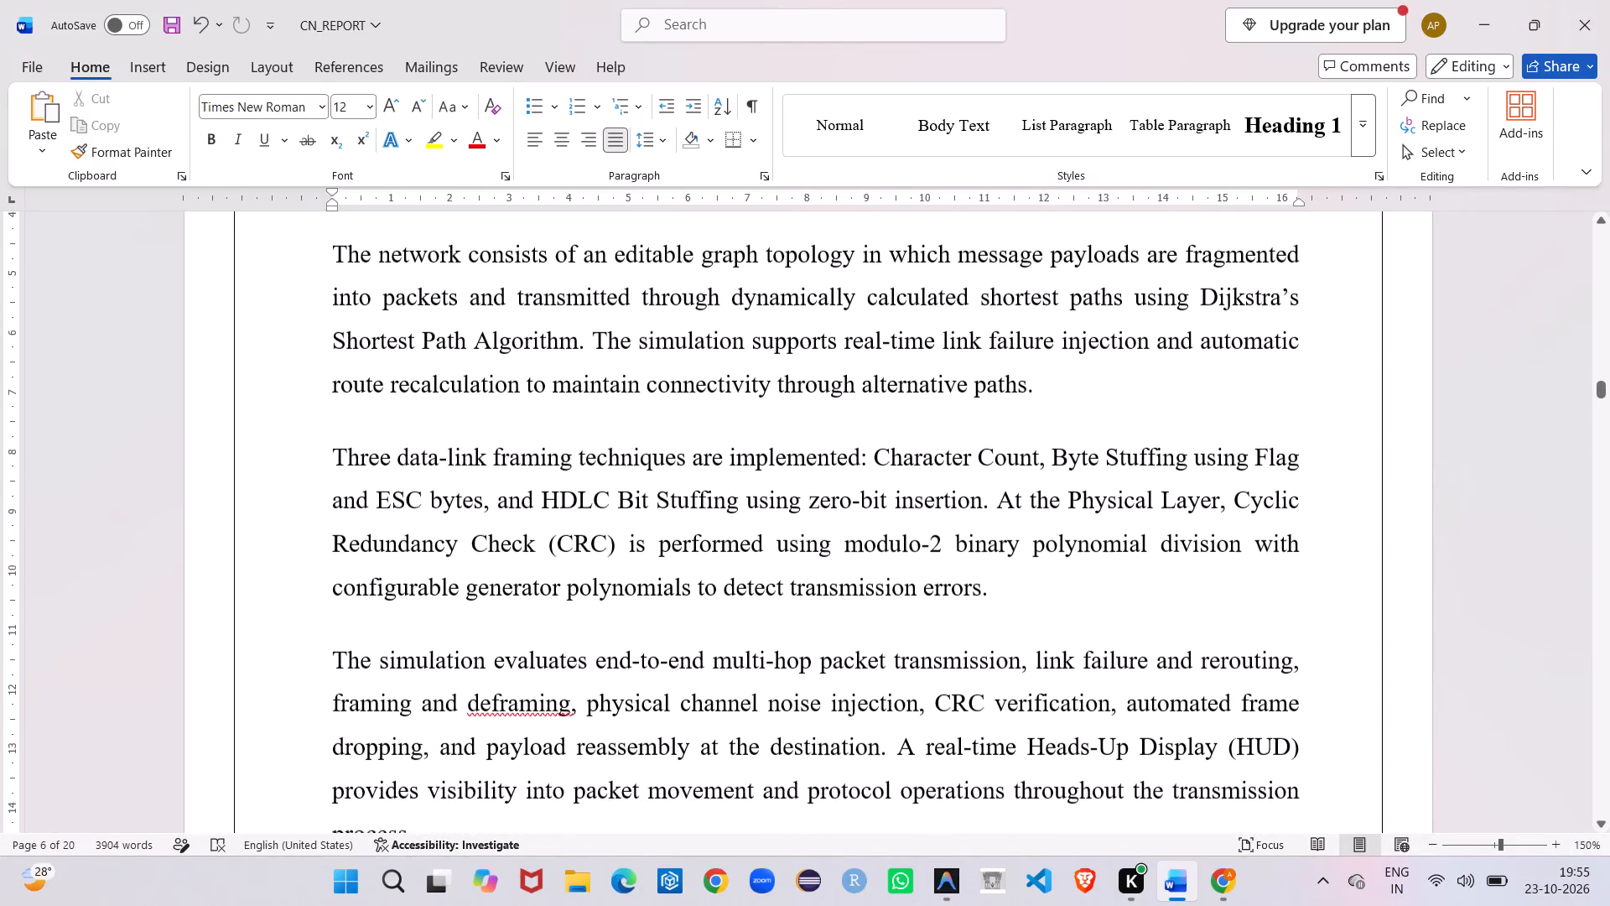
{"action": "scroll", "coordinate": [888, 493], "scroll_direction": "right", "scroll_amount": 1}
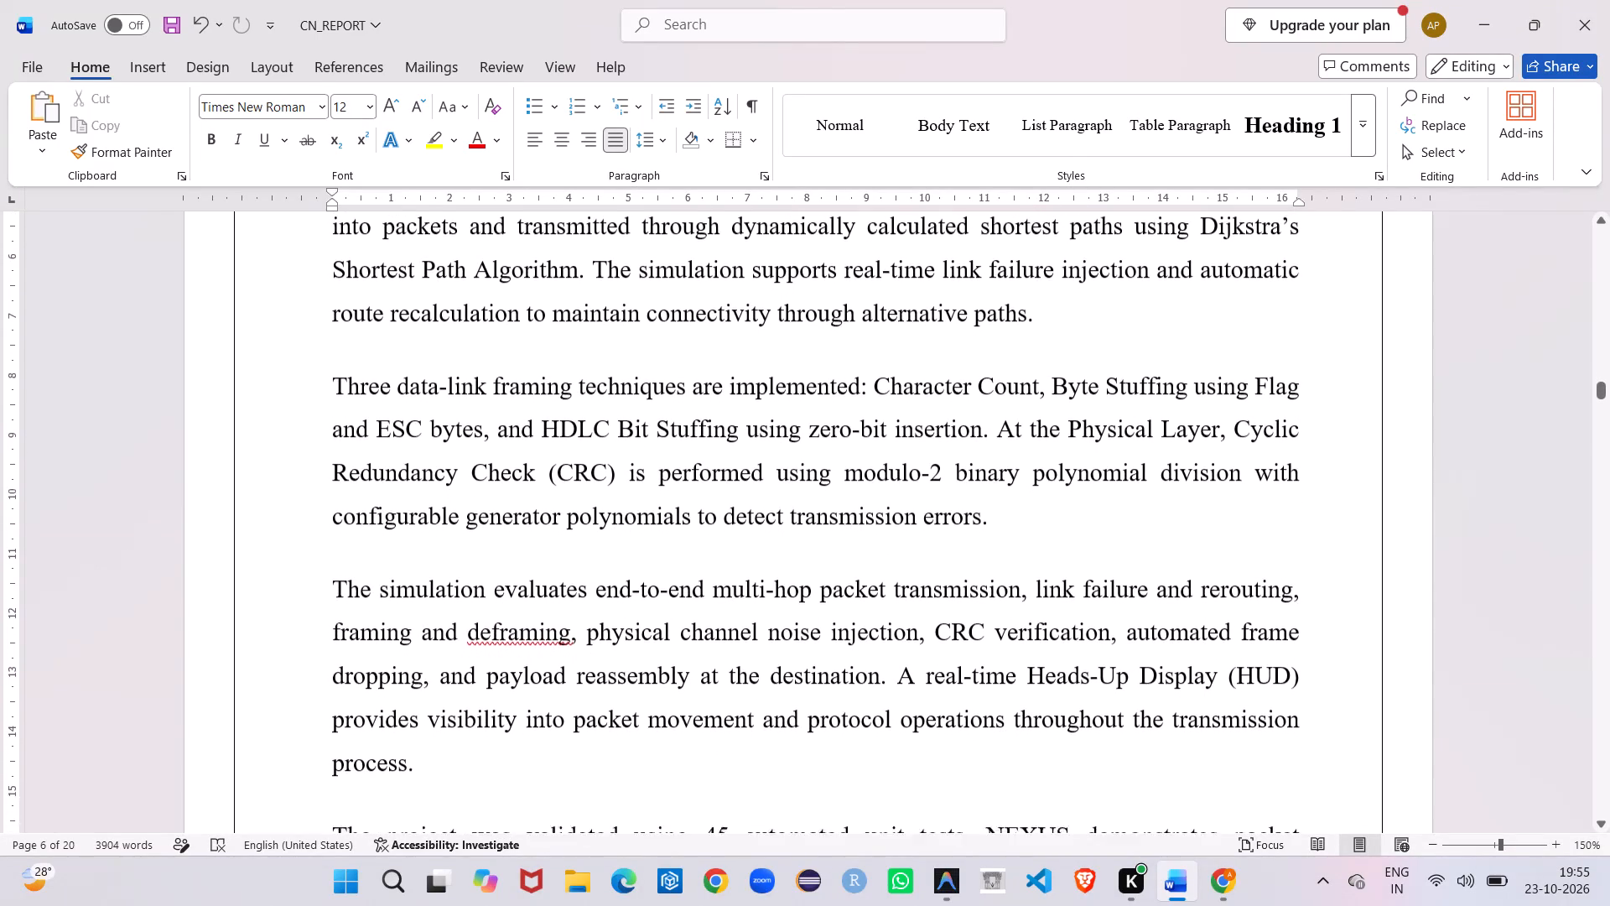
{"action": "scroll", "coordinate": [888, 493], "scroll_direction": "right", "scroll_amount": 1}
{"action": "scroll", "coordinate": [888, 493], "scroll_direction": "down", "scroll_amount": 1}
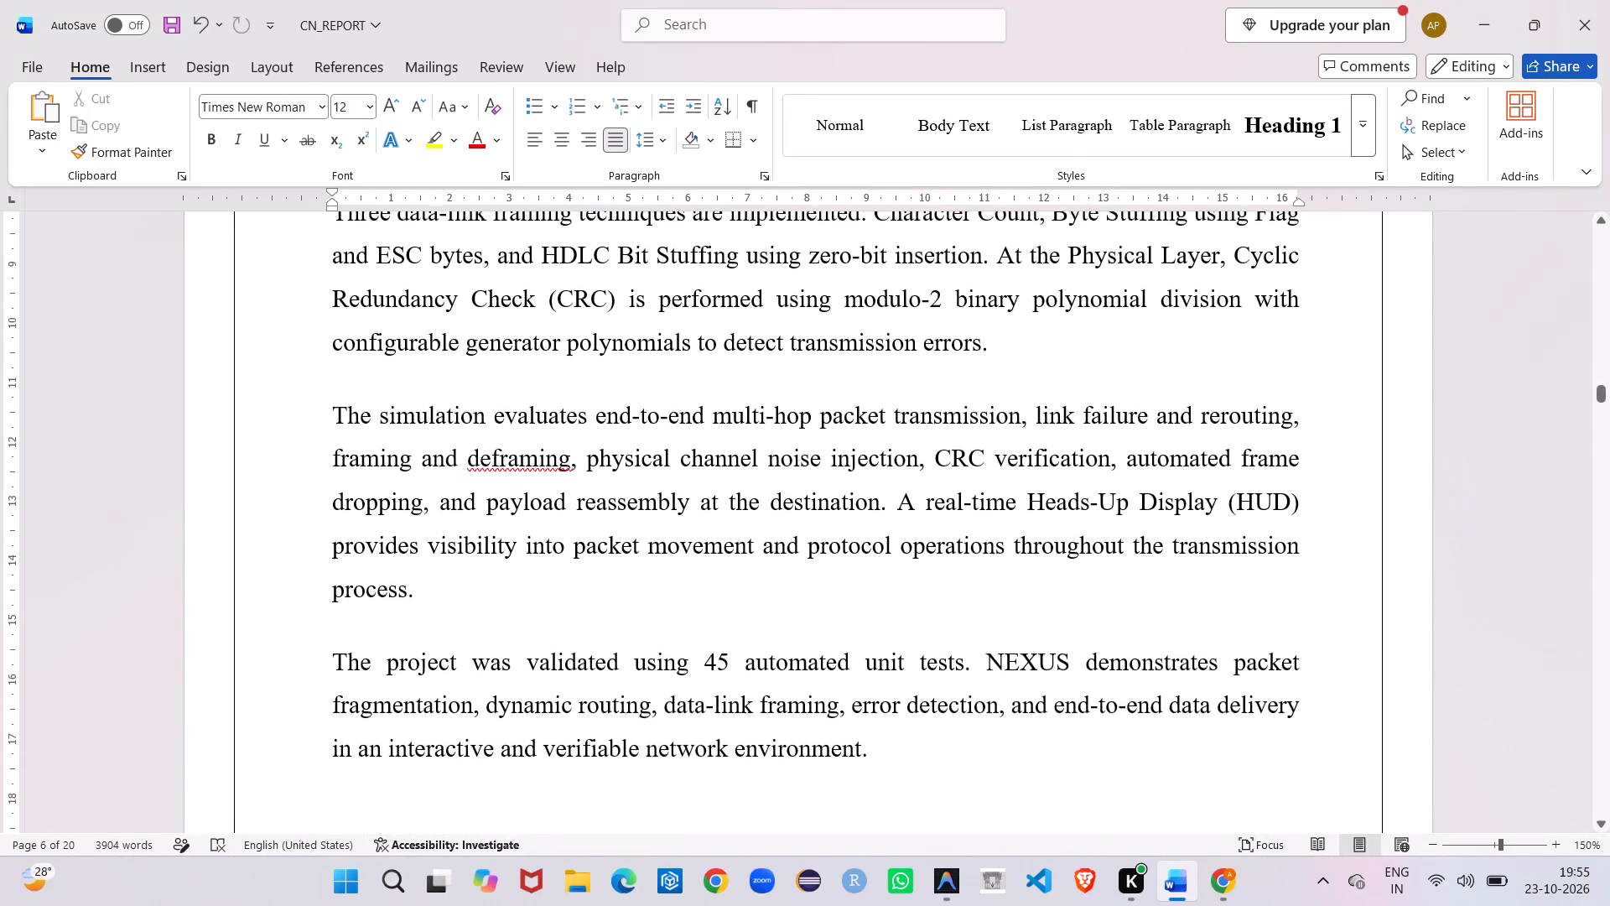
{"action": "scroll", "coordinate": [888, 493], "scroll_direction": "down", "scroll_amount": 2}
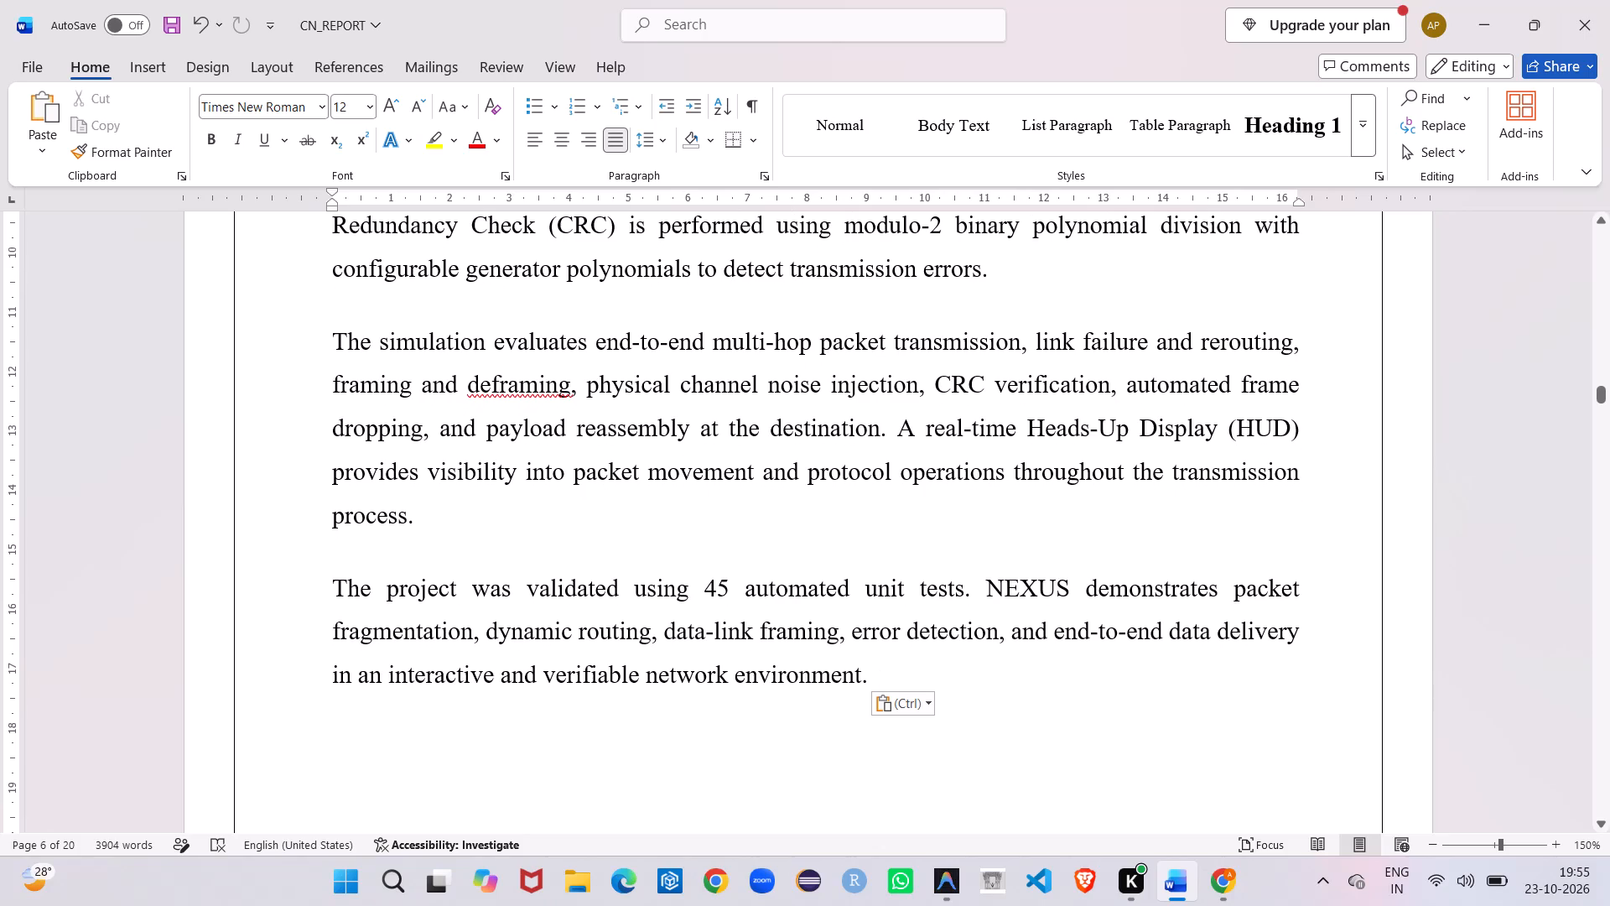
{"action": "scroll", "coordinate": [888, 493], "scroll_direction": "down", "scroll_amount": 1}
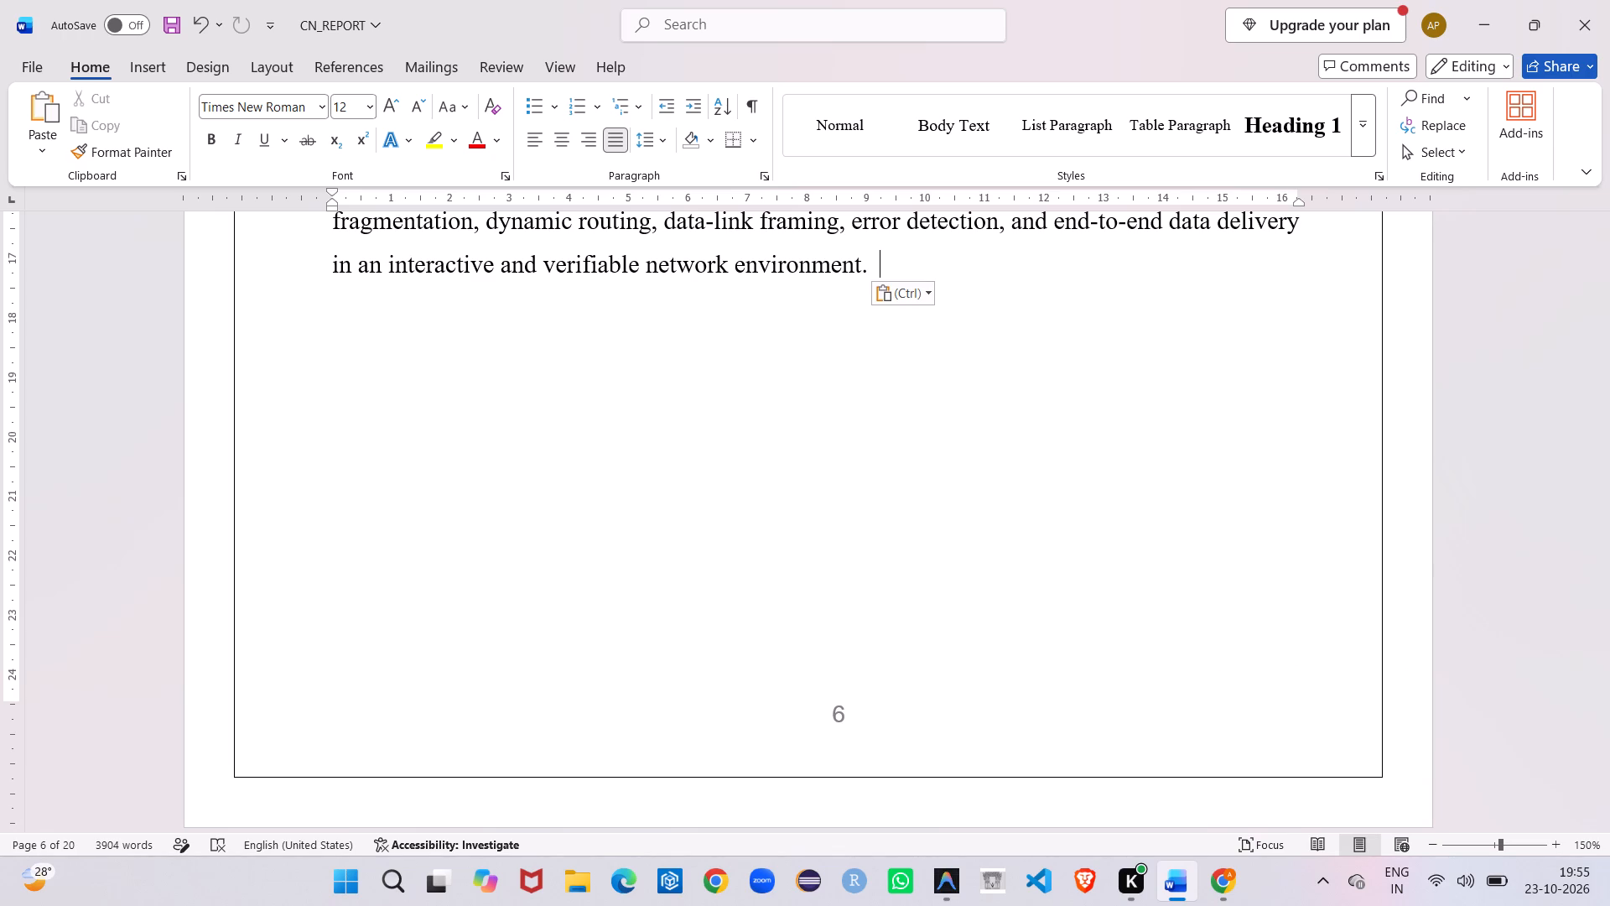
{"action": "scroll", "coordinate": [836, 421], "scroll_direction": "up", "scroll_amount": 1}
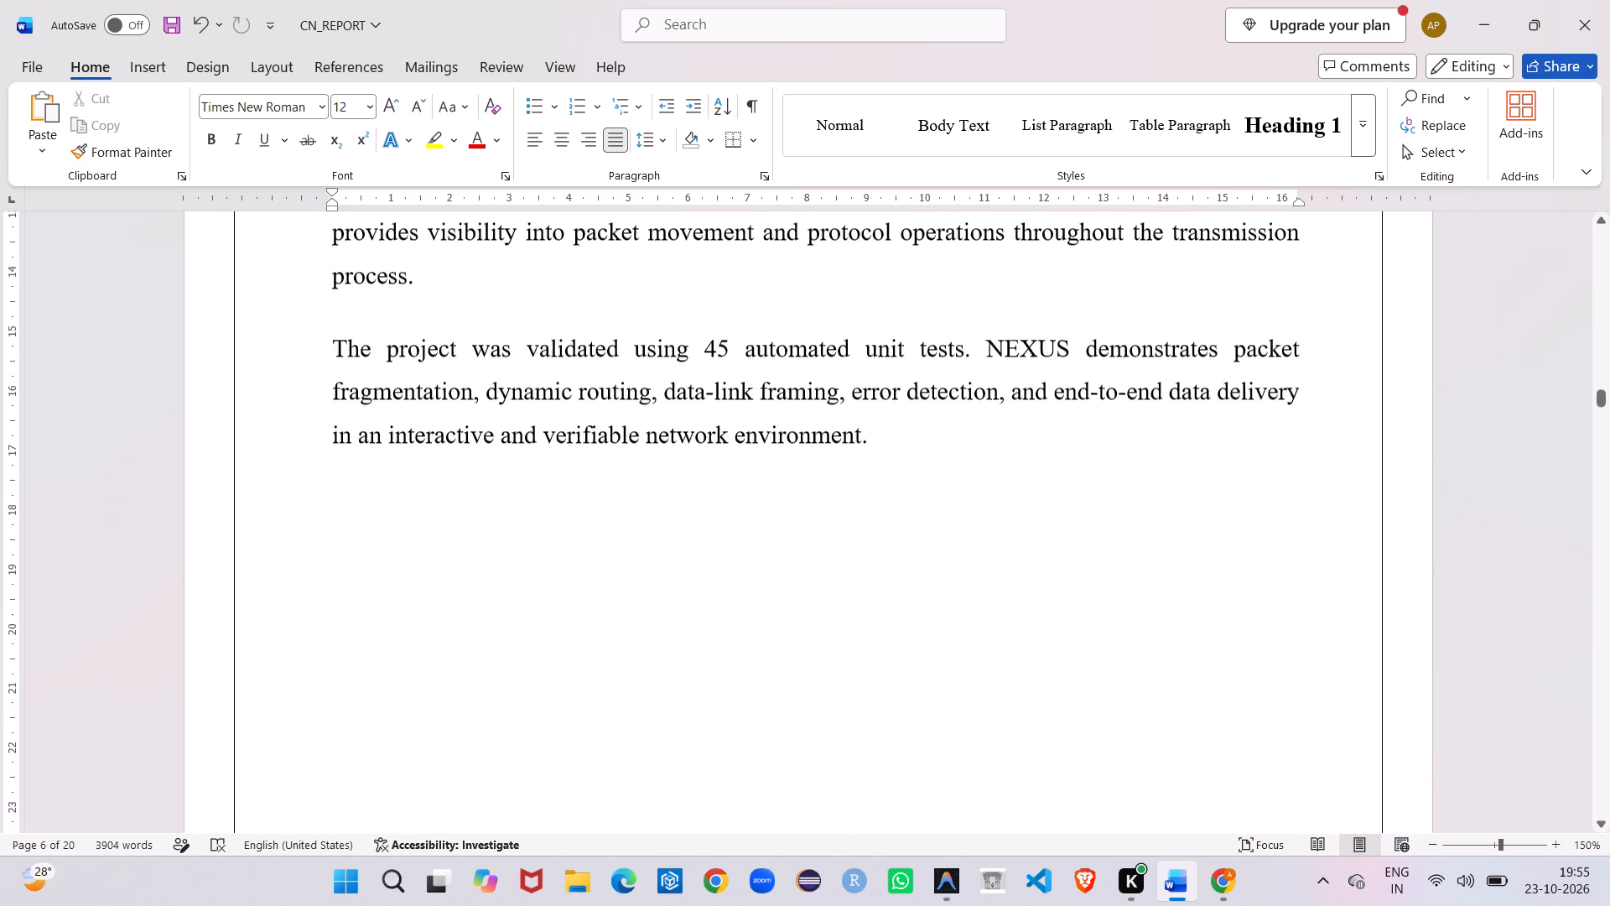
{"action": "scroll", "coordinate": [836, 421], "scroll_direction": "up", "scroll_amount": 3}
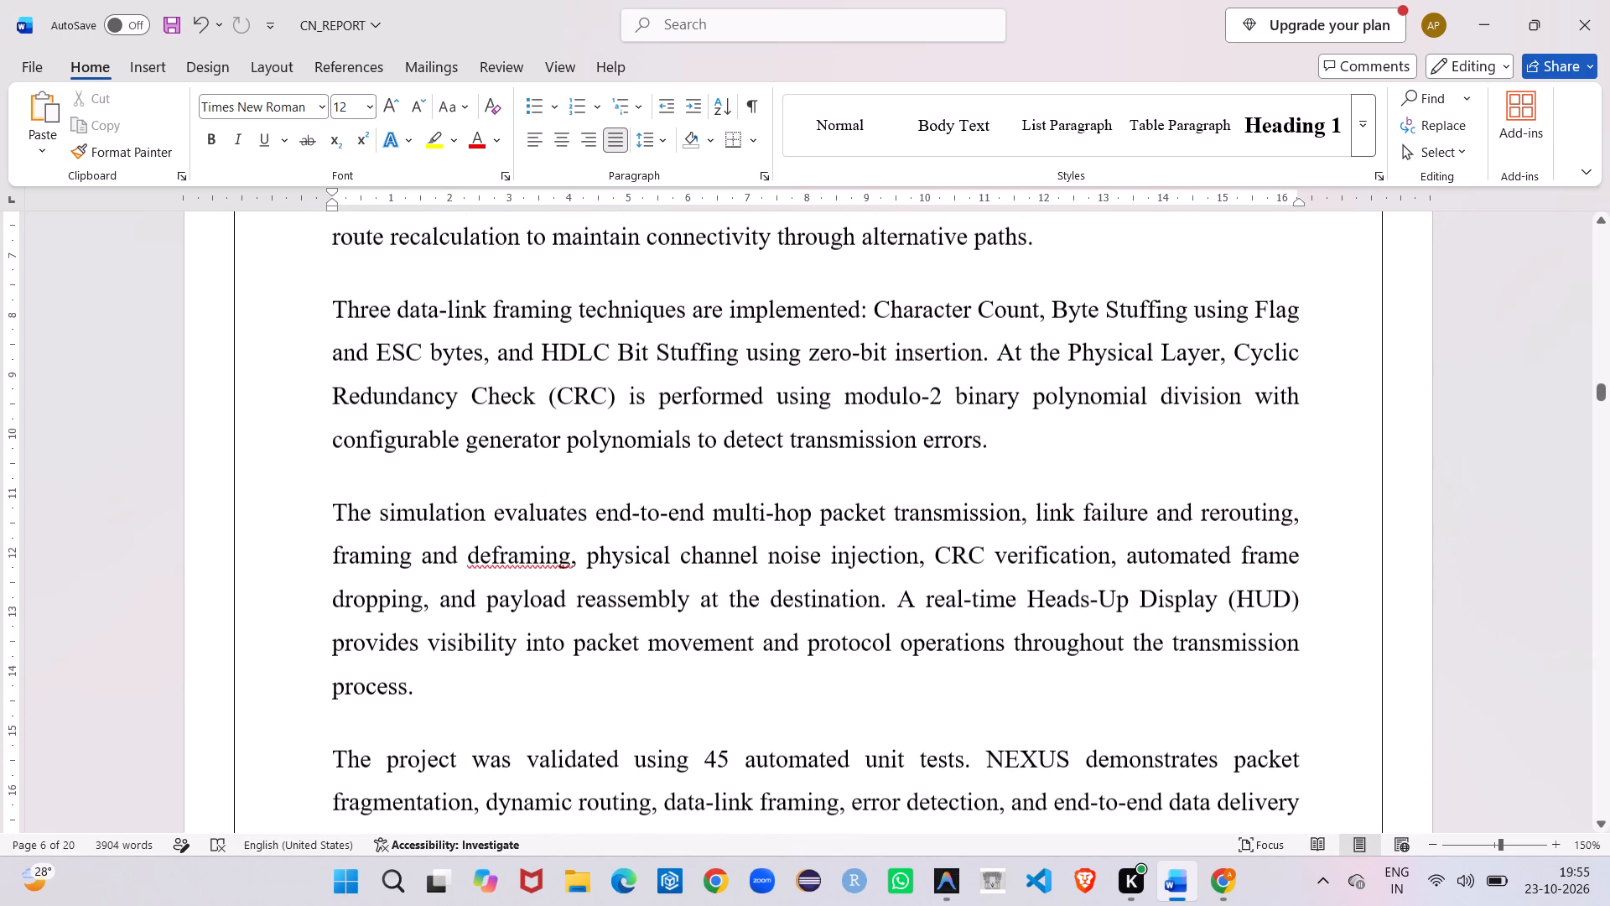
Examine the page between the abstract and Source Code and Topology for text still describing the old Dynamic Network Routing project.
{"action": "scroll", "coordinate": [836, 421], "scroll_direction": "down", "scroll_amount": 3}
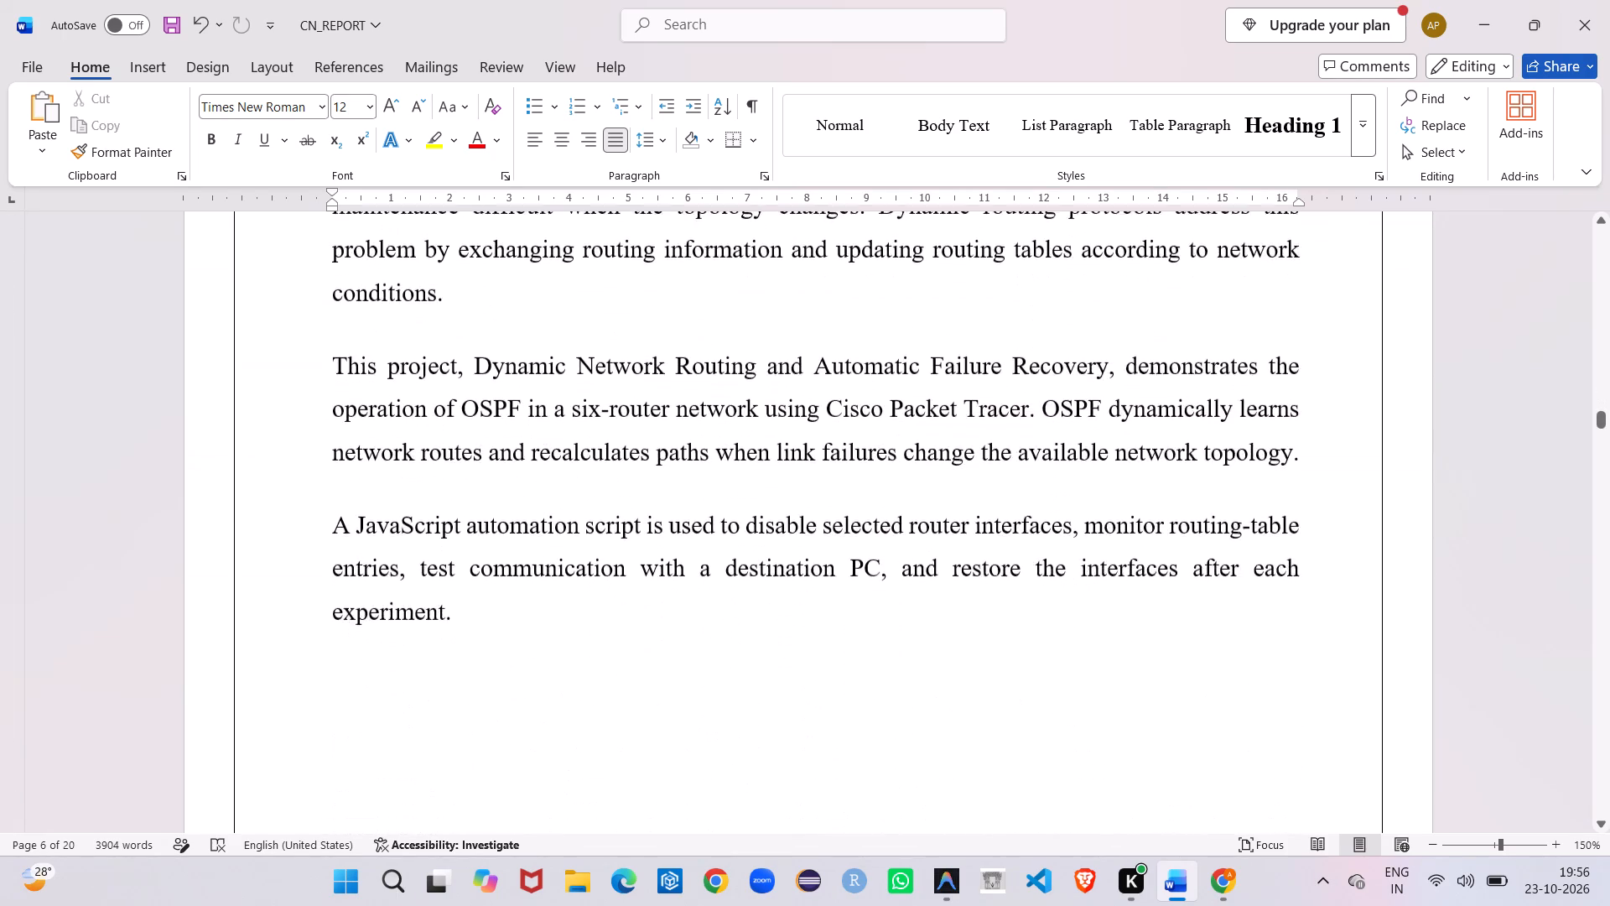
{"action": "scroll", "coordinate": [836, 421], "scroll_direction": "up", "scroll_amount": 1}
{"action": "scroll", "coordinate": [717, 325], "scroll_direction": "down", "scroll_amount": 1}
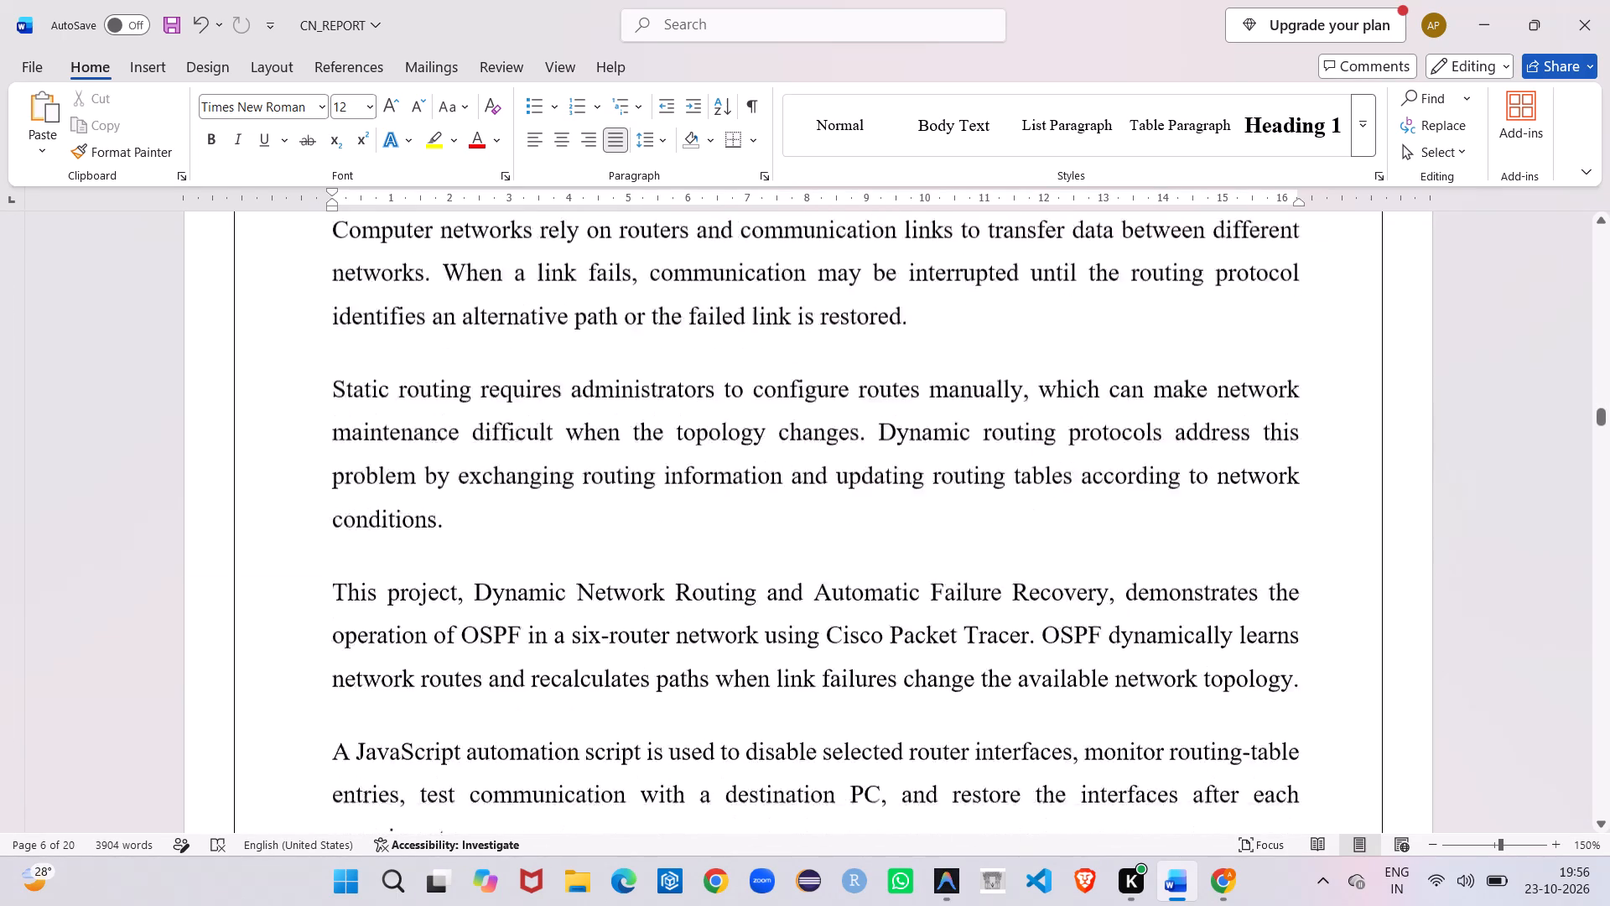
{"action": "scroll", "coordinate": [717, 325], "scroll_direction": "down", "scroll_amount": 1}
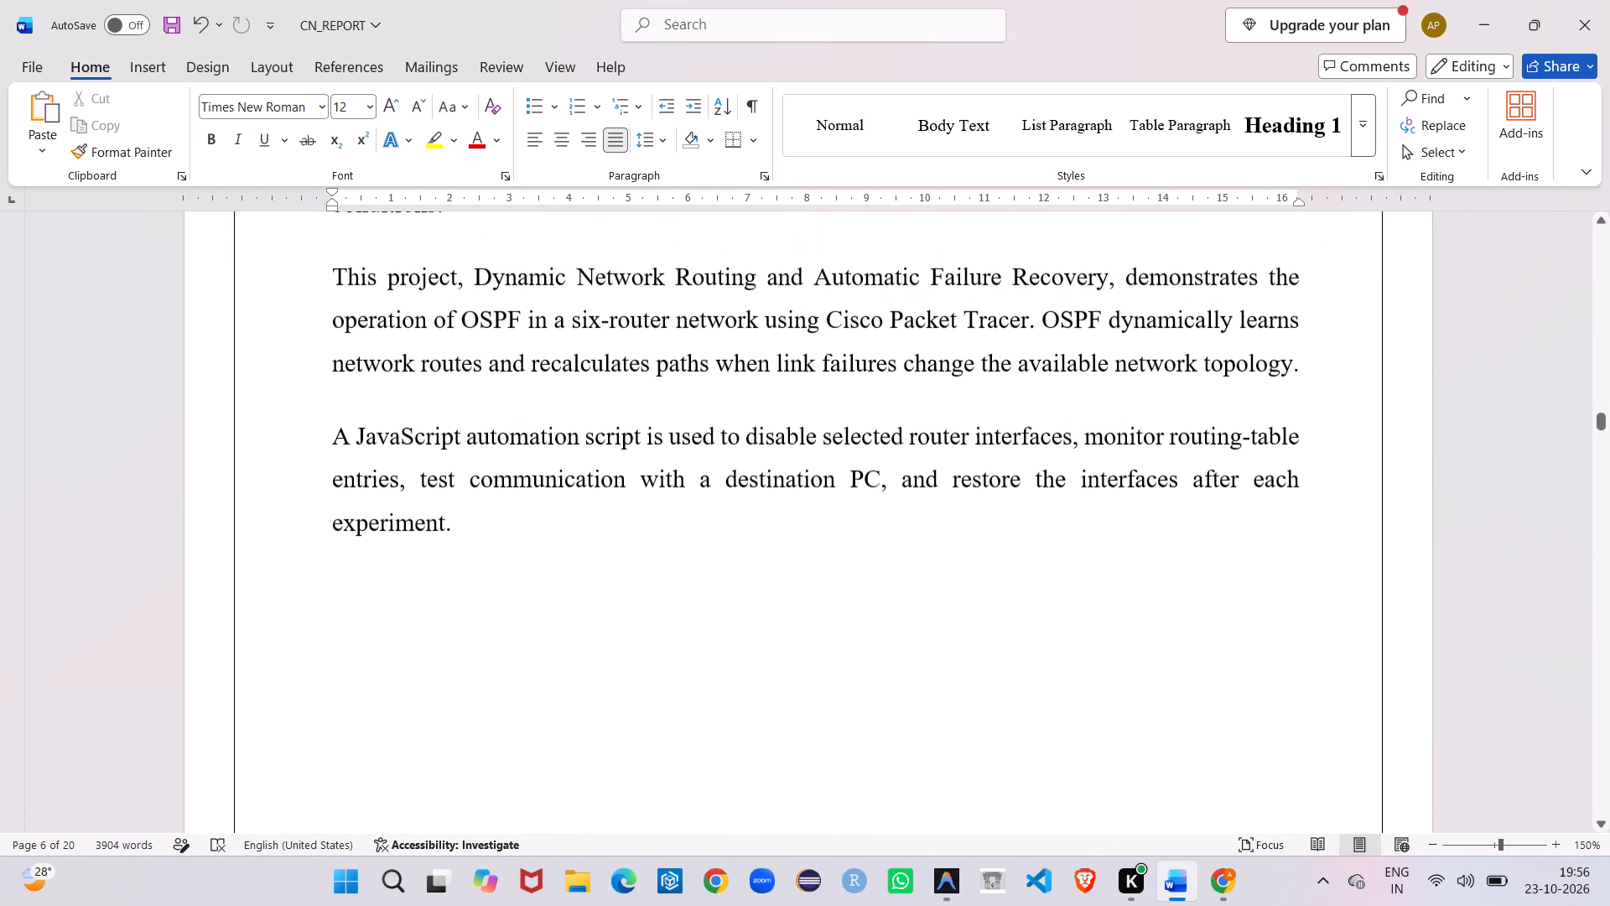
{"action": "scroll", "coordinate": [717, 325], "scroll_direction": "up", "scroll_amount": 1}
{"action": "scroll", "coordinate": [717, 325], "scroll_direction": "down", "scroll_amount": 3}
{"action": "scroll", "coordinate": [717, 325], "scroll_direction": "up", "scroll_amount": 1}
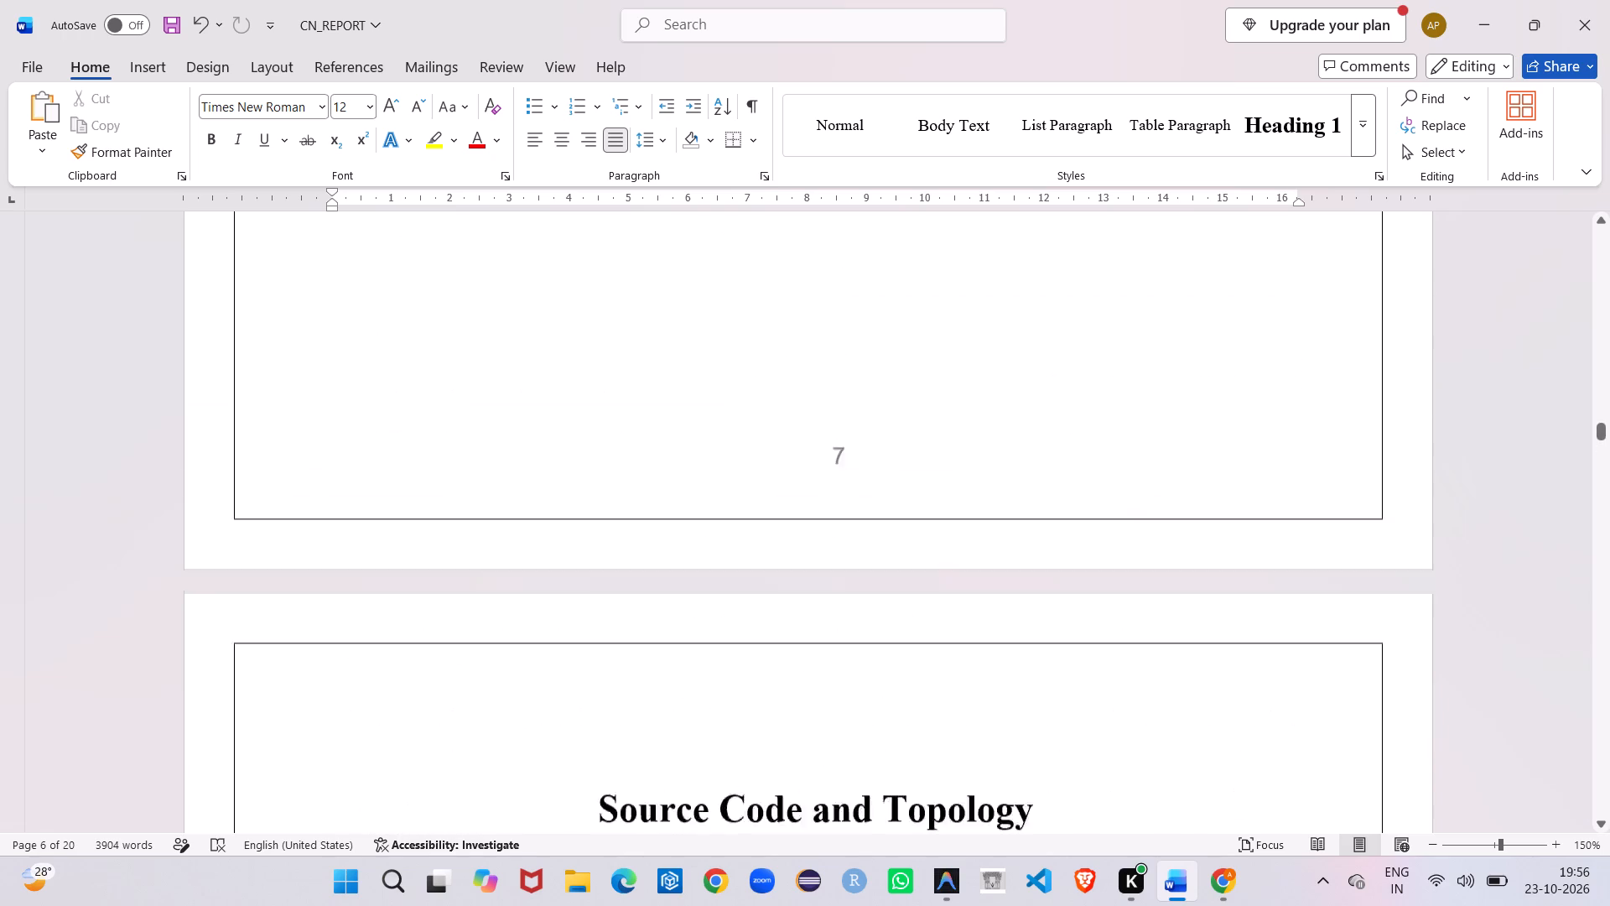
{"action": "scroll", "coordinate": [717, 325], "scroll_direction": "up", "scroll_amount": 4}
{"action": "scroll", "coordinate": [717, 325], "scroll_direction": "down", "scroll_amount": 1}
{"action": "scroll", "coordinate": [717, 325], "scroll_direction": "up", "scroll_amount": 1}
{"action": "scroll", "coordinate": [717, 325], "scroll_direction": "down", "scroll_amount": 1}
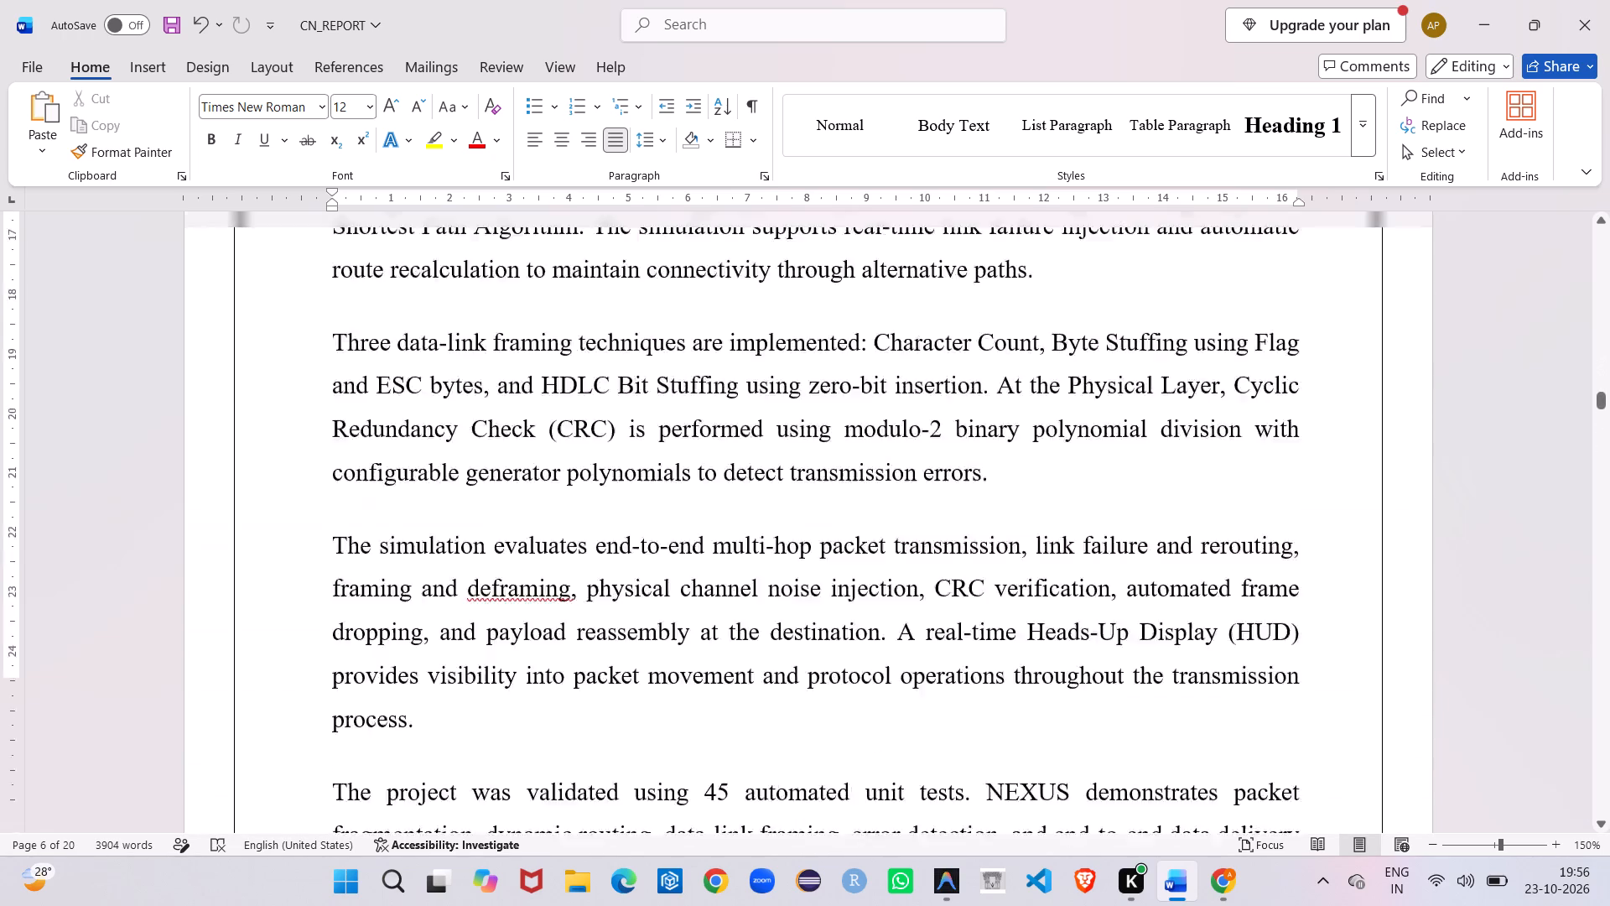